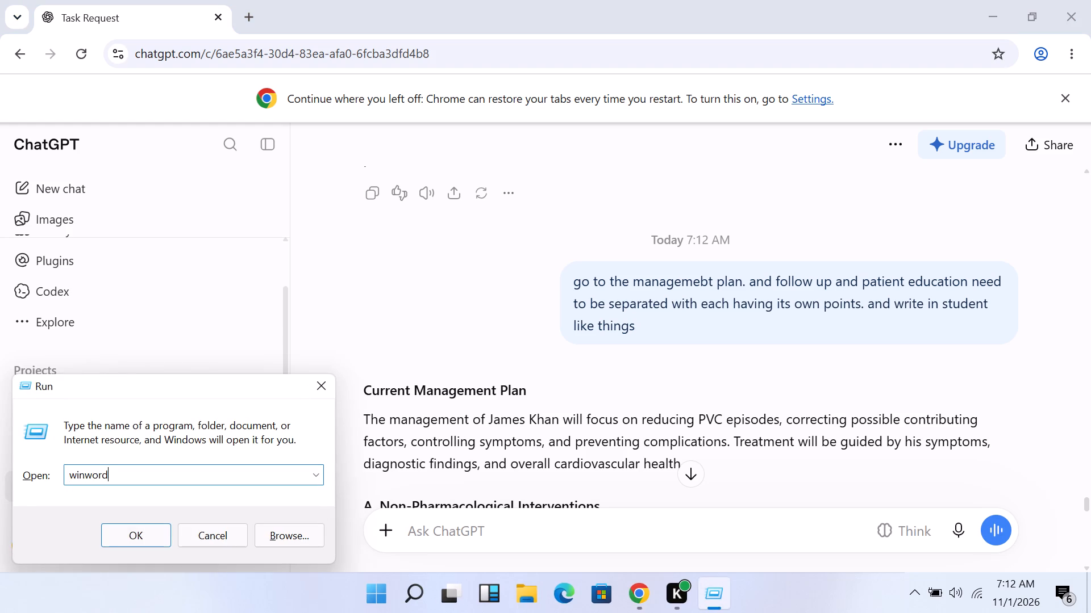
pyautogui.press('Return')
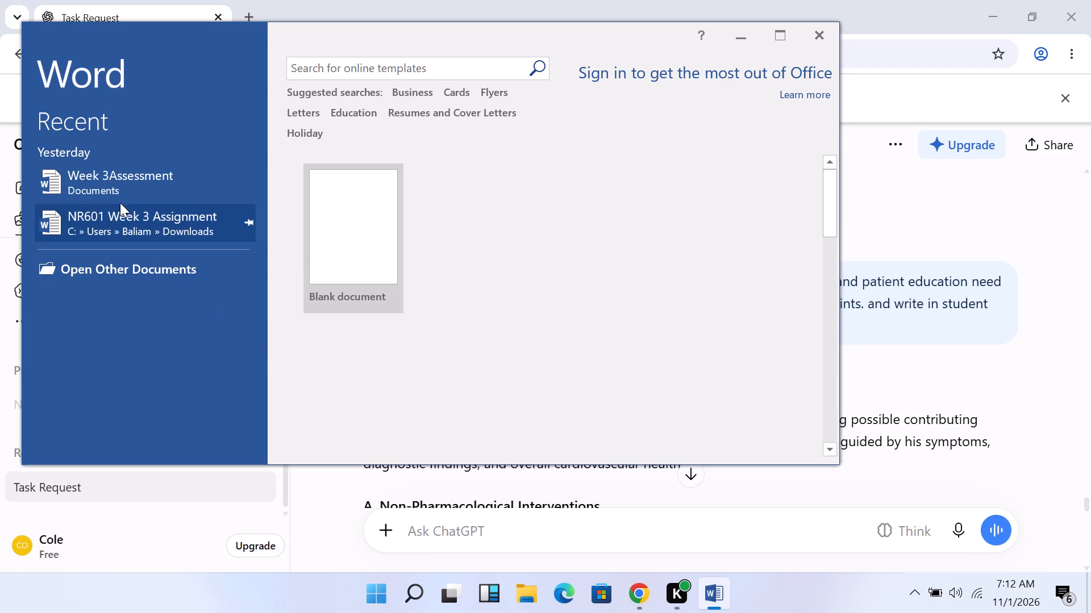
pyautogui.click(115, 180)
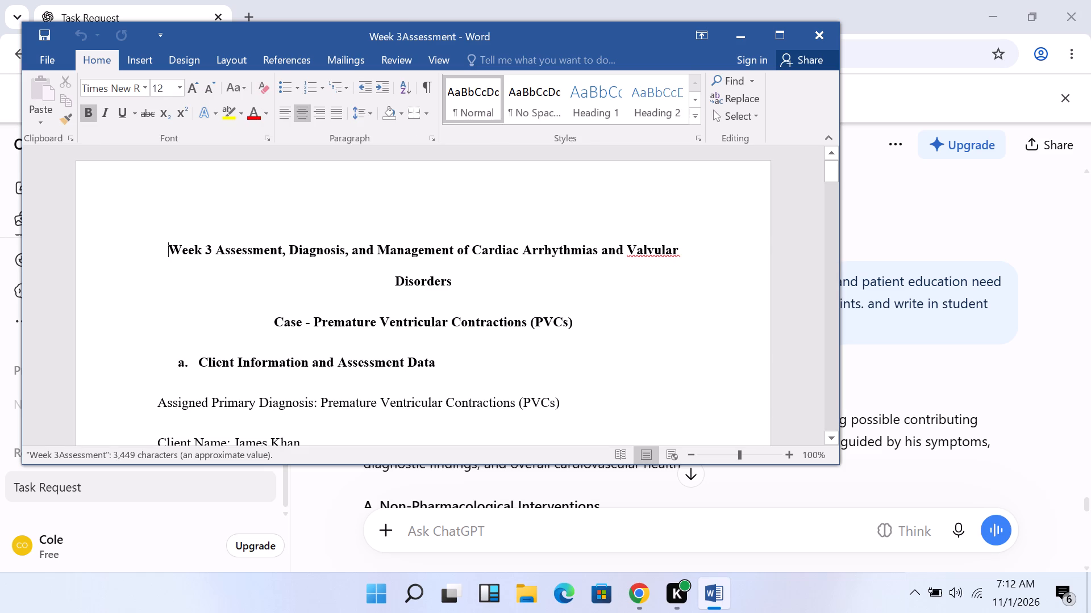
# Delete "Week 3" from the start of the document title and remove the title's centring.
pyautogui.click(313, 322)
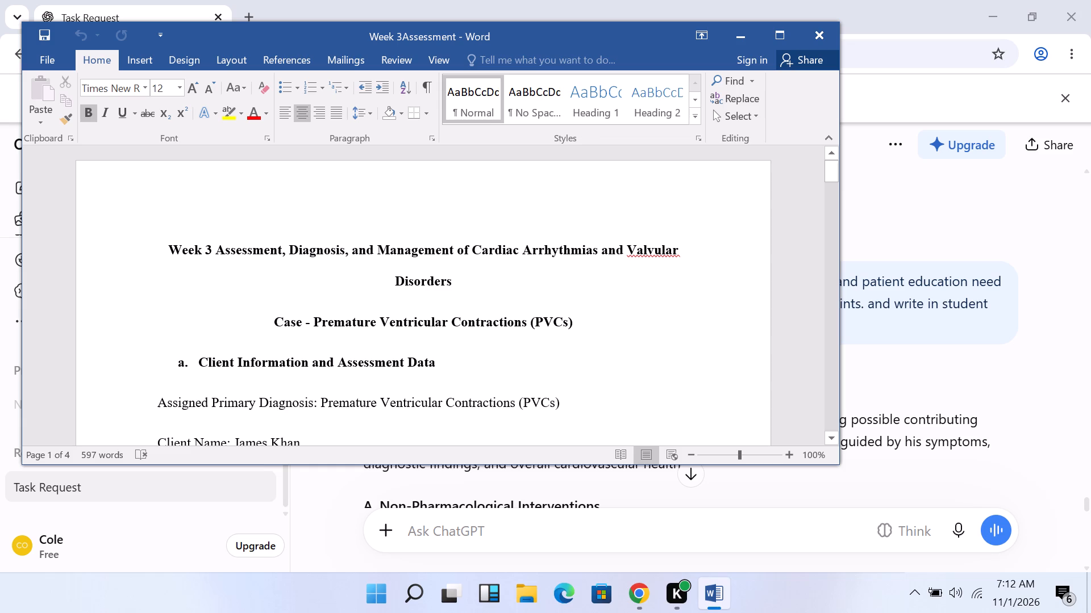
pyautogui.scroll(-1, 527, 297)
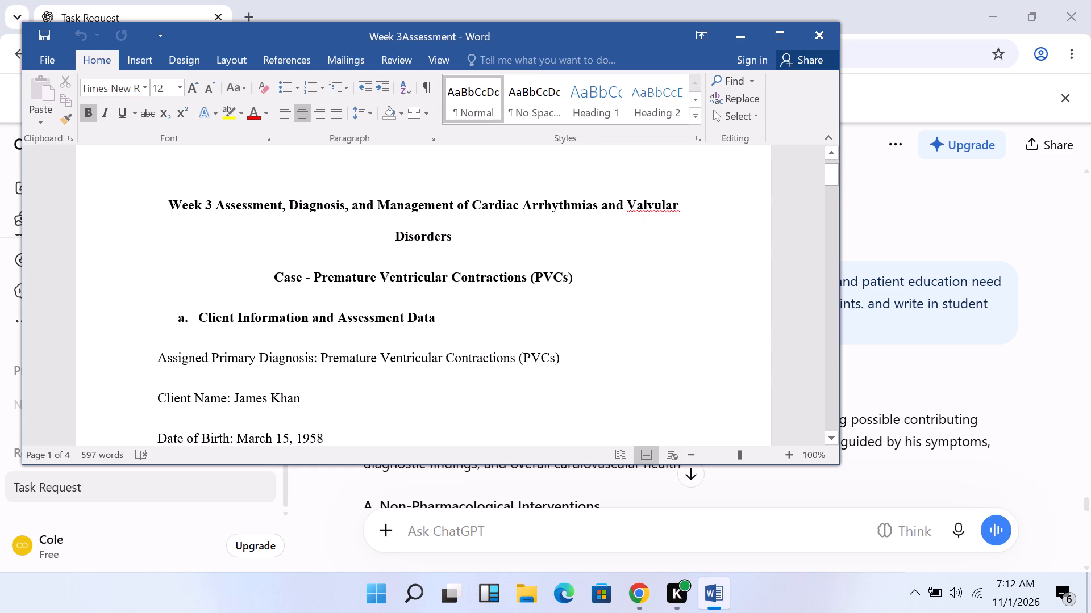
pyautogui.scroll(-1, 527, 297)
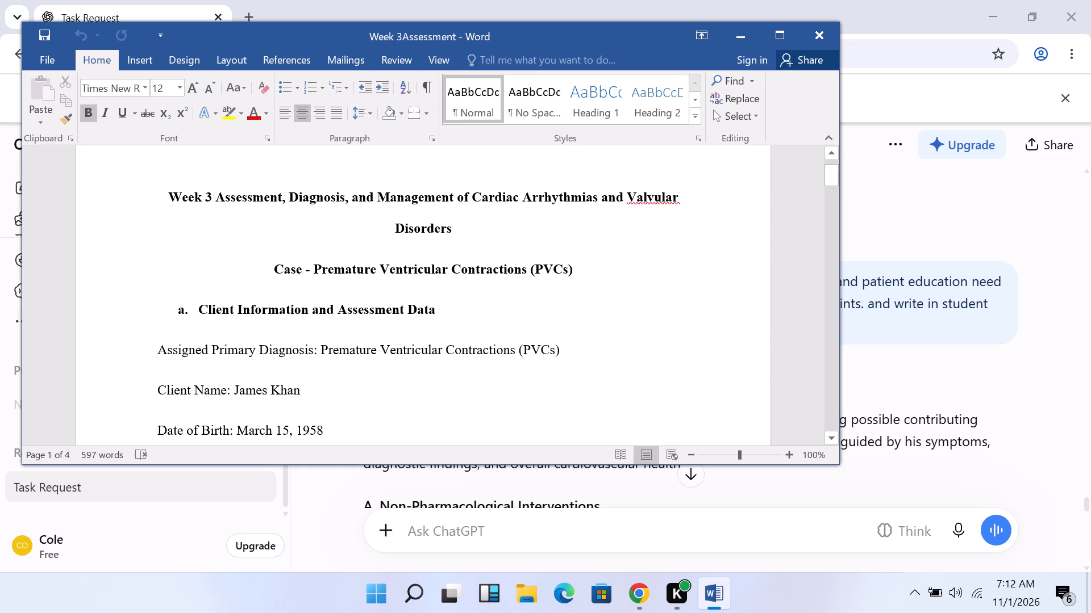
pyautogui.click(220, 192)
pyautogui.press('BackSpace')
pyautogui.press('BackSpace')
pyautogui.press('BackSpace')
pyautogui.press('BackSpace')
pyautogui.press('BackSpace')
pyautogui.press('BackSpace')
pyautogui.press('BackSpace')
pyautogui.press('BackSpace')
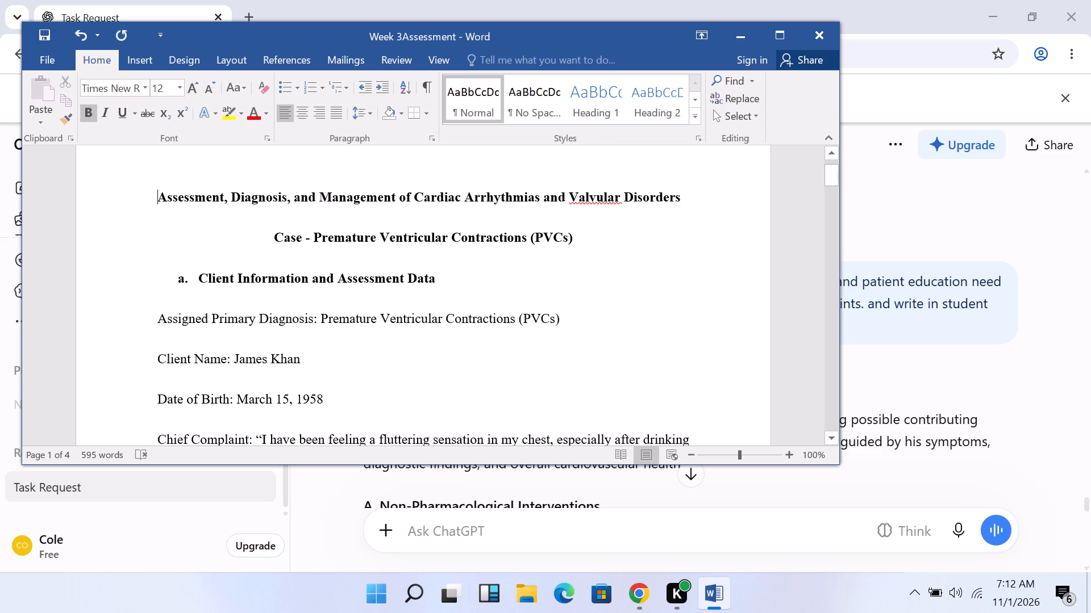
# Maximize the Word document window.
pyautogui.click(789, 24)
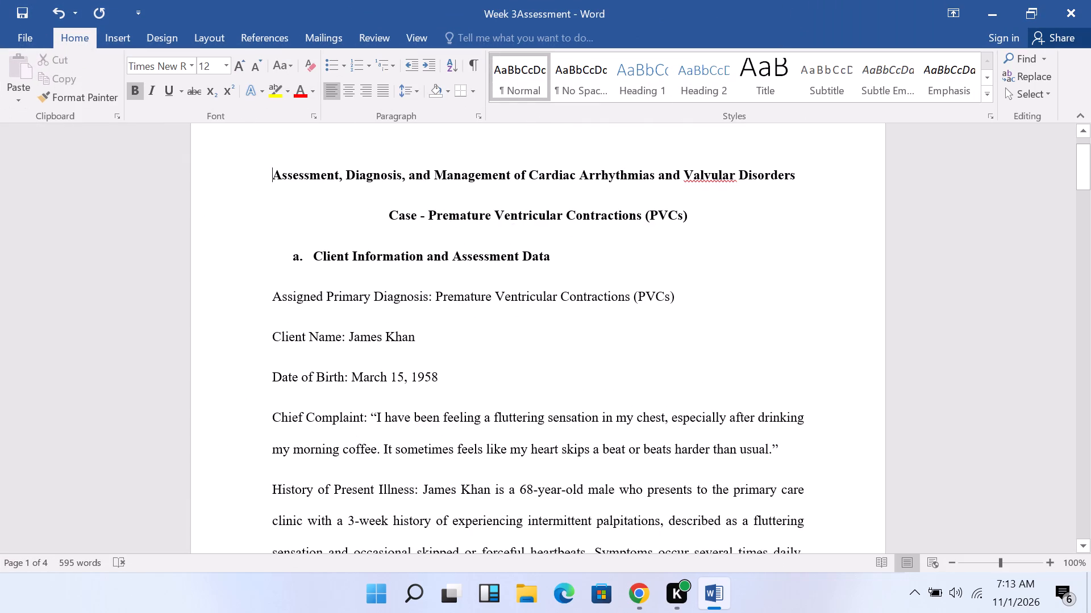
# Examine the opening client information on page 1, including the Assigned Primary Diagnosis and Client Name labels.
pyautogui.scroll(-2, 325, 368)
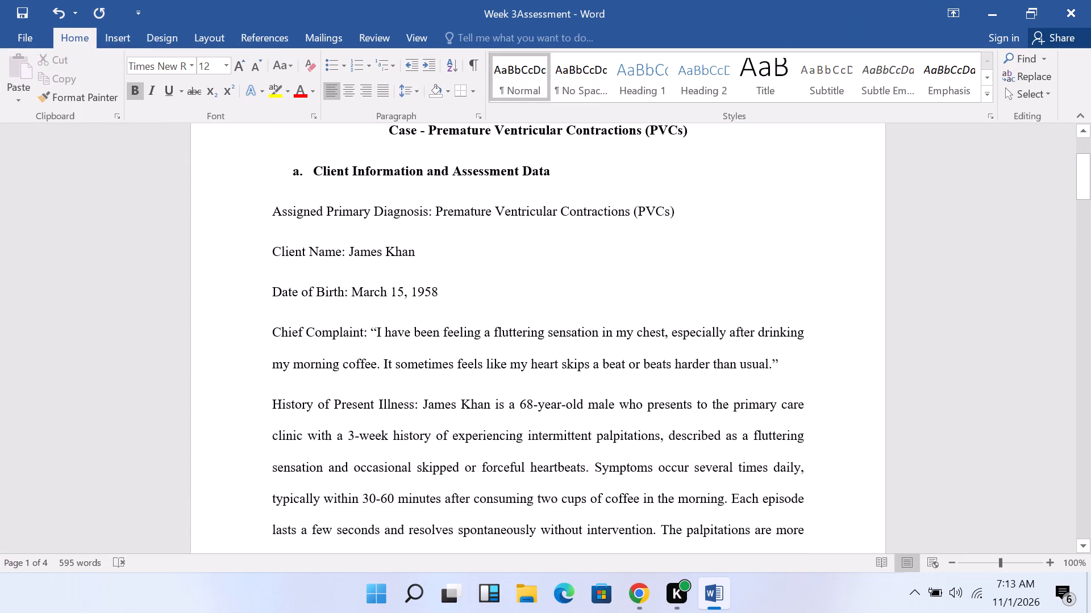
pyautogui.scroll(-4, 305, 445)
pyautogui.scroll(3, 305, 445)
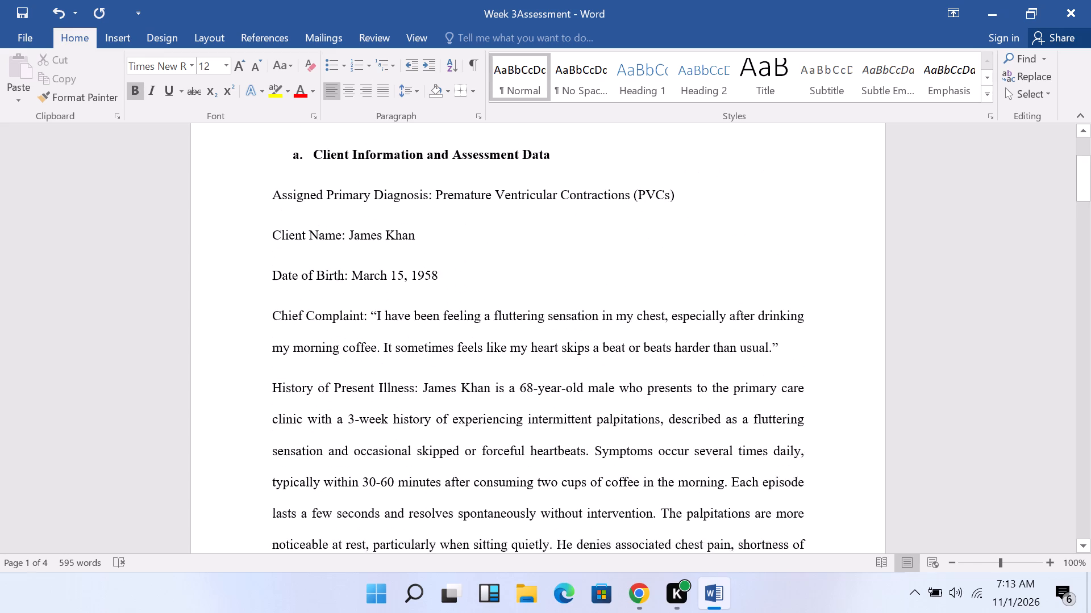
pyautogui.scroll(1, 305, 445)
pyautogui.moveTo(270, 297); pyautogui.dragTo(430, 295)
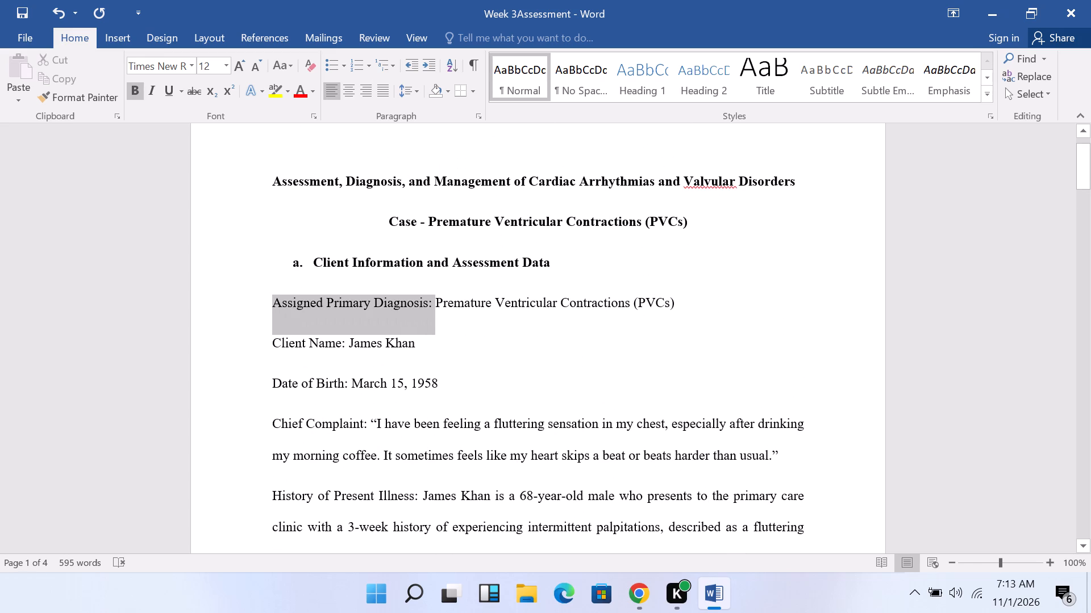
pyautogui.moveTo(430, 295); pyautogui.dragTo(426, 299)
pyautogui.moveTo(426, 299); pyautogui.dragTo(426, 300)
pyautogui.moveTo(267, 341); pyautogui.dragTo(273, 341)
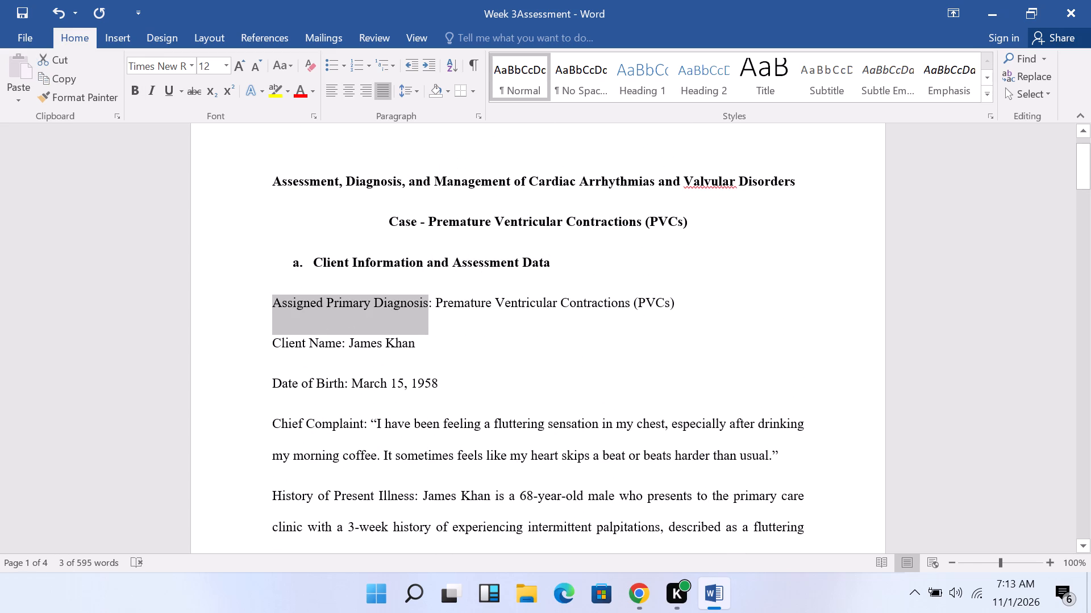
pyautogui.moveTo(273, 341); pyautogui.dragTo(338, 343)
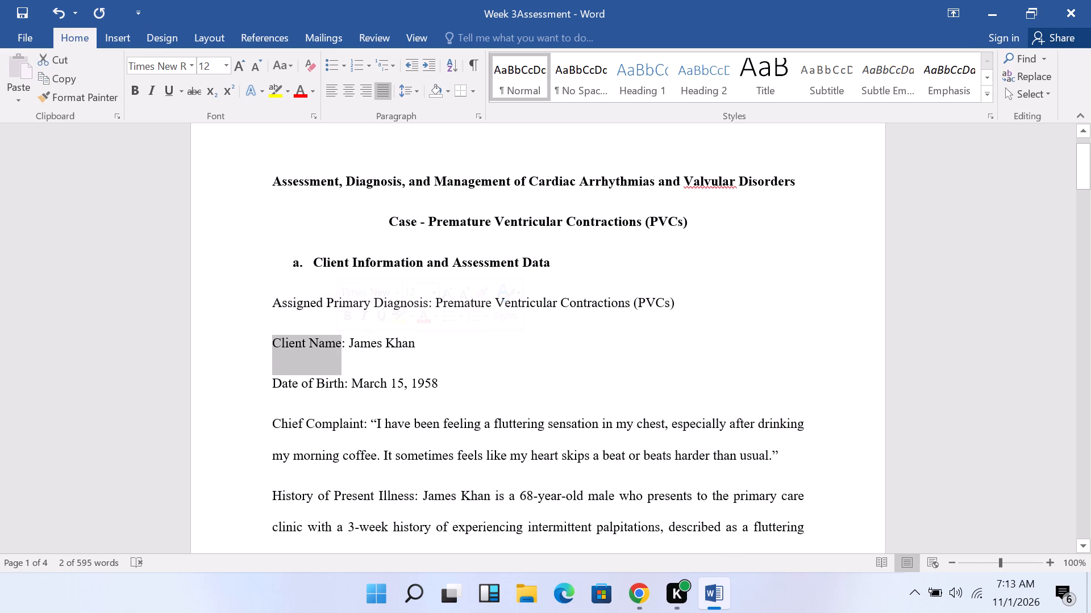
# Remove the "a." list lettering and indent from the Client Information and Assessment Data heading.
pyautogui.click(313, 262)
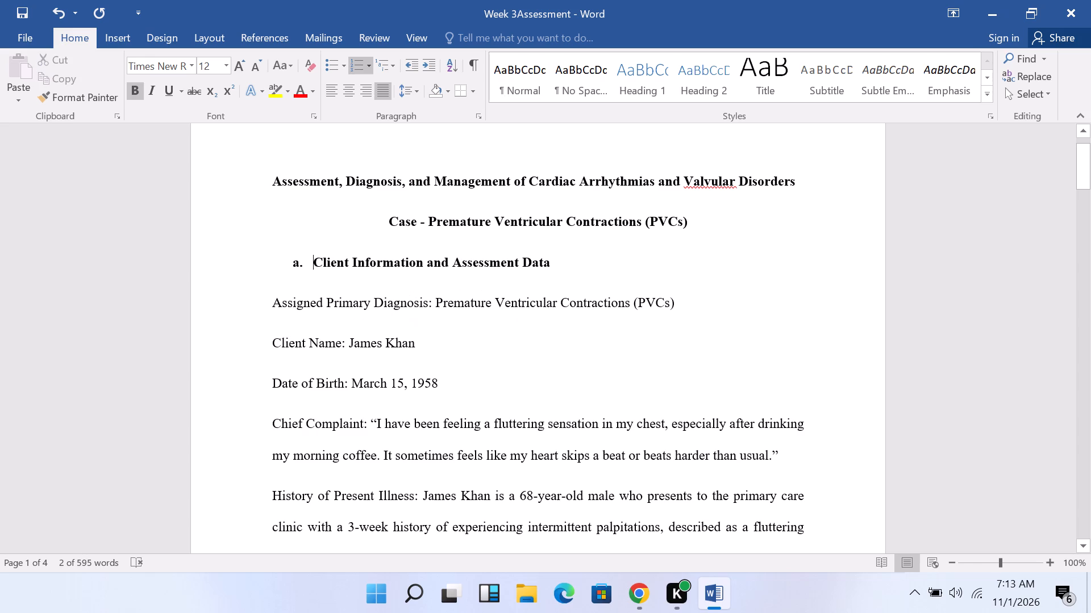
pyautogui.press('BackSpace')
pyautogui.press('BackSpace')
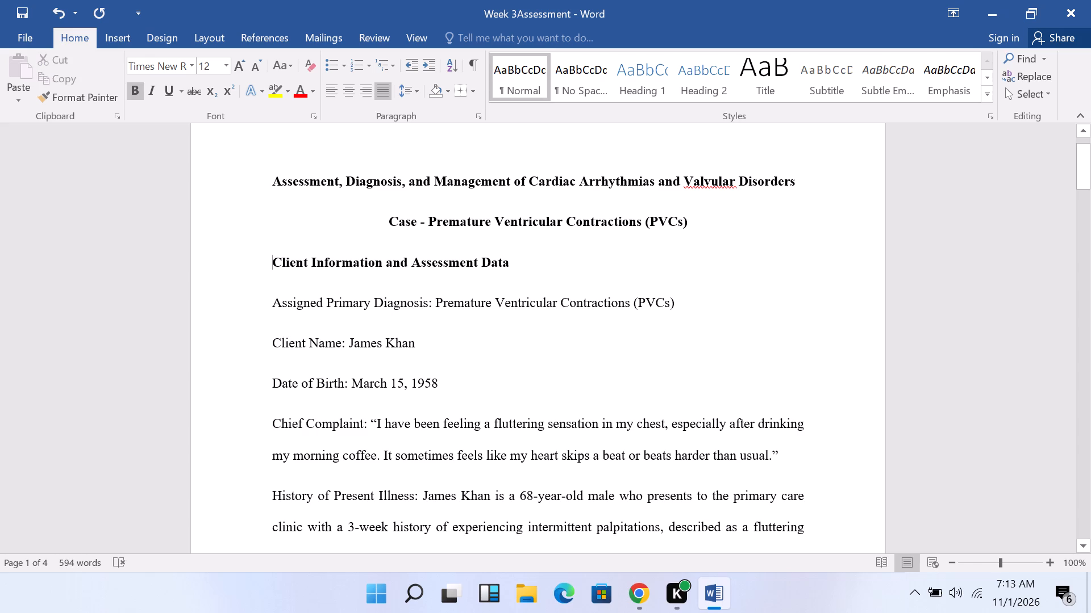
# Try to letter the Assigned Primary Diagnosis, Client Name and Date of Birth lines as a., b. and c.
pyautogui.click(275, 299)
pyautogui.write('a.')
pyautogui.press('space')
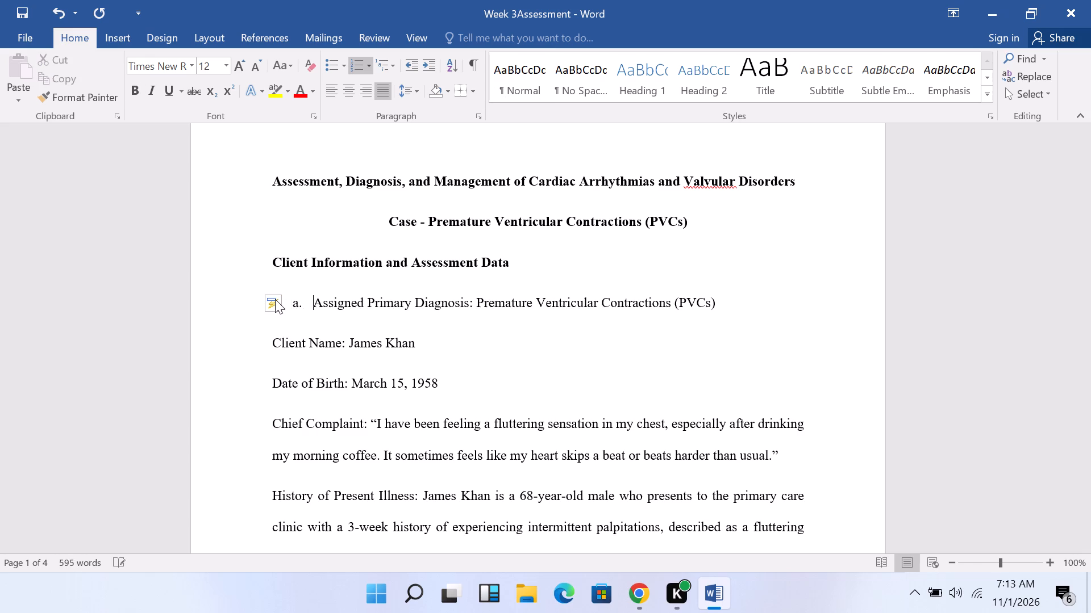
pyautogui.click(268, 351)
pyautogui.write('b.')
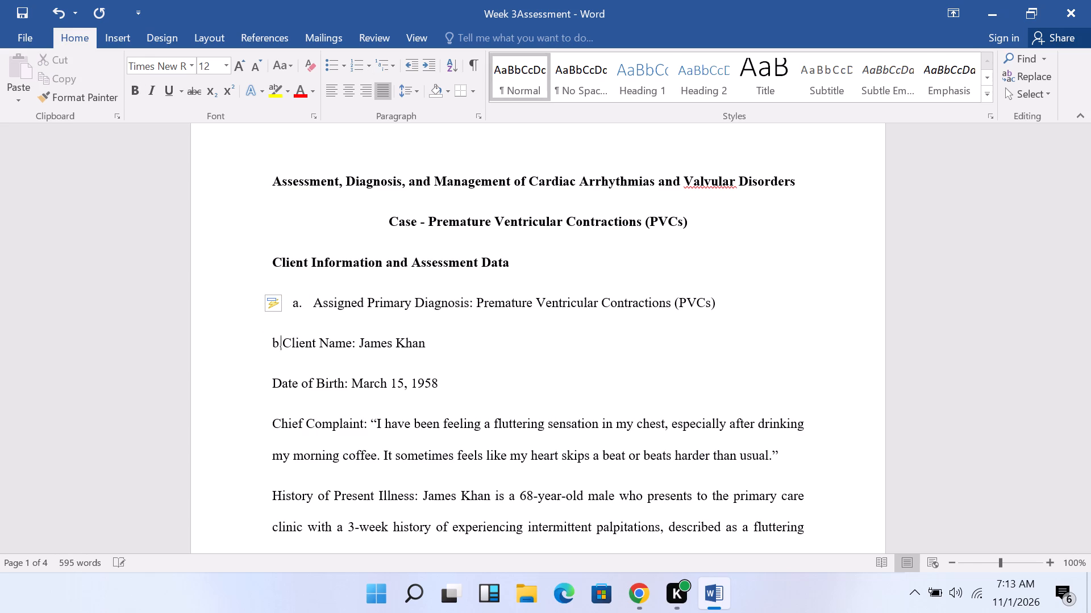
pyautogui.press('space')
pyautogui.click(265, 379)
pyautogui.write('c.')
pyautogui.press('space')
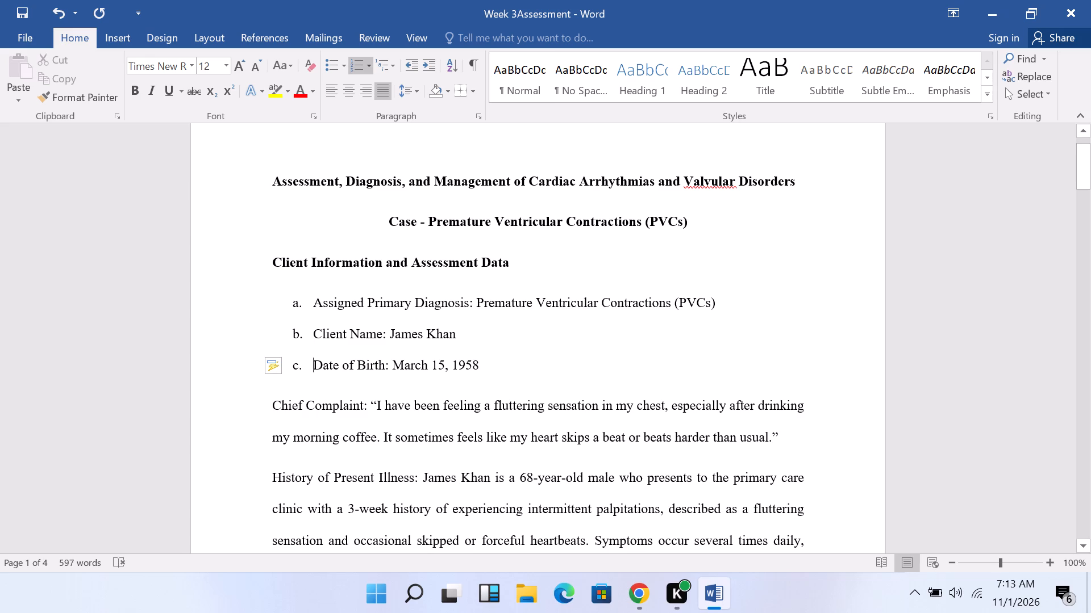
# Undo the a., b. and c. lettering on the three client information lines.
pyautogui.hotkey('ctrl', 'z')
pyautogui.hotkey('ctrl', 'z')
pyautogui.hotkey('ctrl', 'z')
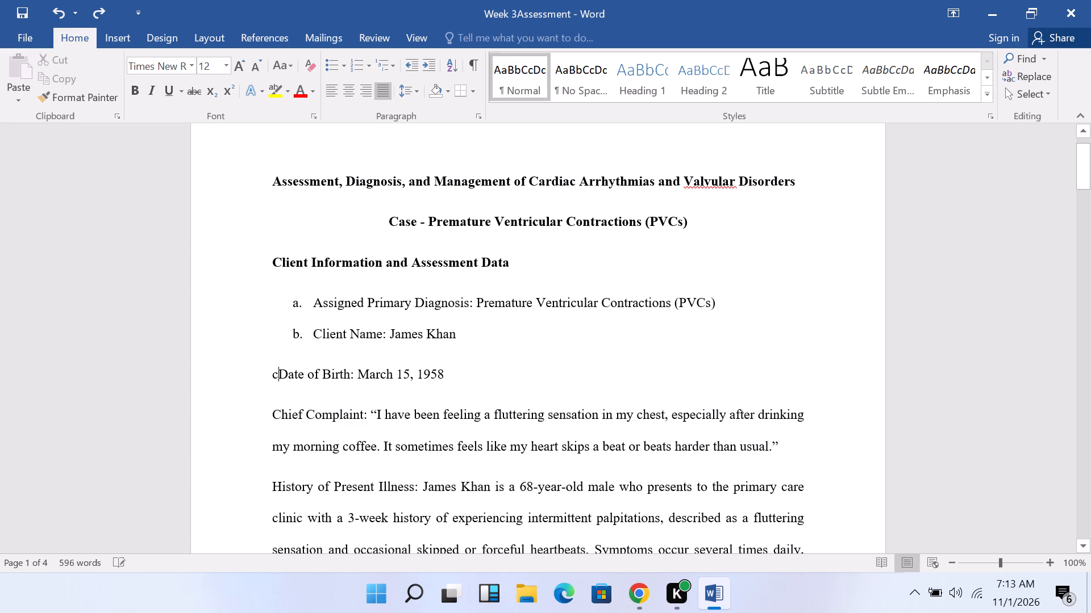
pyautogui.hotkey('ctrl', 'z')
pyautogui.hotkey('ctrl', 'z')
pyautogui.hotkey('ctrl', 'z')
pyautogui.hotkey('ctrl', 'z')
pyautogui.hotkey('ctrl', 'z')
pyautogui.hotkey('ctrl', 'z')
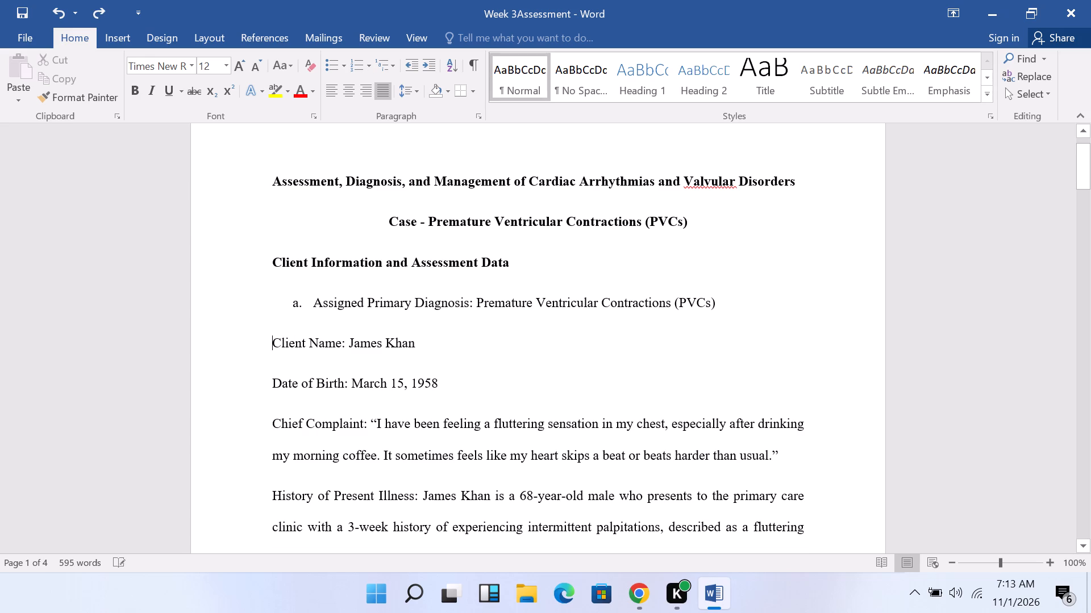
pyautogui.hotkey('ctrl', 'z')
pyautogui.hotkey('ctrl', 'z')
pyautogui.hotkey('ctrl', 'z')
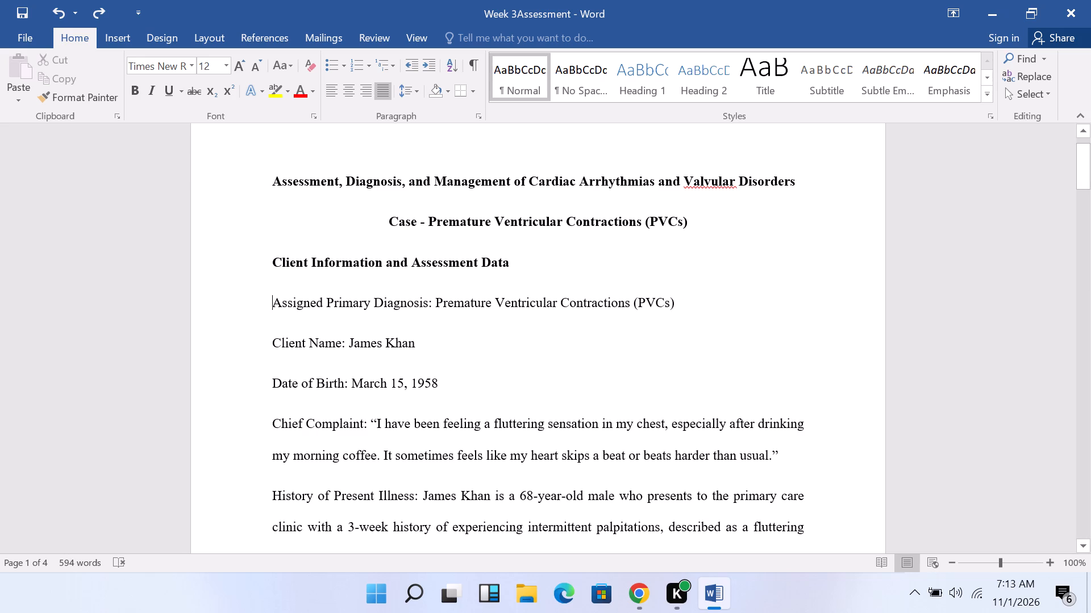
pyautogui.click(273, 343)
# Bold the "Chief Complaint:" and "History of Present Illness:" labels and the Physical Exam heading on page 1.
pyautogui.moveTo(367, 425); pyautogui.dragTo(284, 425)
pyautogui.hotkey('ctrl', 'b')
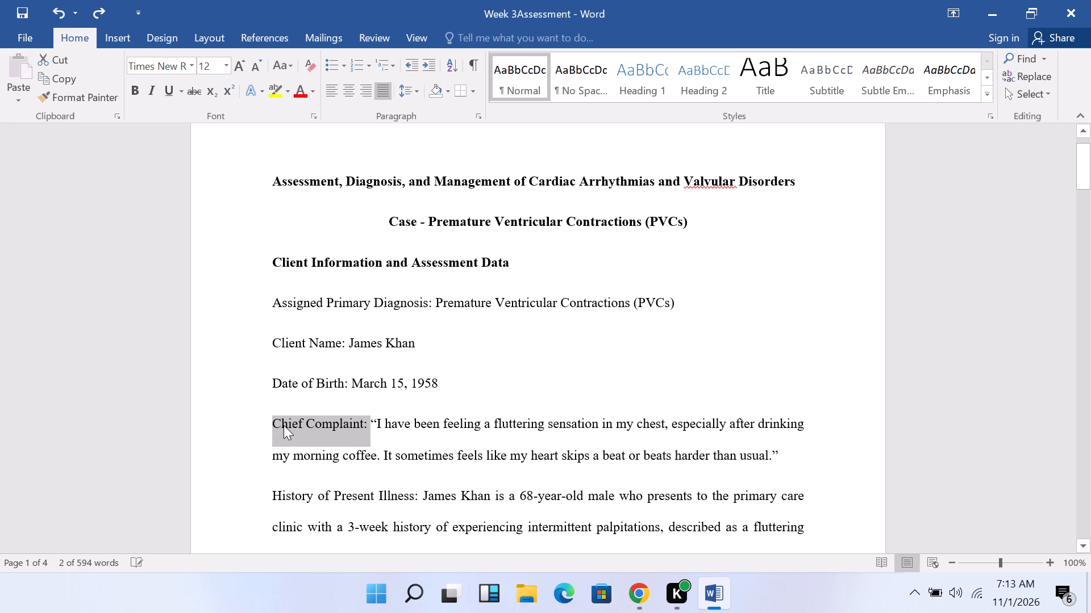
pyautogui.moveTo(418, 497); pyautogui.dragTo(256, 485)
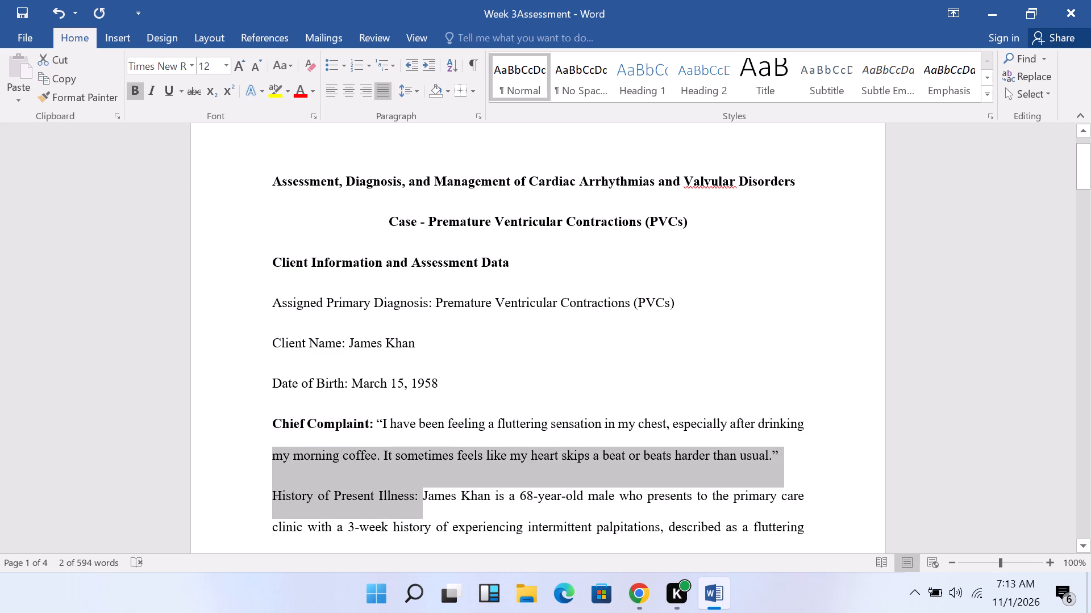
pyautogui.moveTo(256, 485); pyautogui.dragTo(252, 499)
pyautogui.hotkey('ctrl', 'b')
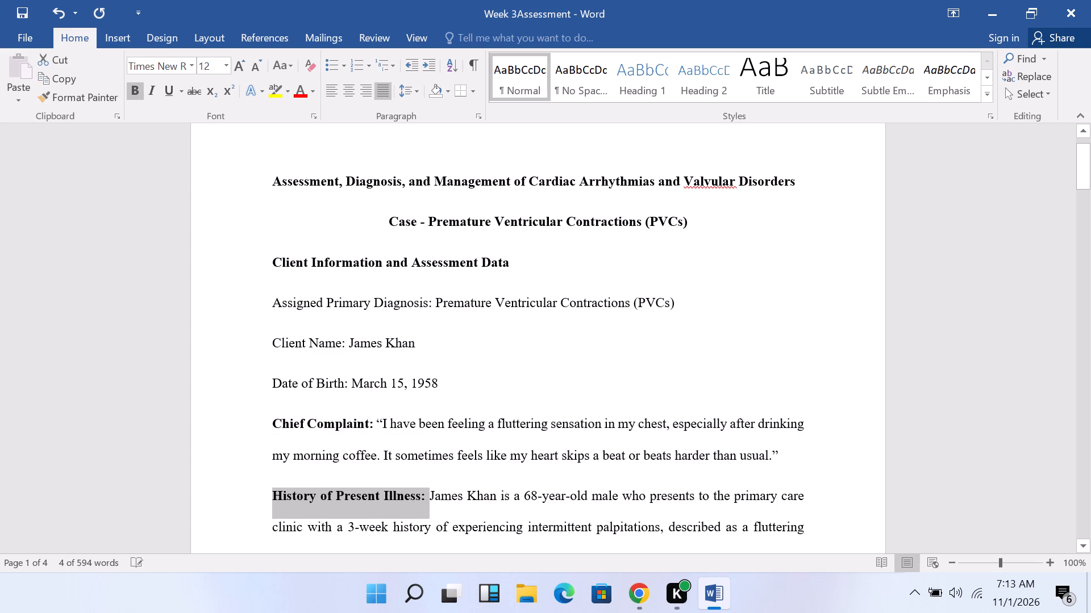
pyautogui.scroll(-5, 465, 503)
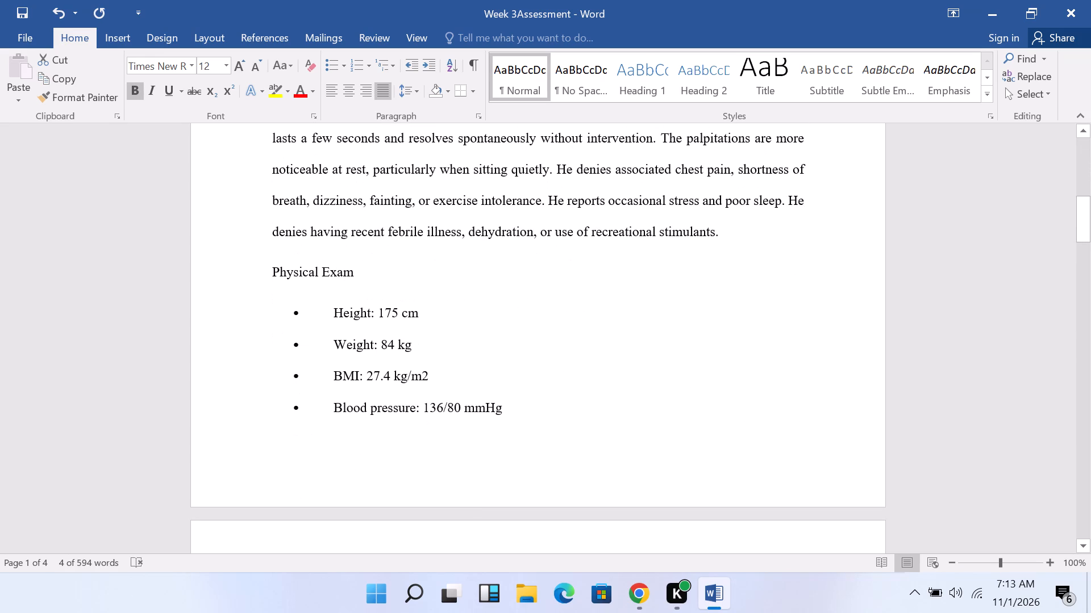
pyautogui.moveTo(361, 268); pyautogui.dragTo(272, 264)
pyautogui.hotkey('ctrl', 'b')
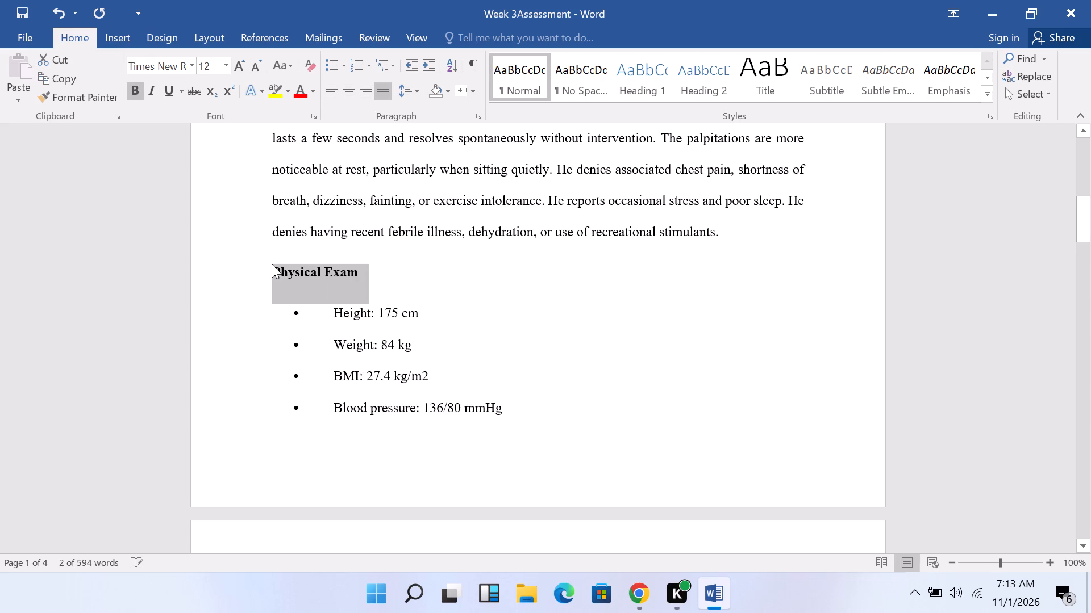
# Bold the Past Medical History (PMH) and Allergies headings on page 2.
pyautogui.scroll(-5, 566, 420)
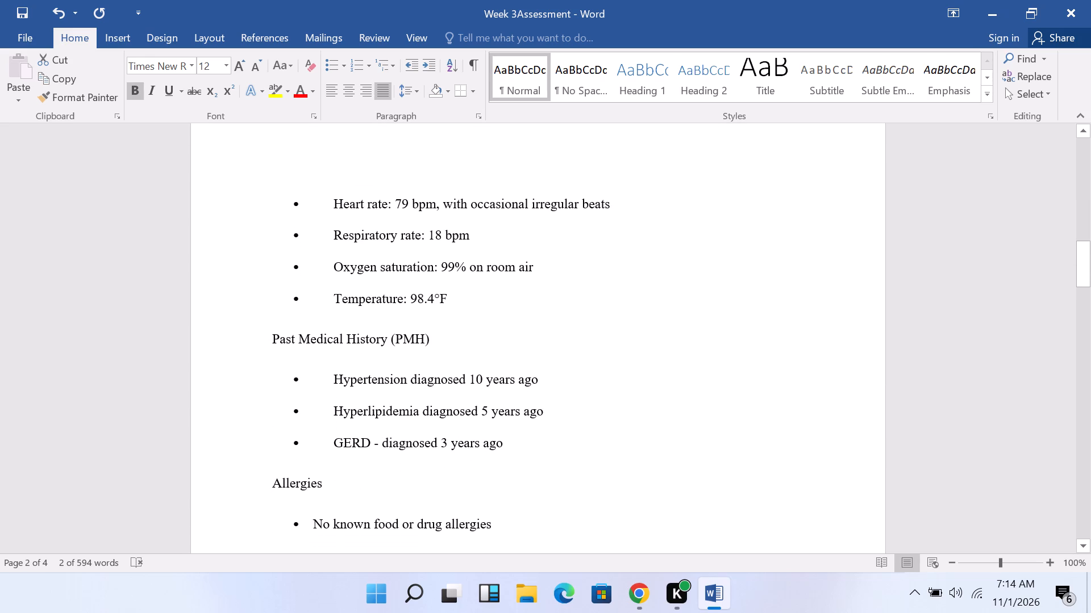
pyautogui.click(231, 345)
pyautogui.hotkey('ctrl', 'b')
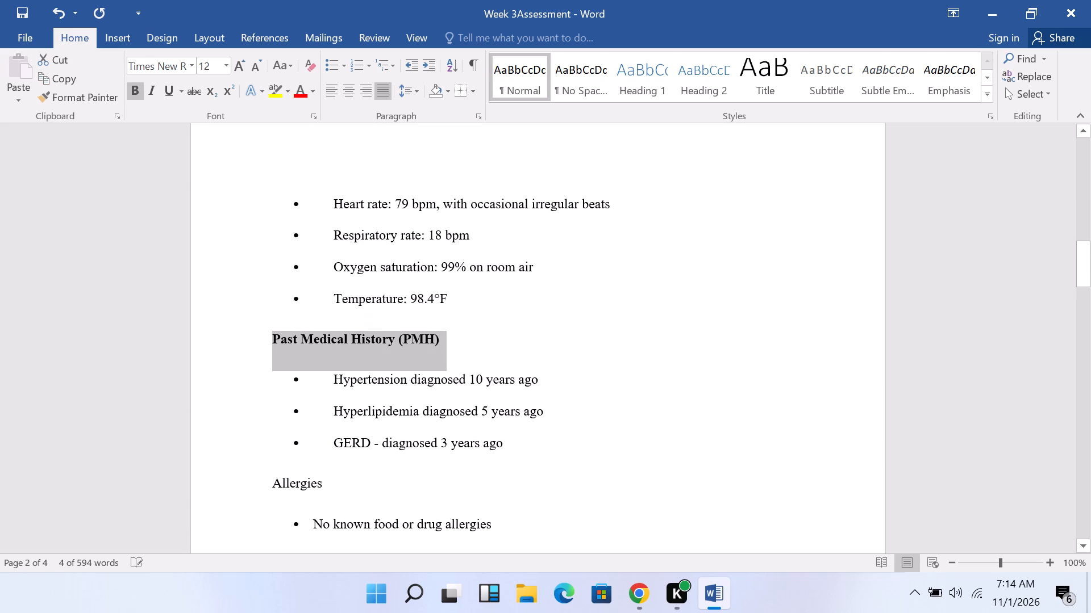
pyautogui.click(210, 490)
pyautogui.hotkey('ctrl', 'b')
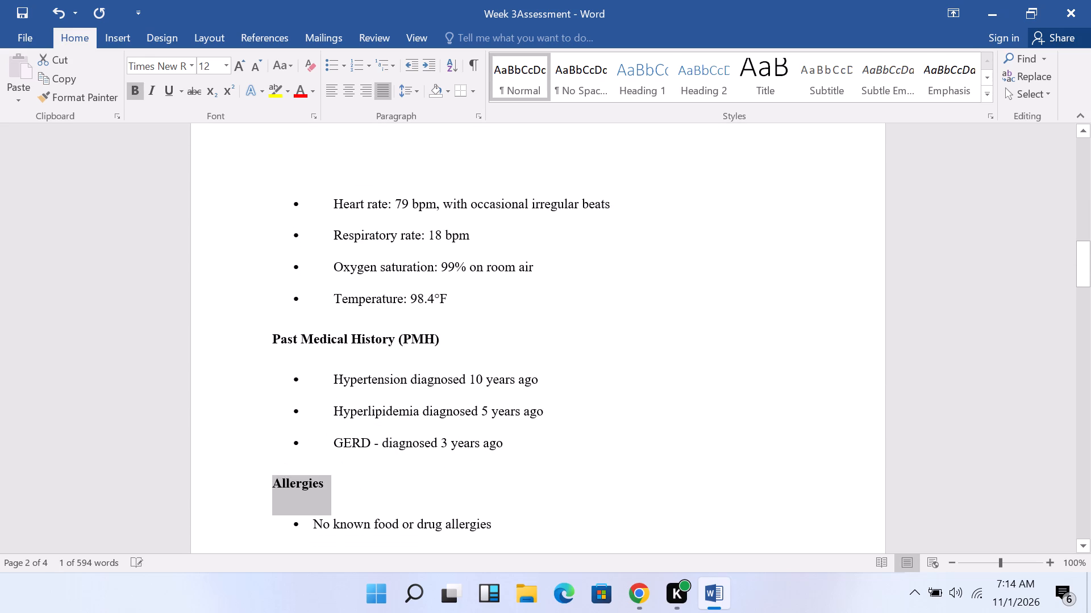
# Bold the Medications and Social History headings on page 2.
pyautogui.scroll(-4, 436, 441)
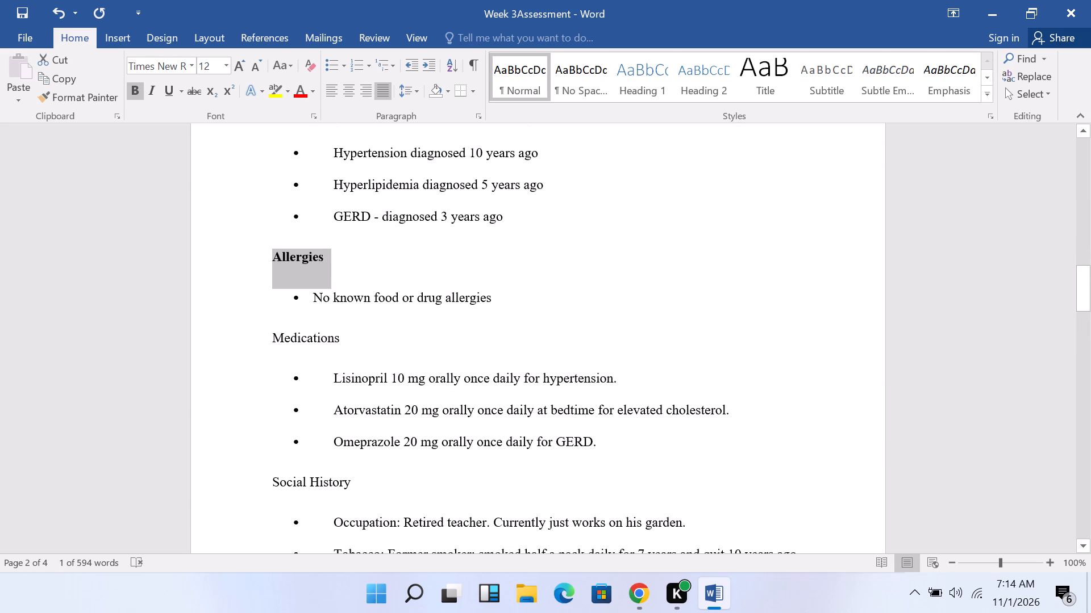
pyautogui.click(224, 336)
pyautogui.hotkey('ctrl', 'b')
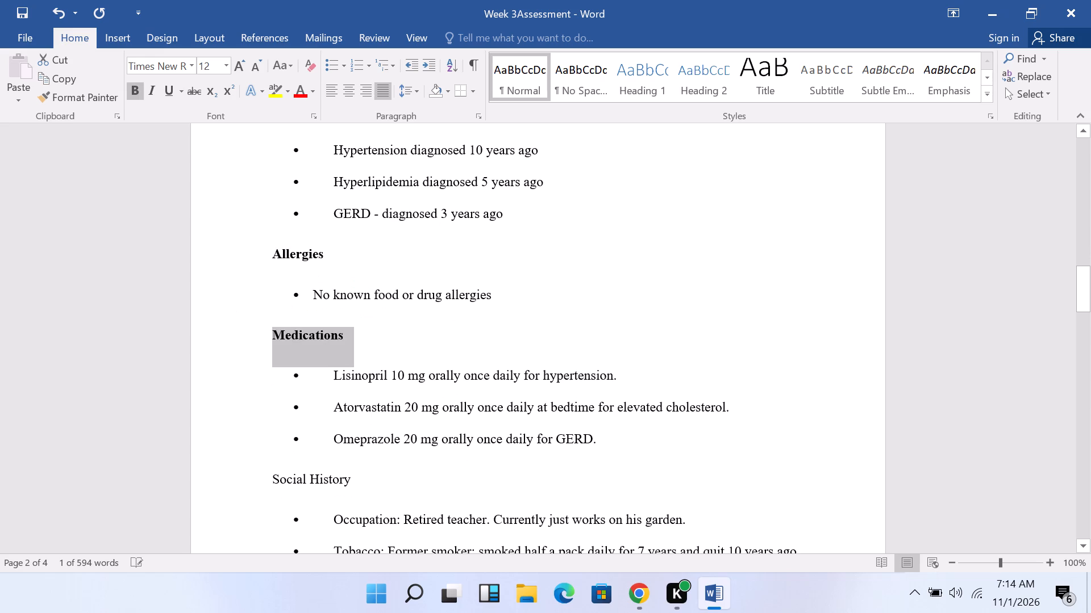
pyautogui.click(222, 491)
pyautogui.hotkey('ctrl', 'b')
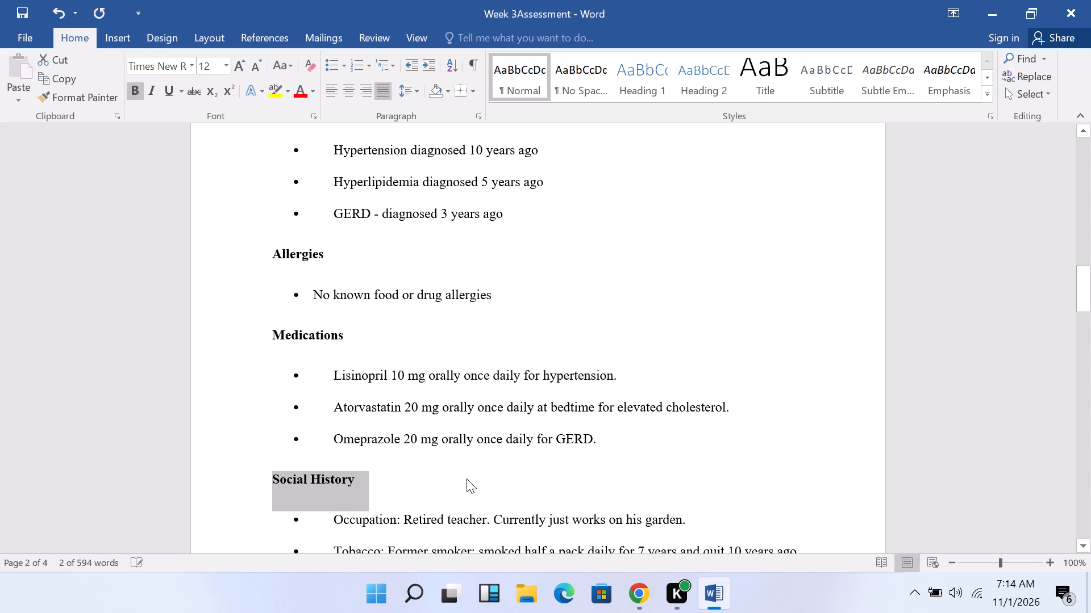
# Bold the Diagnostics heading on page 3.
pyautogui.scroll(-7, 467, 478)
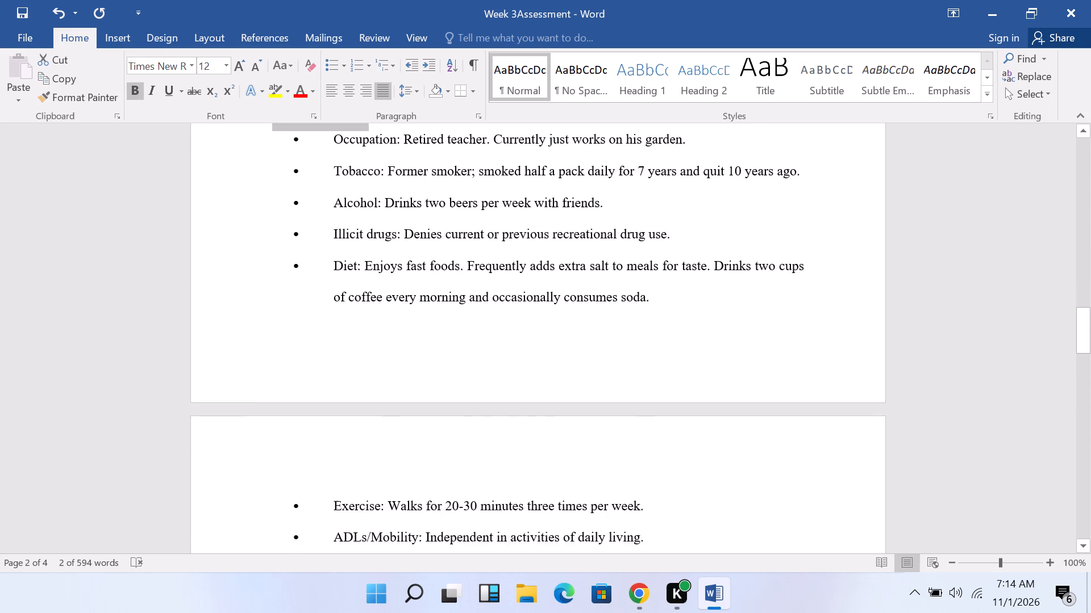
pyautogui.scroll(-1, 467, 478)
pyautogui.click(201, 343)
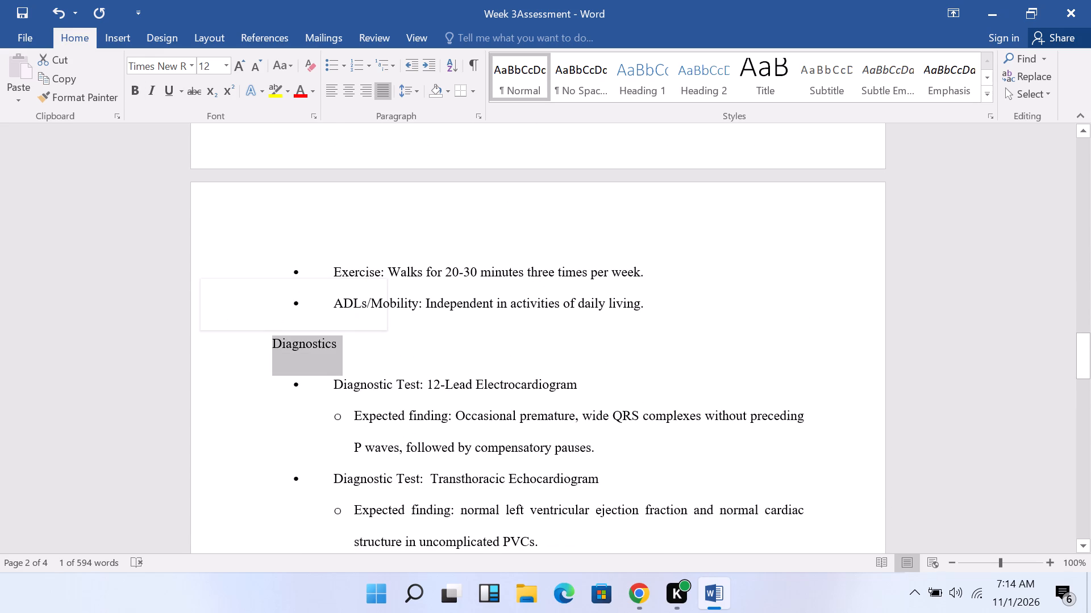
pyautogui.hotkey('ctrl', 'b')
# Bold the Current Management Plan heading below the diagnostic tests on page 3.
pyautogui.scroll(-3, 494, 405)
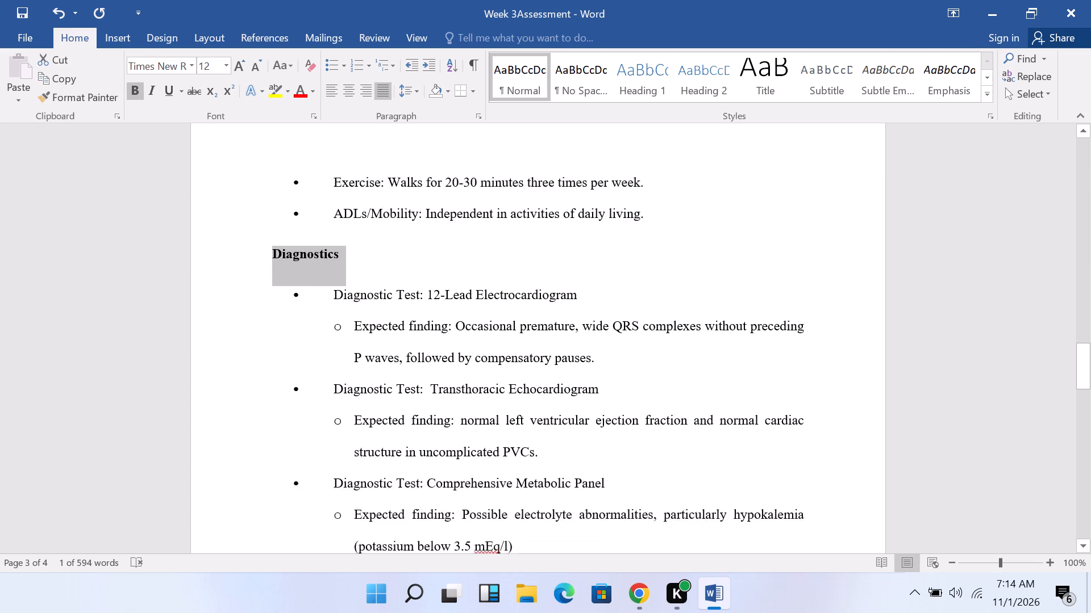
pyautogui.scroll(-1, 494, 405)
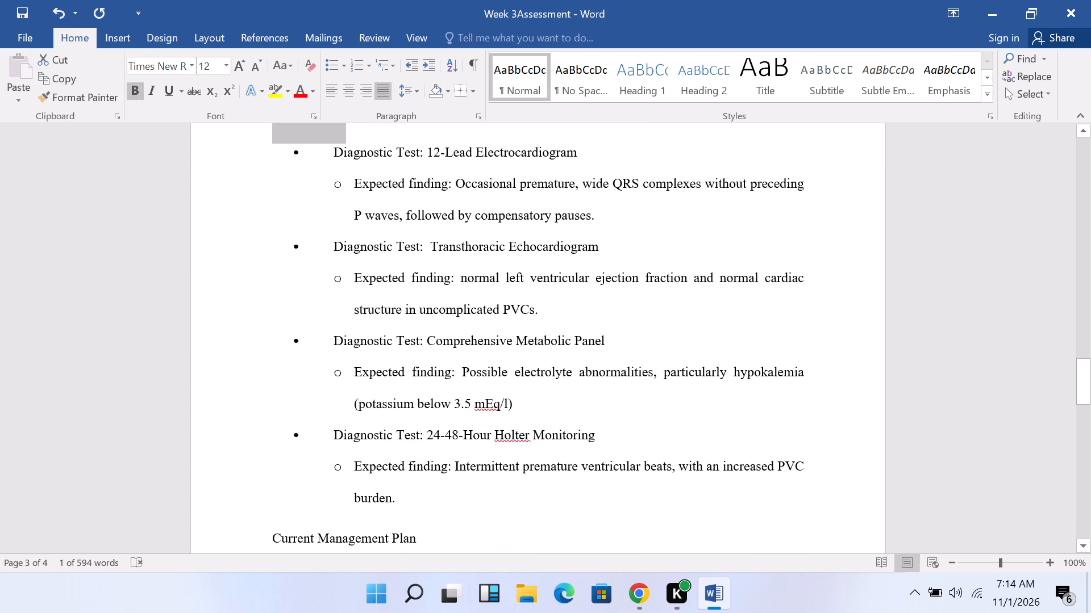
pyautogui.scroll(-2, 494, 405)
pyautogui.scroll(1, 418, 317)
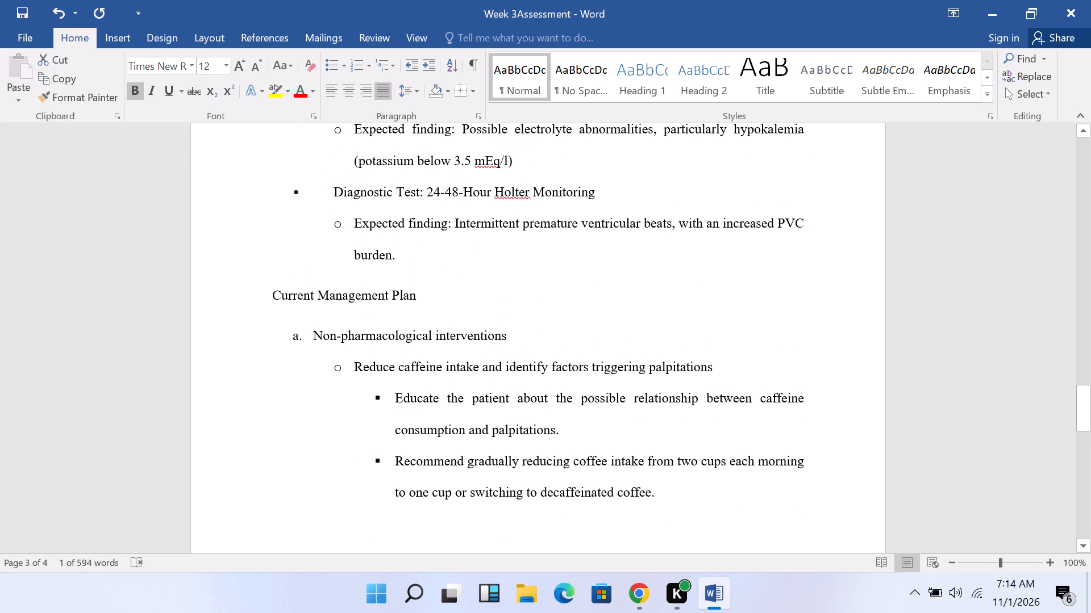
pyautogui.click(233, 300)
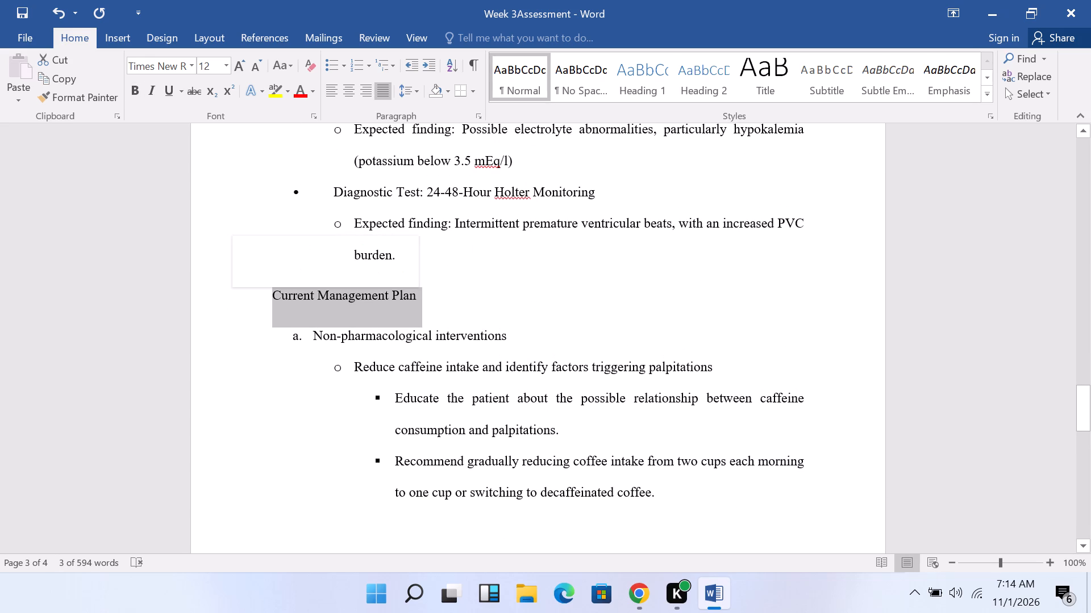
pyautogui.hotkey('ctrl', 'b')
pyautogui.click(414, 313)
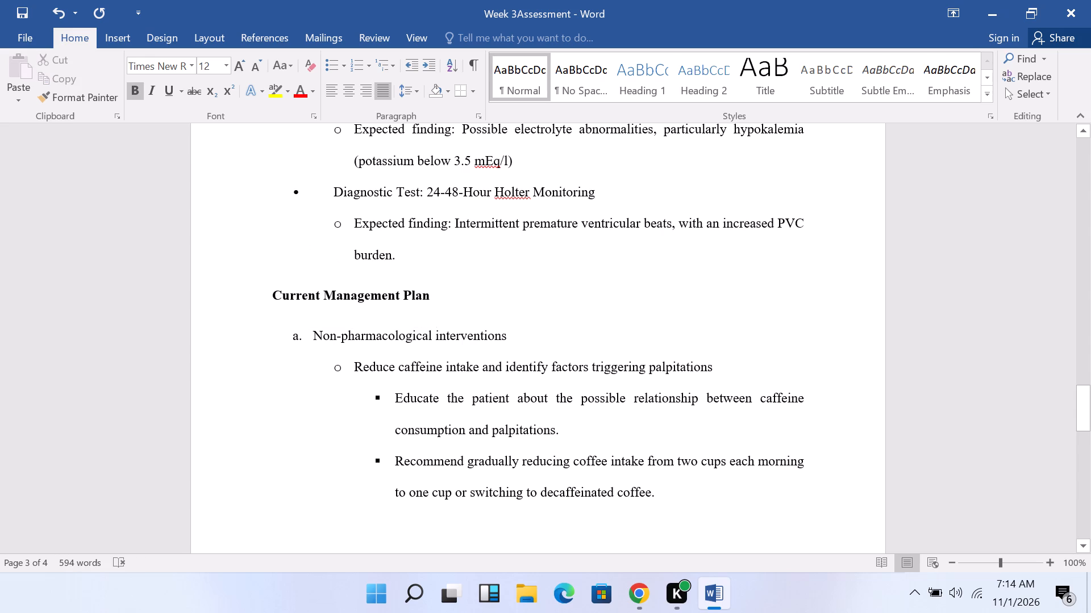
pyautogui.scroll(-6, 499, 334)
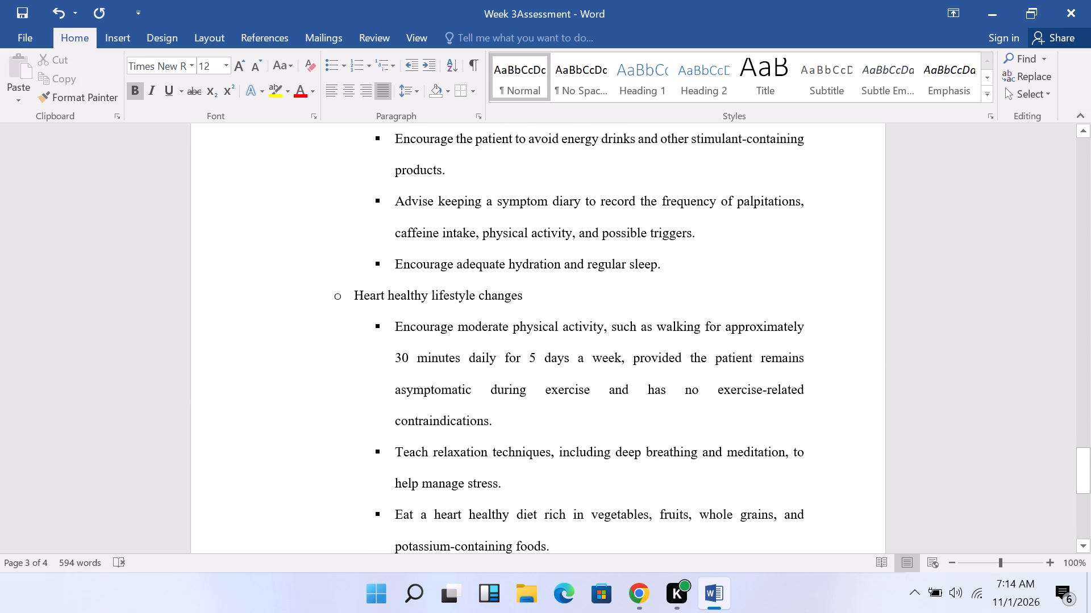
pyautogui.scroll(-3, 499, 334)
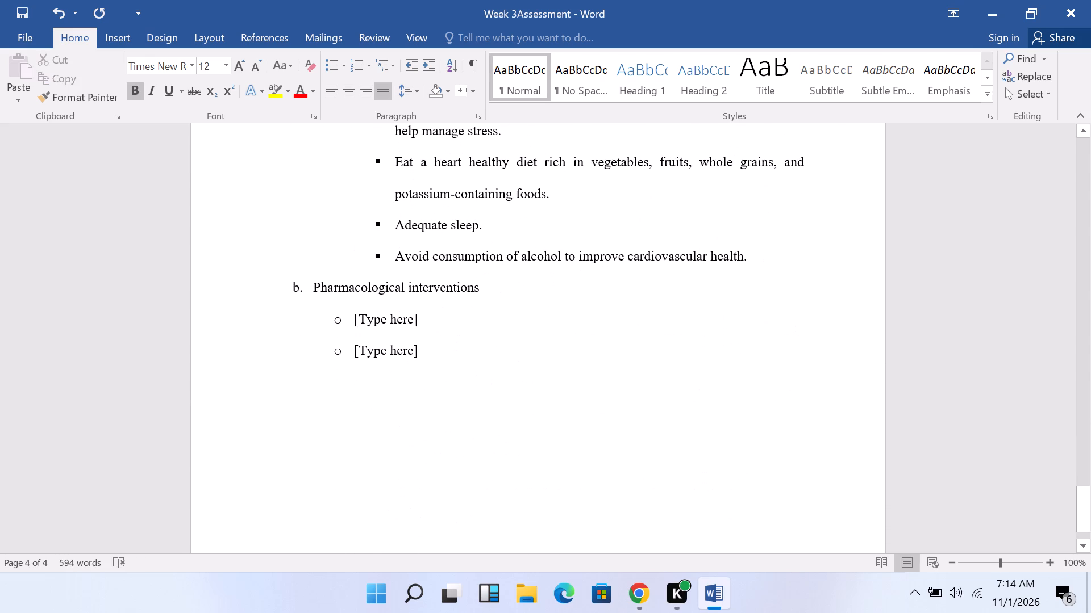
pyautogui.scroll(-4, 499, 334)
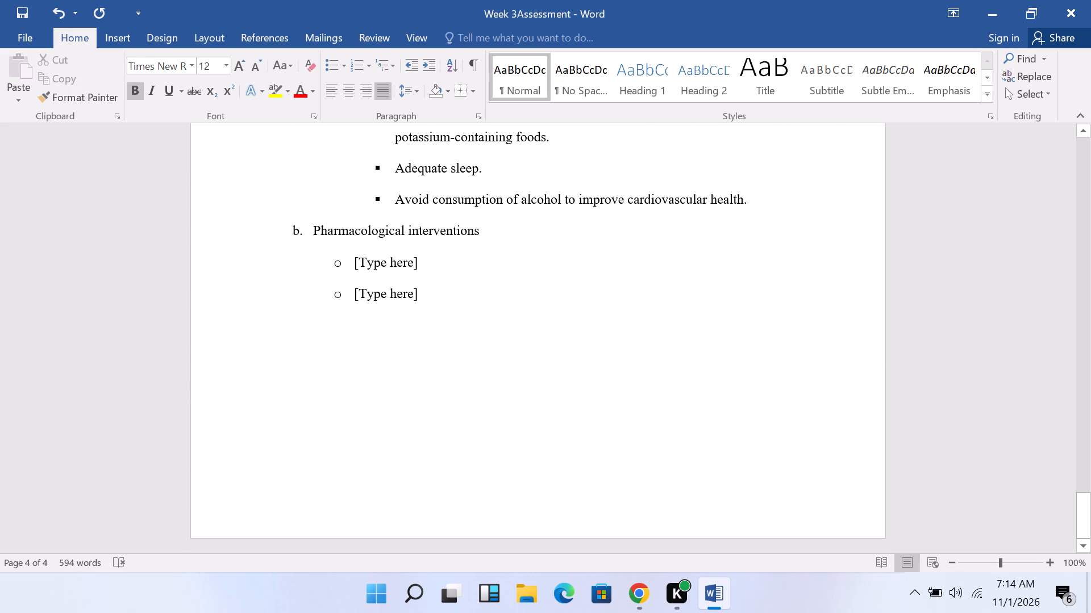
pyautogui.click(430, 295)
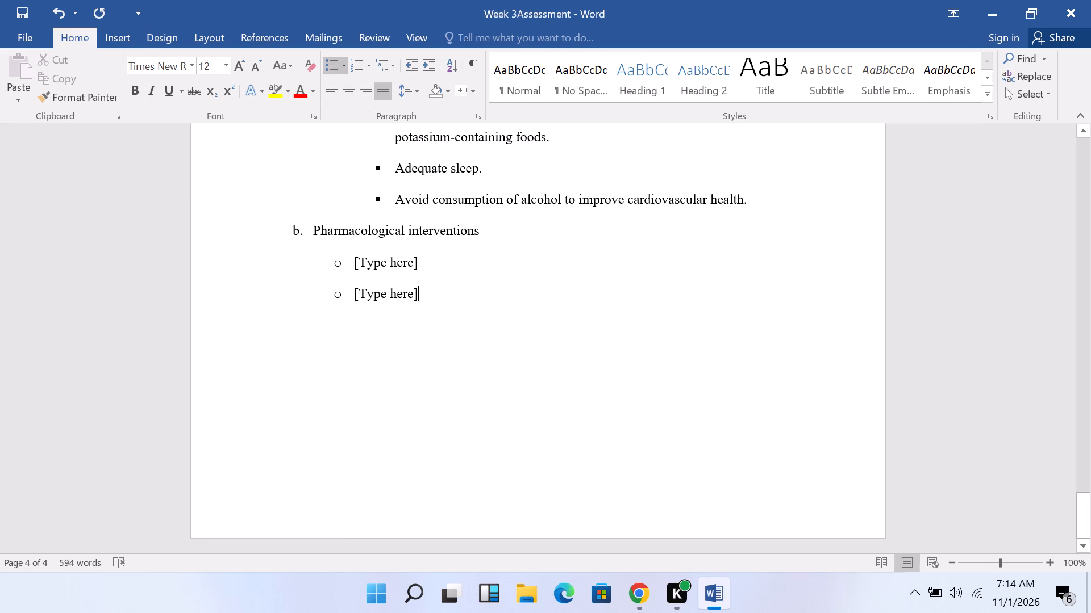
pyautogui.click(434, 295)
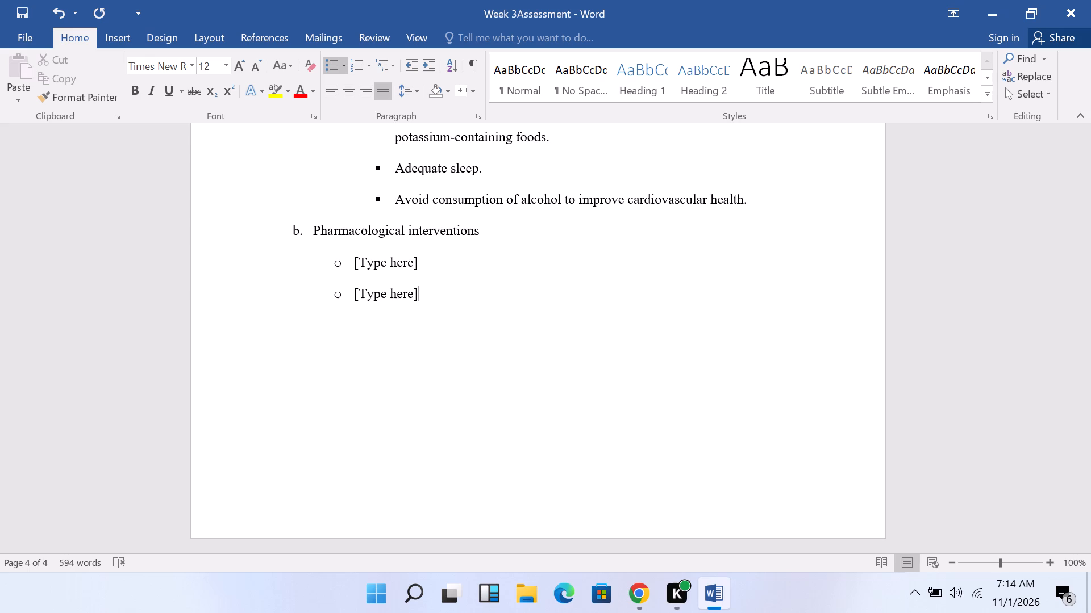
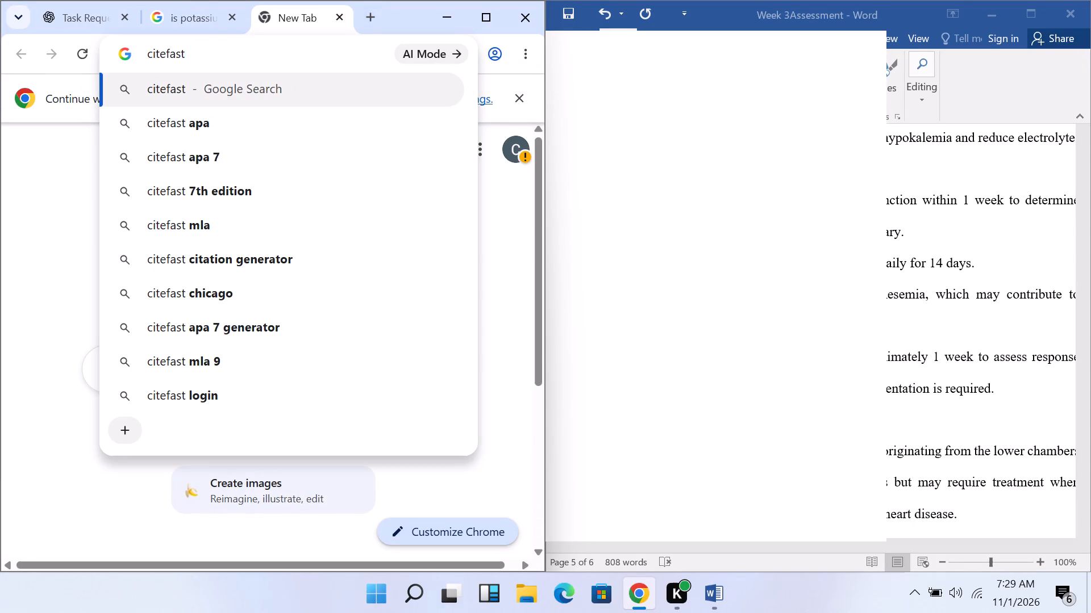
pyautogui.press('Return')
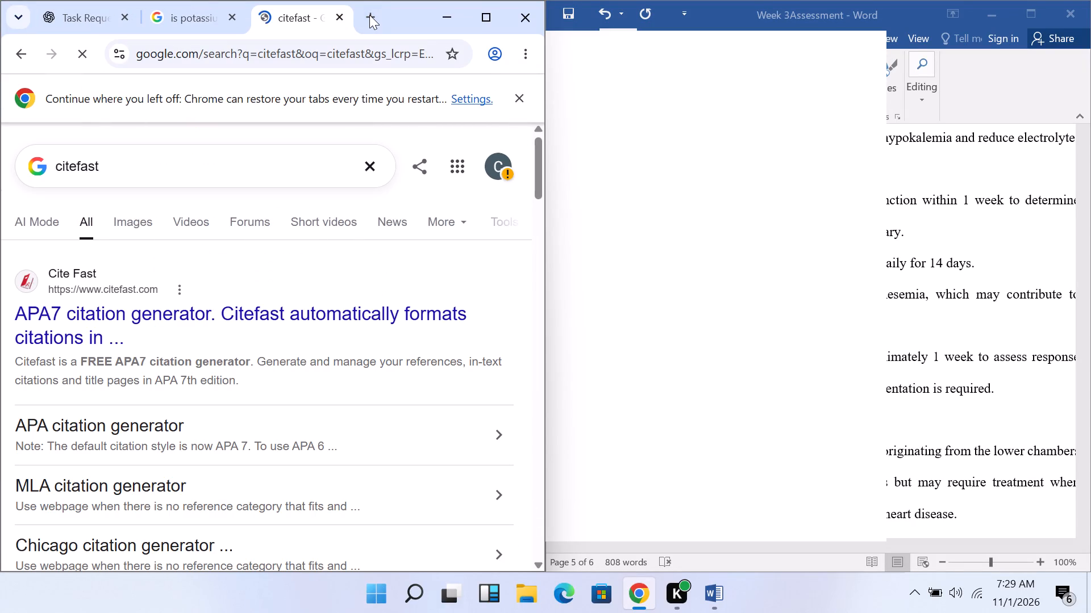
pyautogui.click(59, 310)
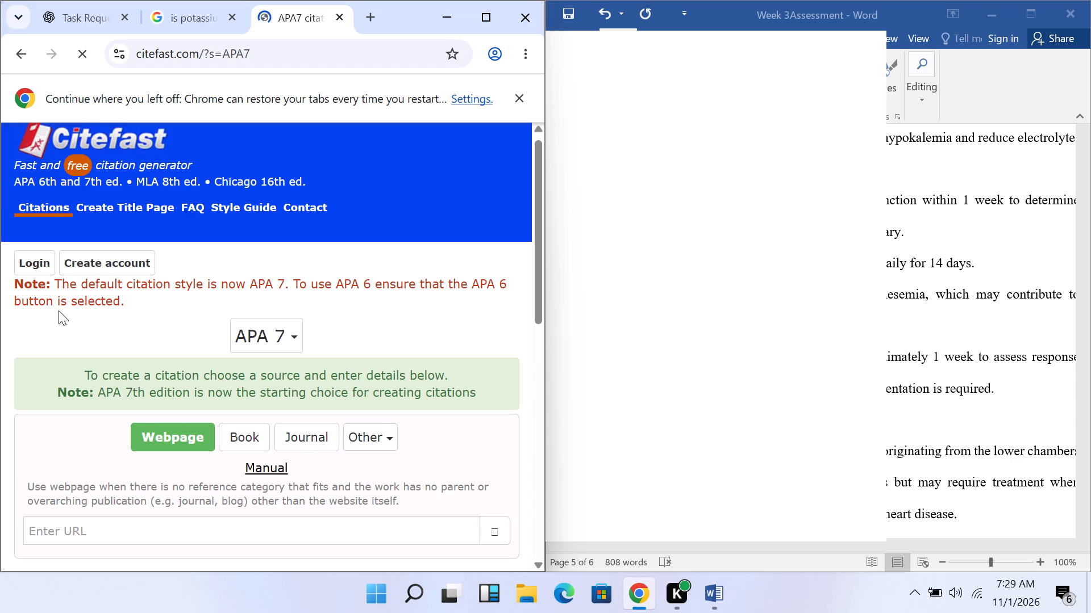
pyautogui.scroll(-3, 219, 356)
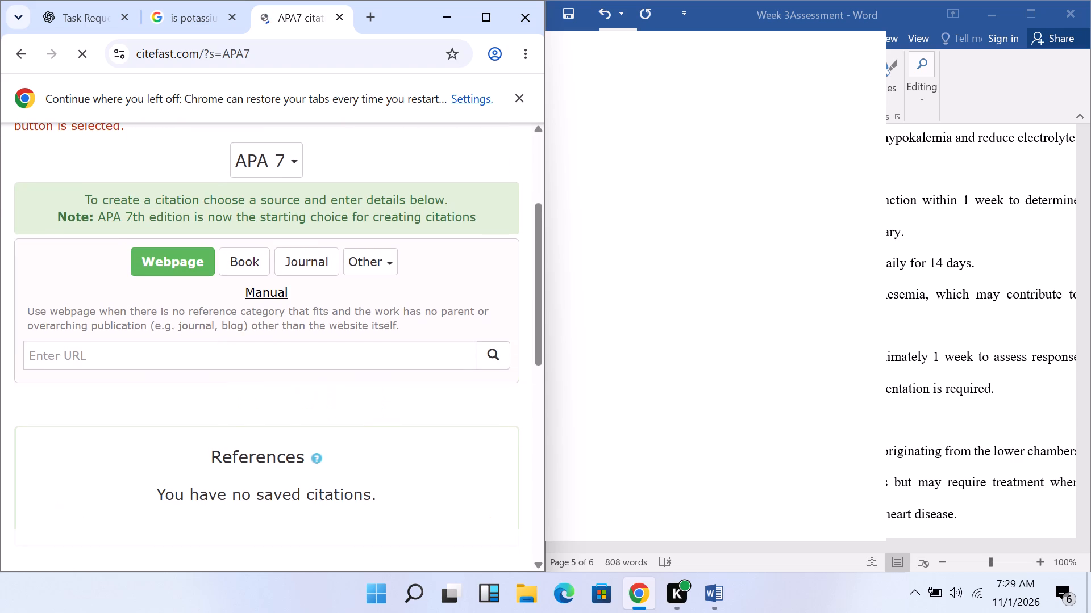
pyautogui.click(165, 354)
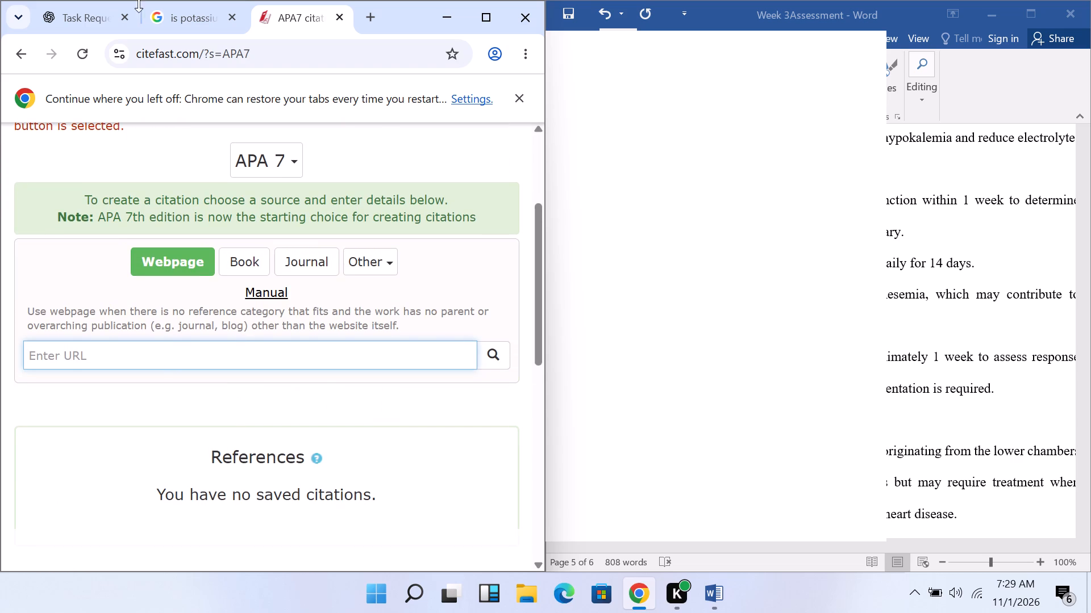
# Search Google for "PVCS. articles" and open The American Journal of Medicine's narrative review on premature ventricular contractions.
pyautogui.click(188, 18)
pyautogui.click(163, 56)
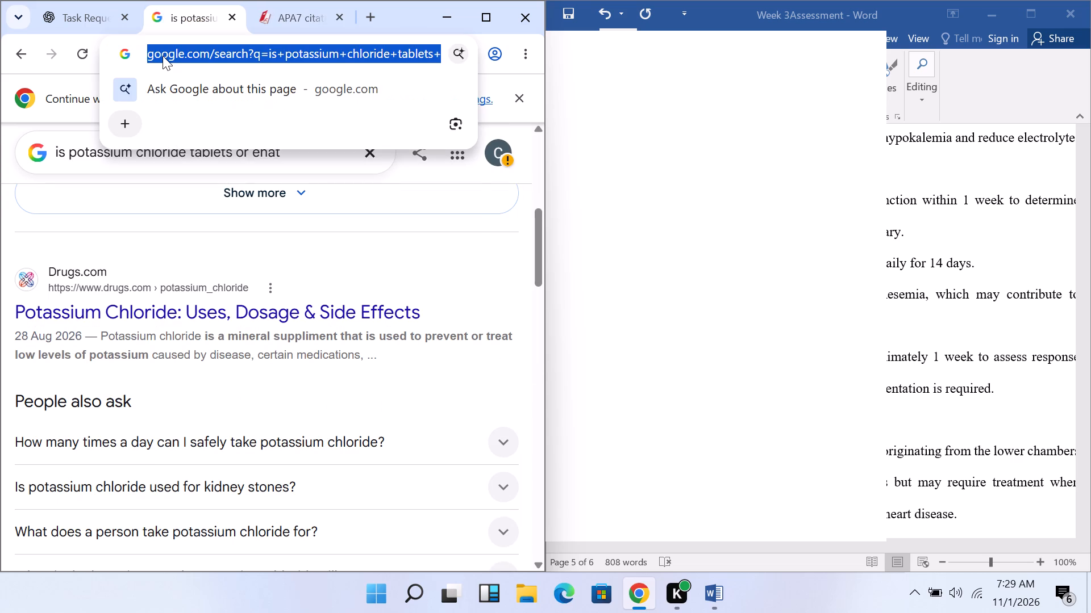
pyautogui.write('PVCS. article')
pyautogui.press('Return')
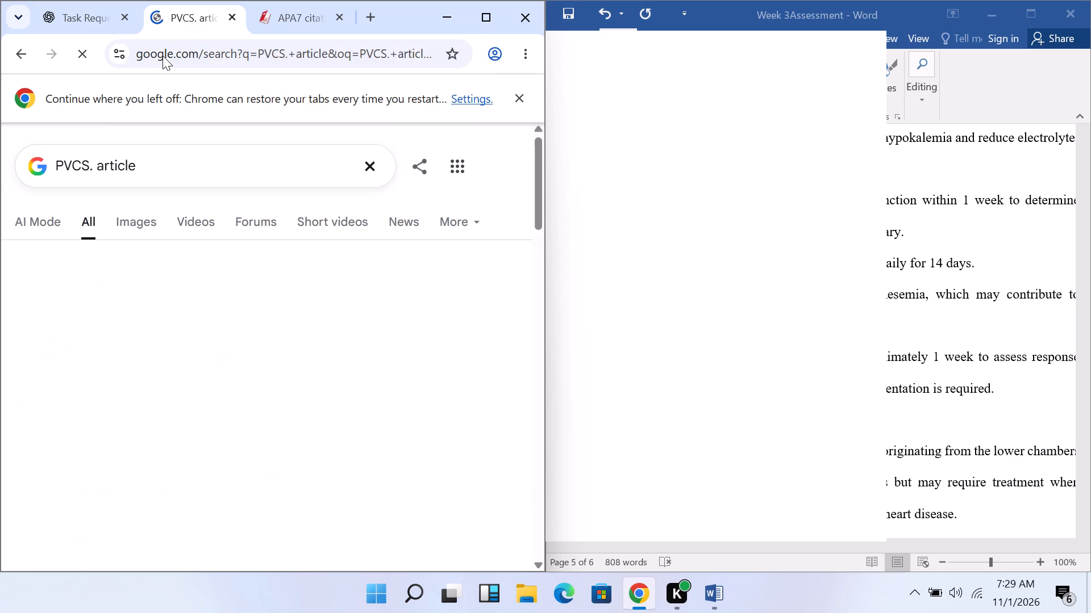
pyautogui.click(156, 170)
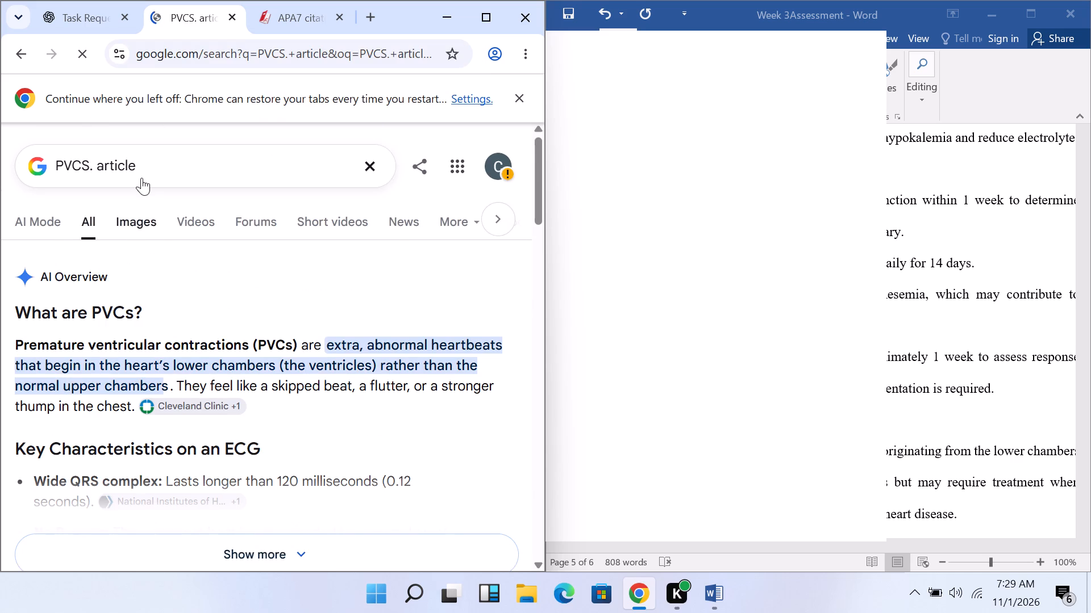
pyautogui.press('s')
pyautogui.press('Return')
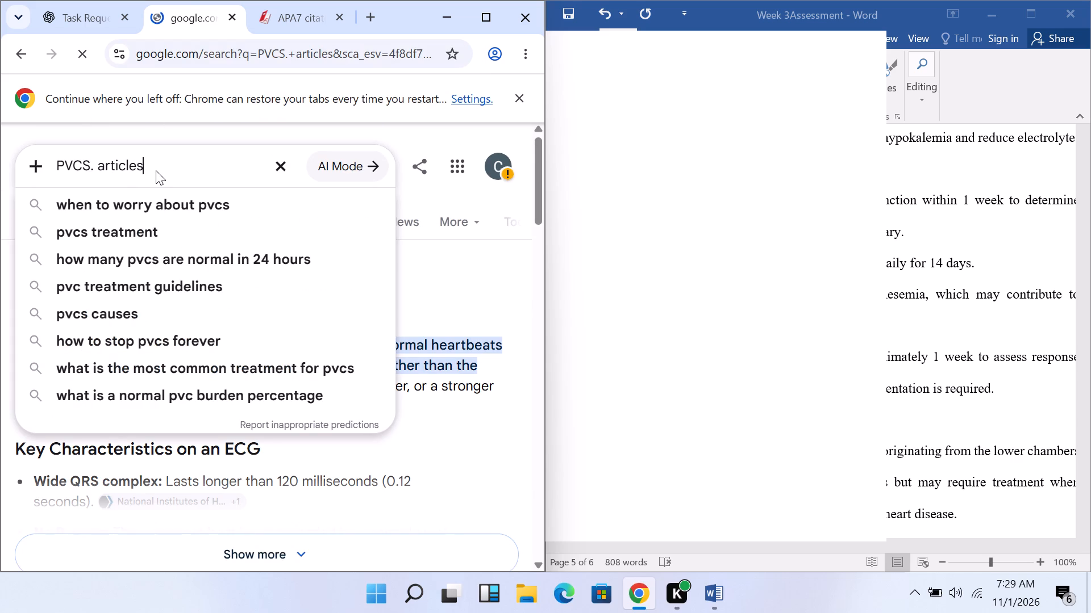
pyautogui.scroll(-3, 264, 388)
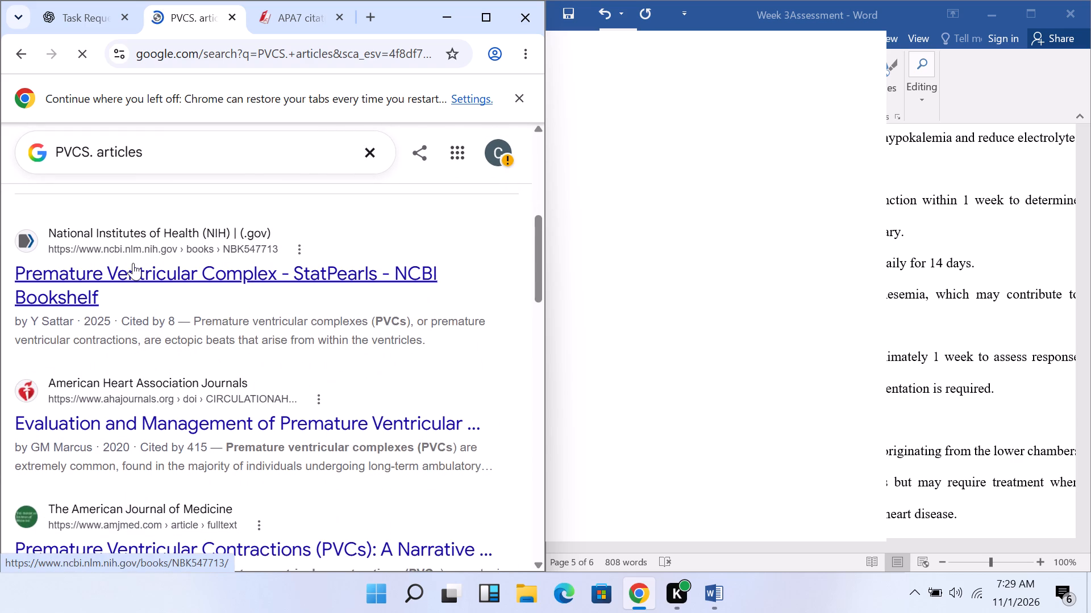
pyautogui.scroll(-1, 157, 415)
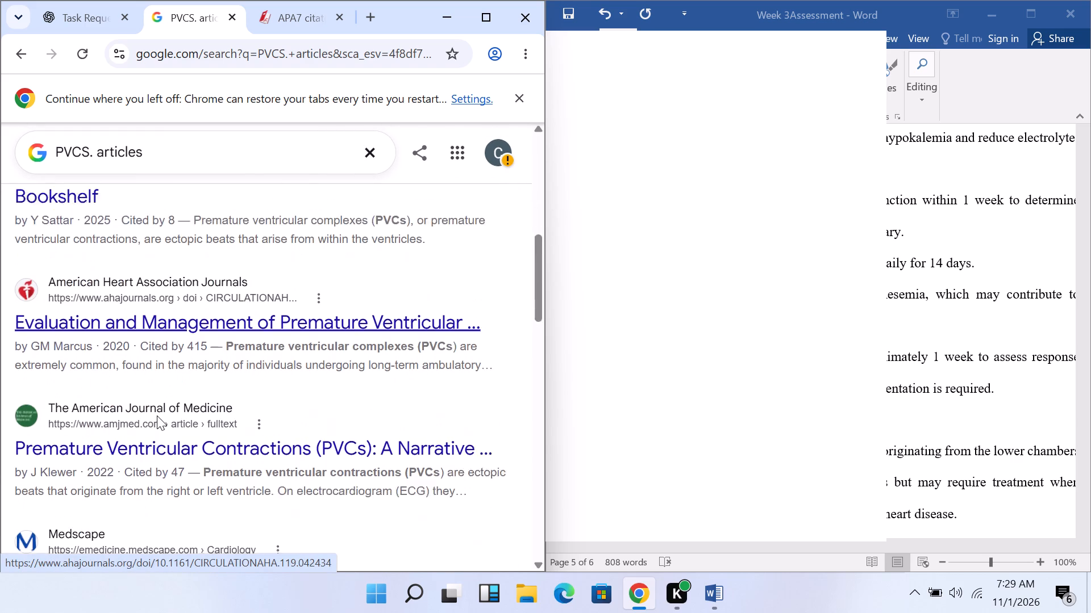
pyautogui.scroll(-1, 157, 415)
pyautogui.click(134, 378)
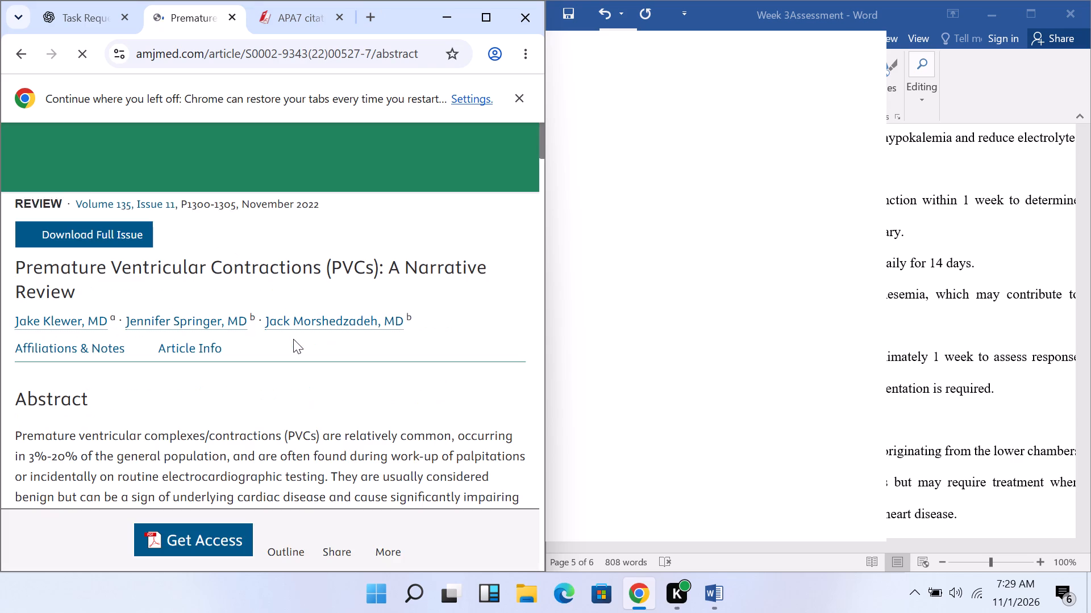
# Copy the narrative review's title and author line from the article page.
pyautogui.click(948, 208)
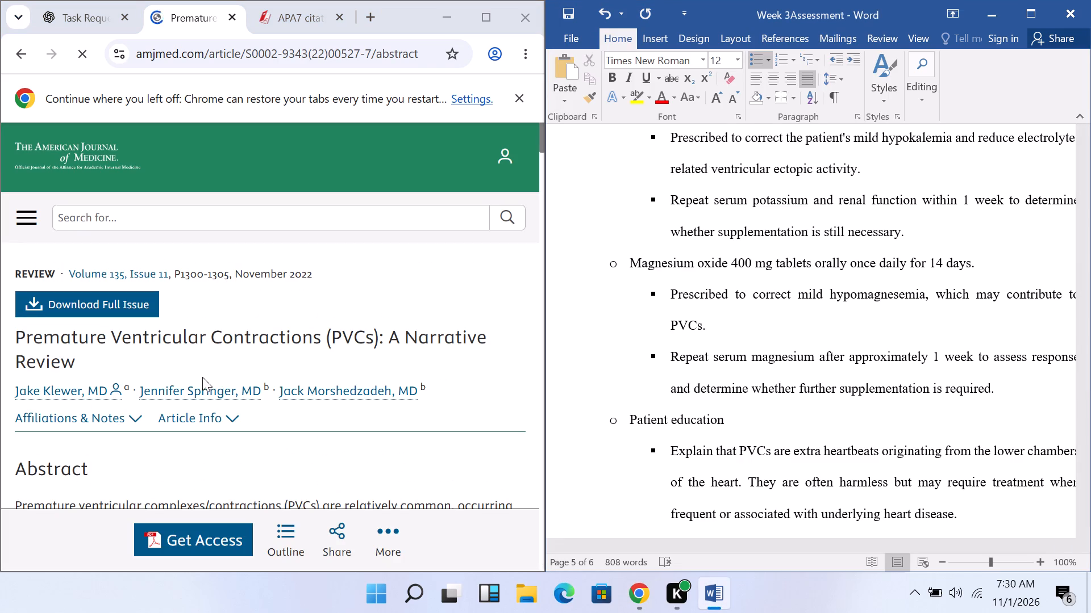
pyautogui.moveTo(16, 333); pyautogui.dragTo(189, 392)
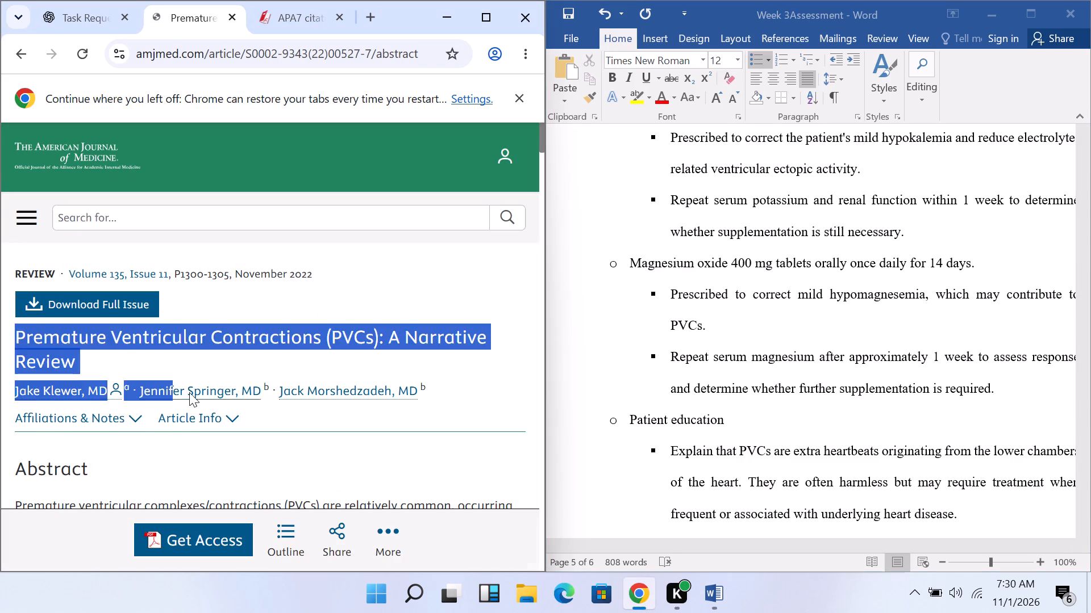
pyautogui.moveTo(189, 392); pyautogui.dragTo(224, 390)
pyautogui.click(402, 366)
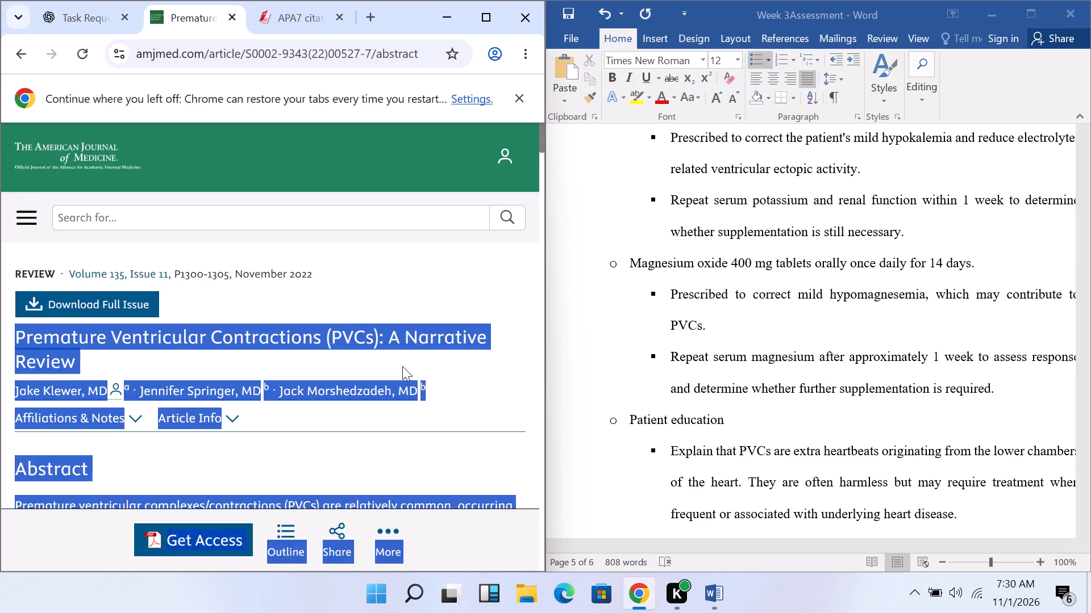
pyautogui.click(445, 274)
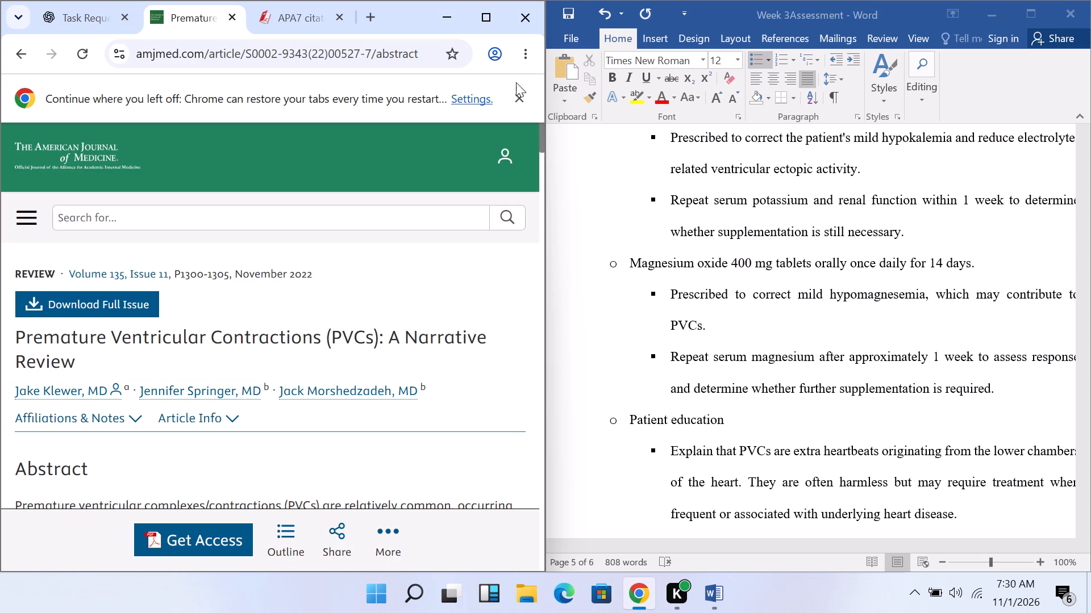
pyautogui.click(524, 99)
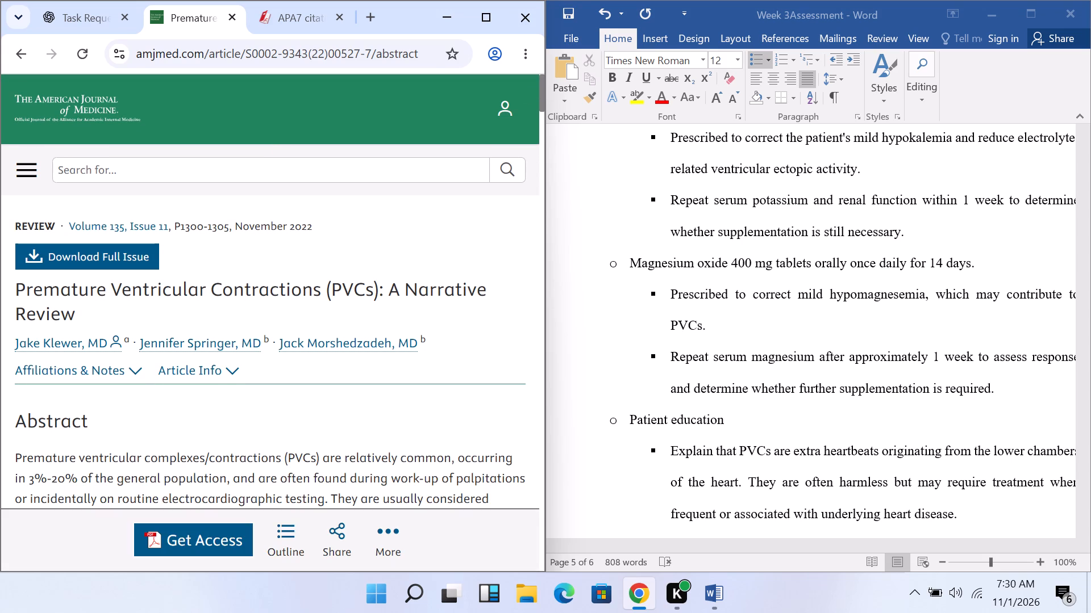
pyautogui.moveTo(18, 288); pyautogui.dragTo(115, 364)
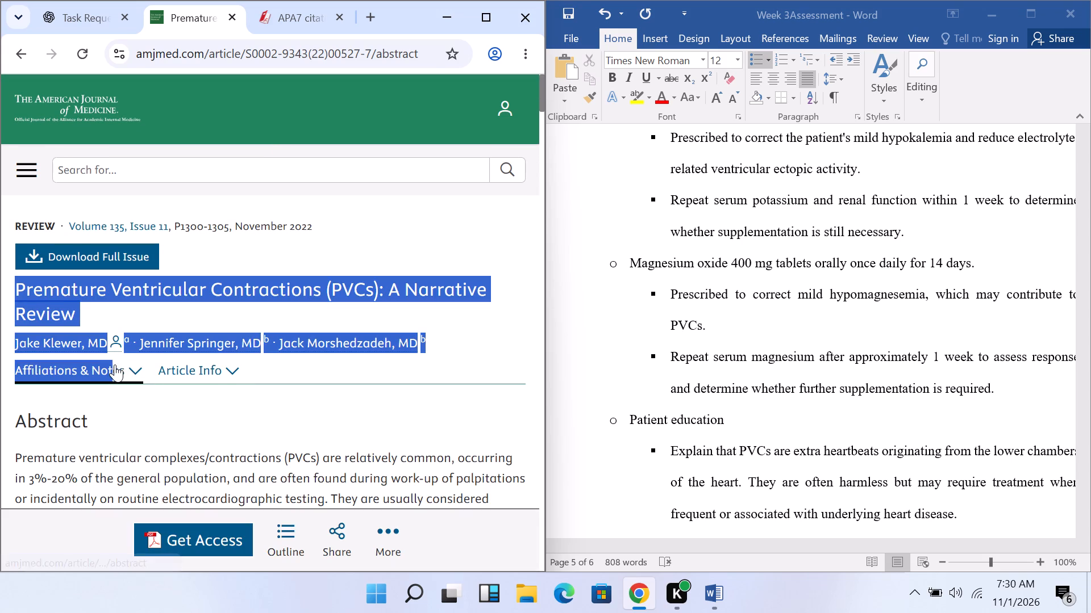
pyautogui.moveTo(115, 364); pyautogui.dragTo(130, 362)
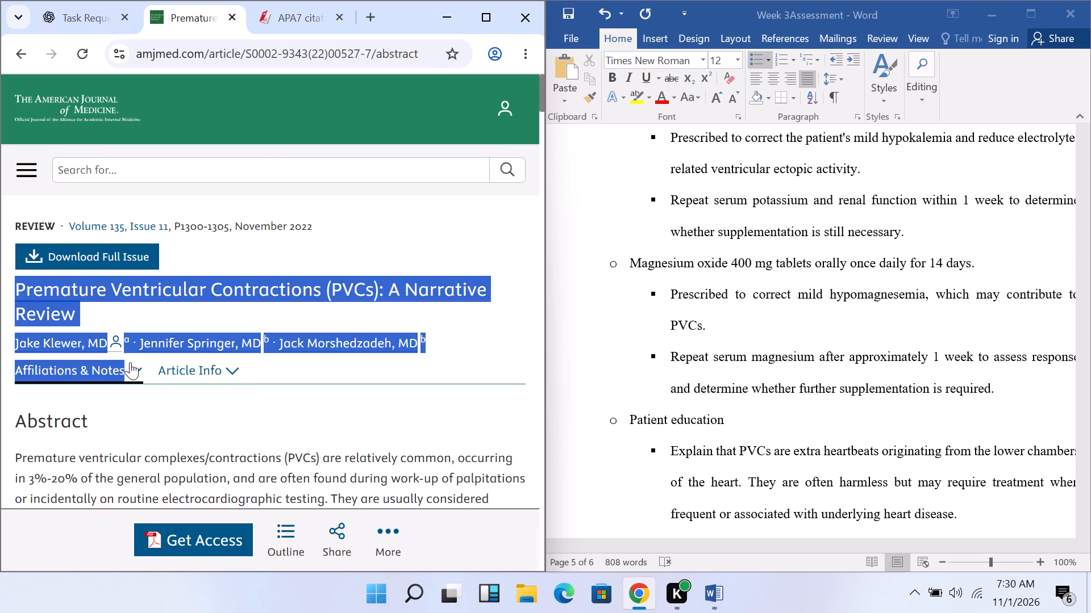
pyautogui.moveTo(130, 362); pyautogui.dragTo(130, 366)
pyautogui.hotkey('ctrl', 'c')
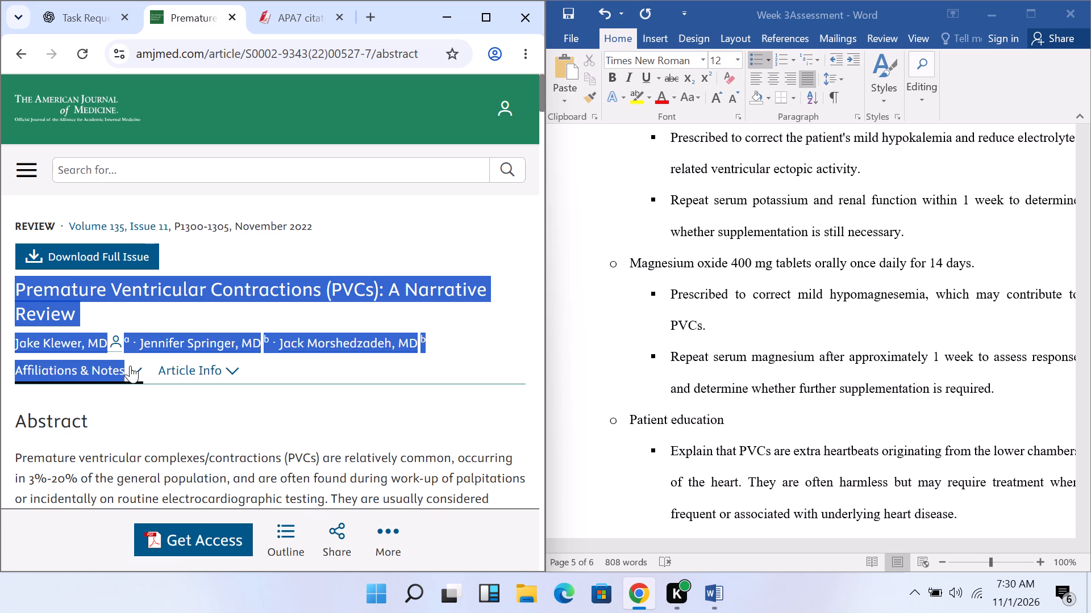
pyautogui.hotkey('ctrl', 'c')
# In Citefast, find the copied article as a journal source, select the 2022 narrative review and save its APA 7 citation.
pyautogui.click(276, 28)
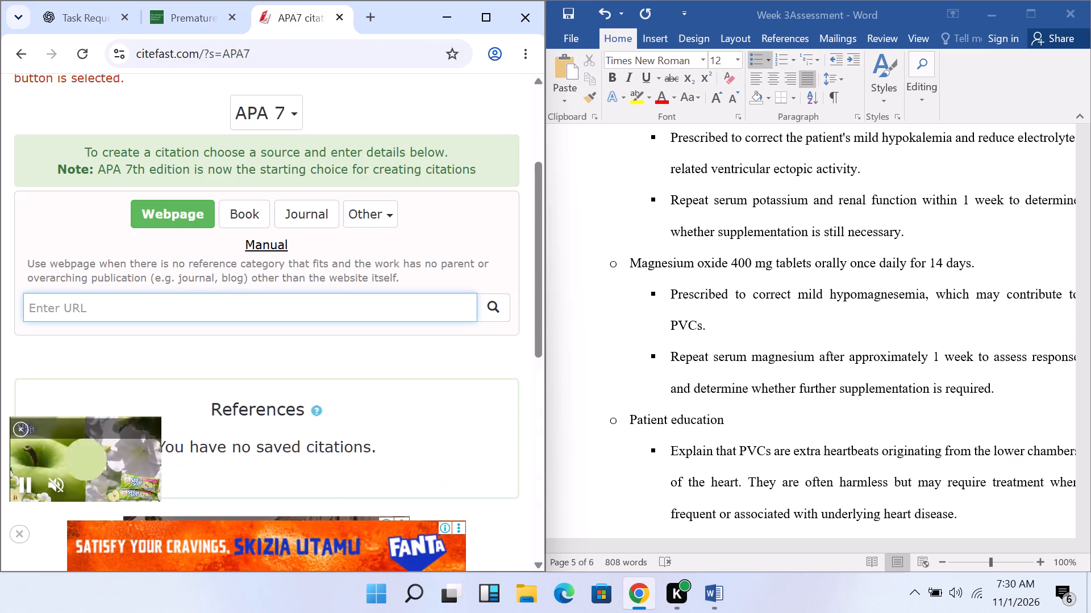
pyautogui.click(306, 215)
pyautogui.click(176, 282)
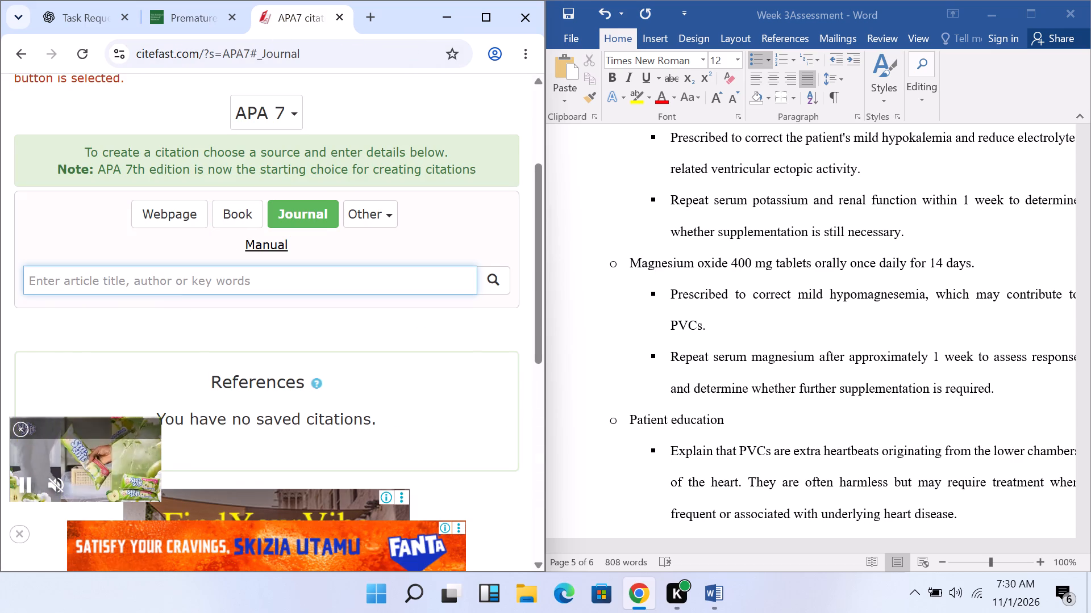
pyautogui.hotkey('ctrl', 'v')
pyautogui.press('Return')
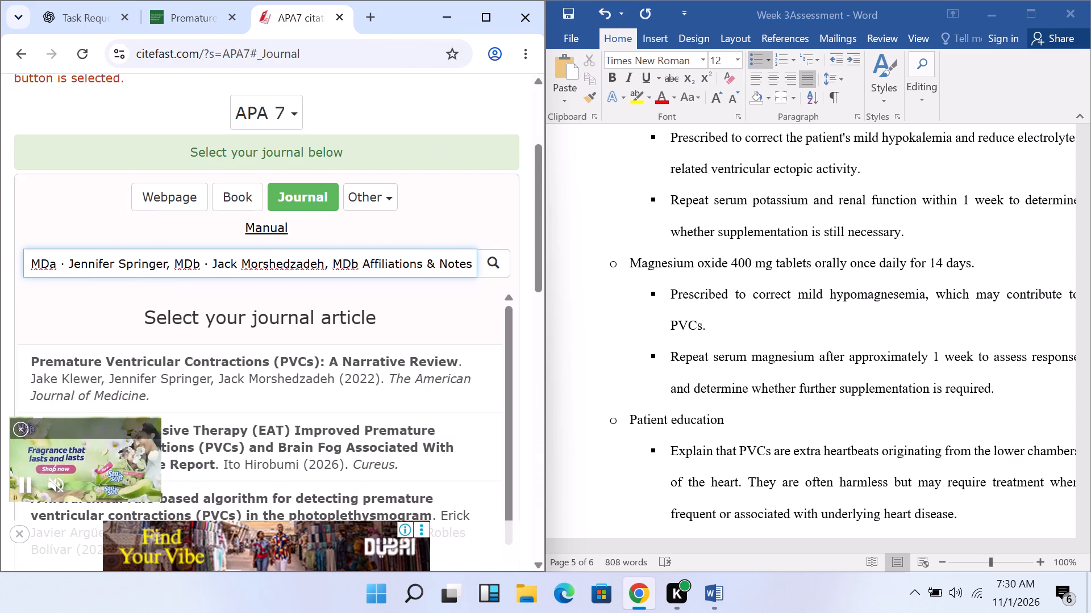
pyautogui.click(270, 391)
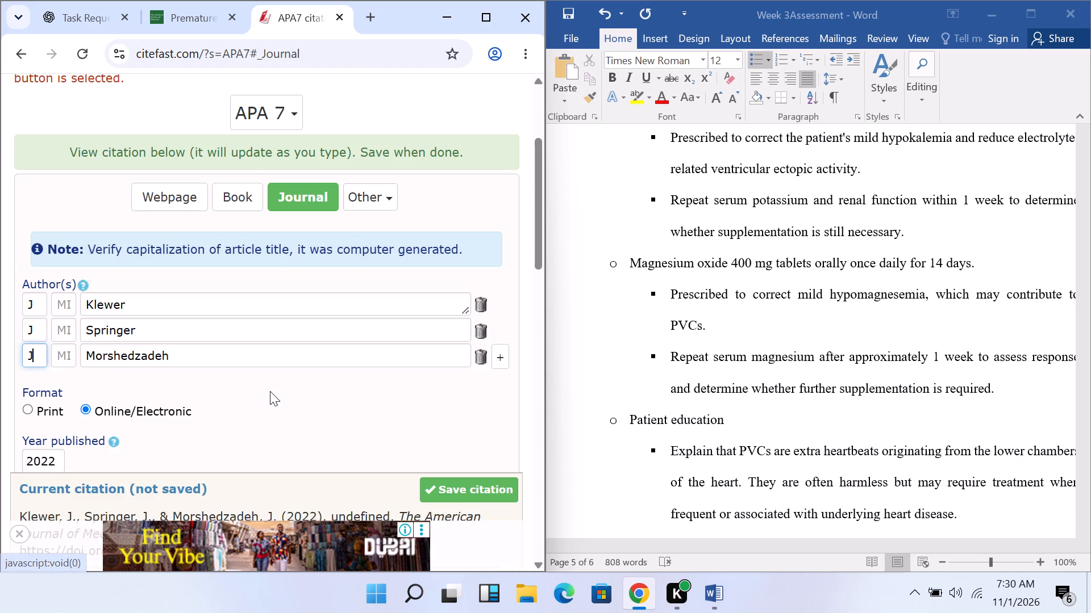
pyautogui.click(473, 489)
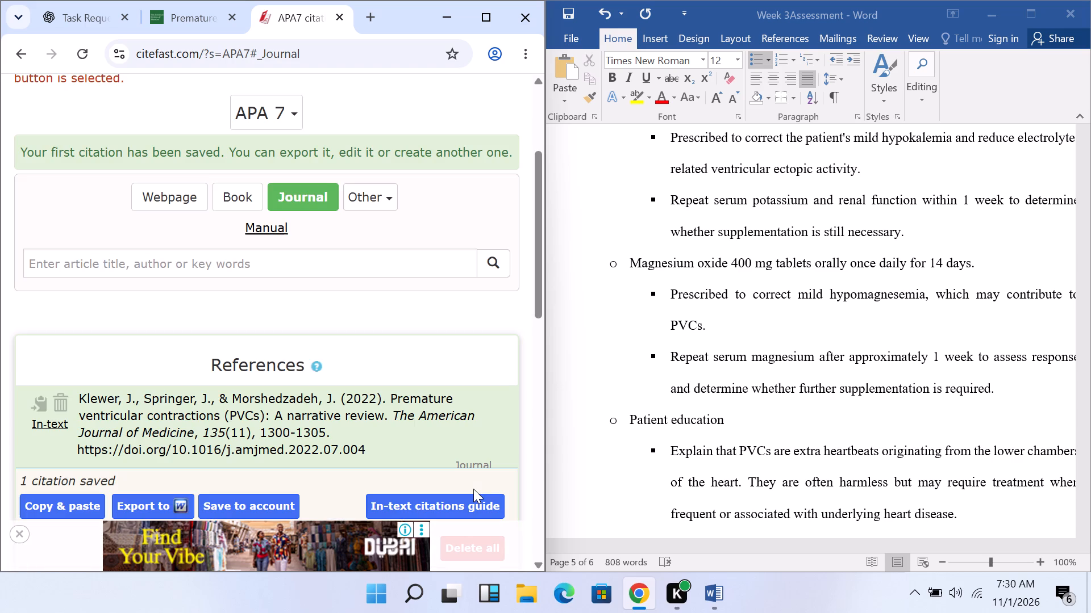
# Show the saved reference's in-text citation and copy "(Klewer et al., 2022" without the page part.
pyautogui.scroll(-3, 387, 288)
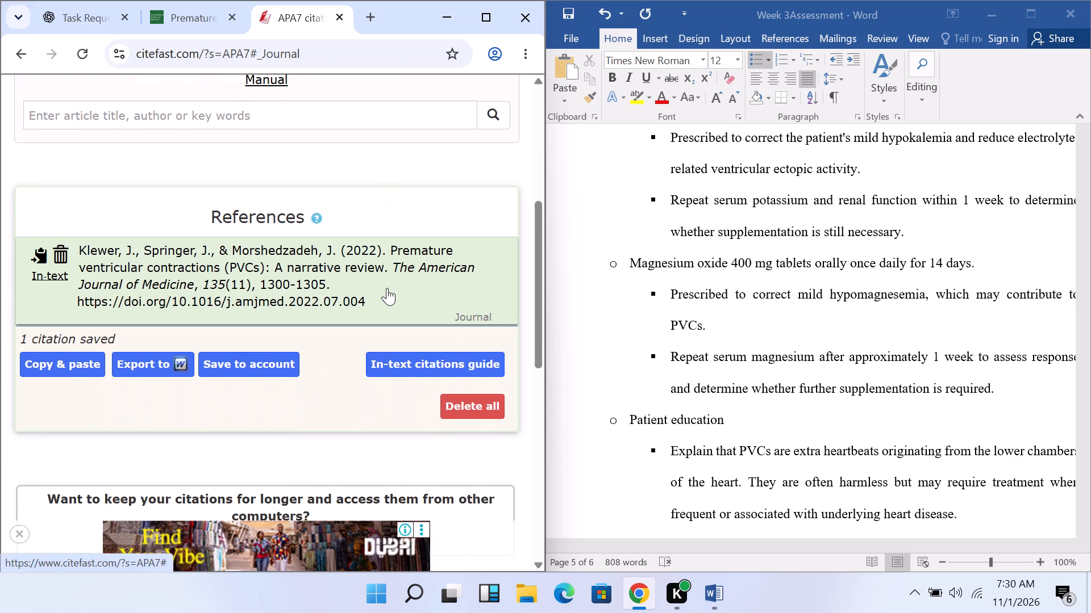
pyautogui.scroll(-1, 387, 288)
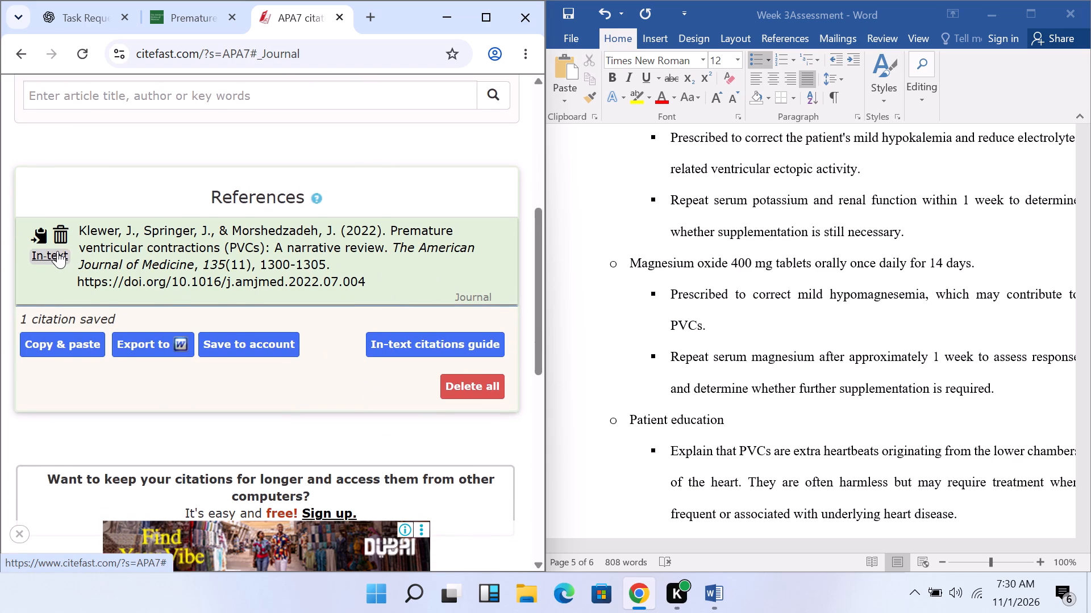
pyautogui.click(62, 251)
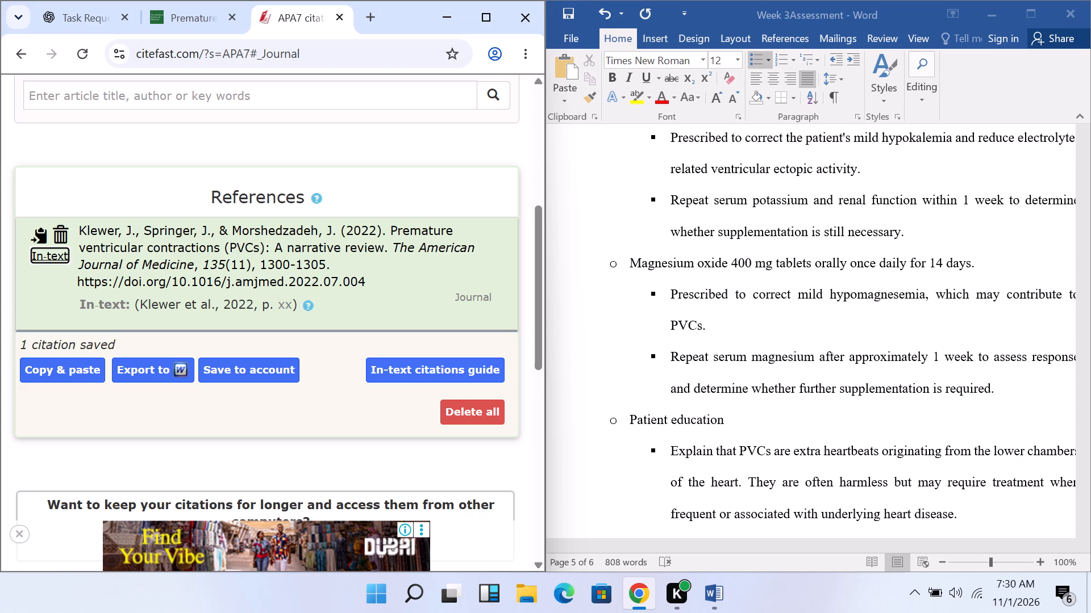
pyautogui.moveTo(130, 304); pyautogui.dragTo(252, 315)
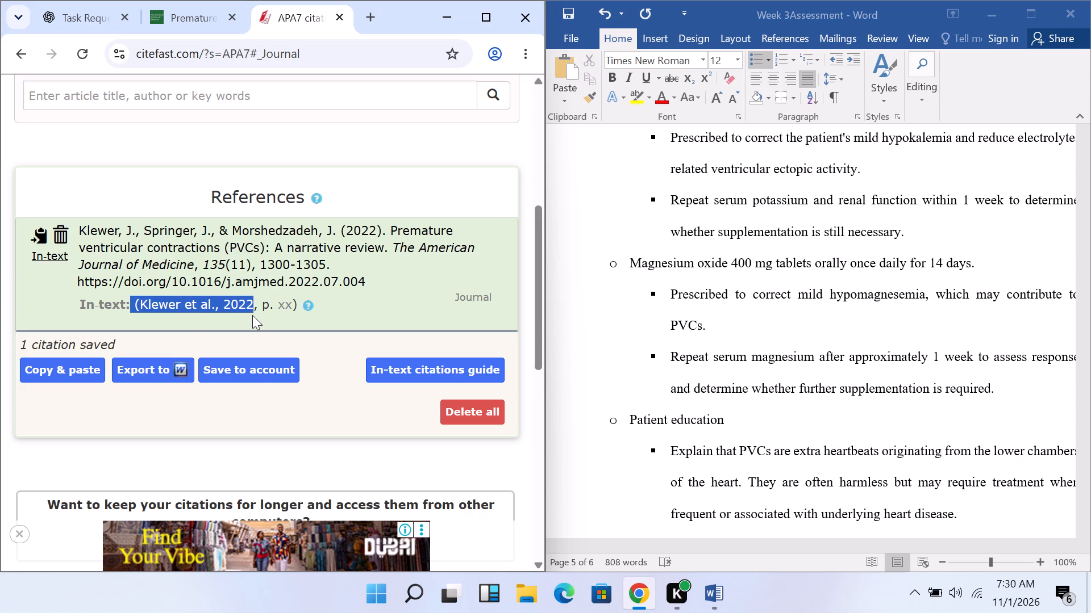
pyautogui.hotkey('ctrl', 'c')
pyautogui.hotkey('ctrl', 'c')
pyautogui.hotkey('ctrl', 'c')
pyautogui.hotkey('ctrl', 'c')
pyautogui.hotkey('ctrl', 'c')
pyautogui.hotkey('ctrl', 'c')
# In the Word assessment's Diagnostics section, insert "(Klewer et al., 2022)" as plain text after "compensatory pauses" in the 12-lead electrocardiogram finding.
pyautogui.click(723, 292)
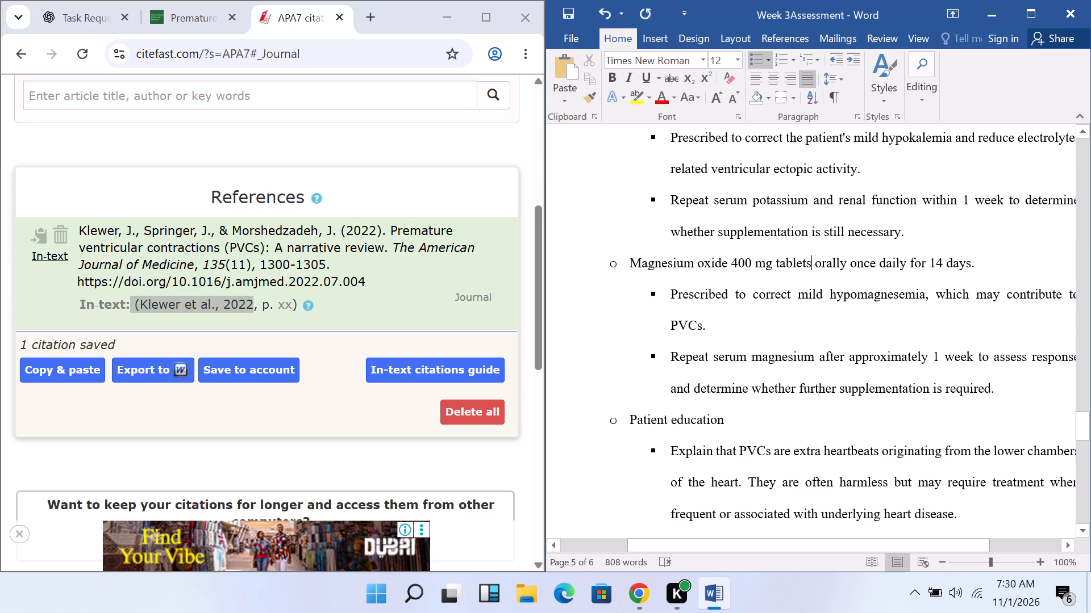
pyautogui.scroll(12, 758, 257)
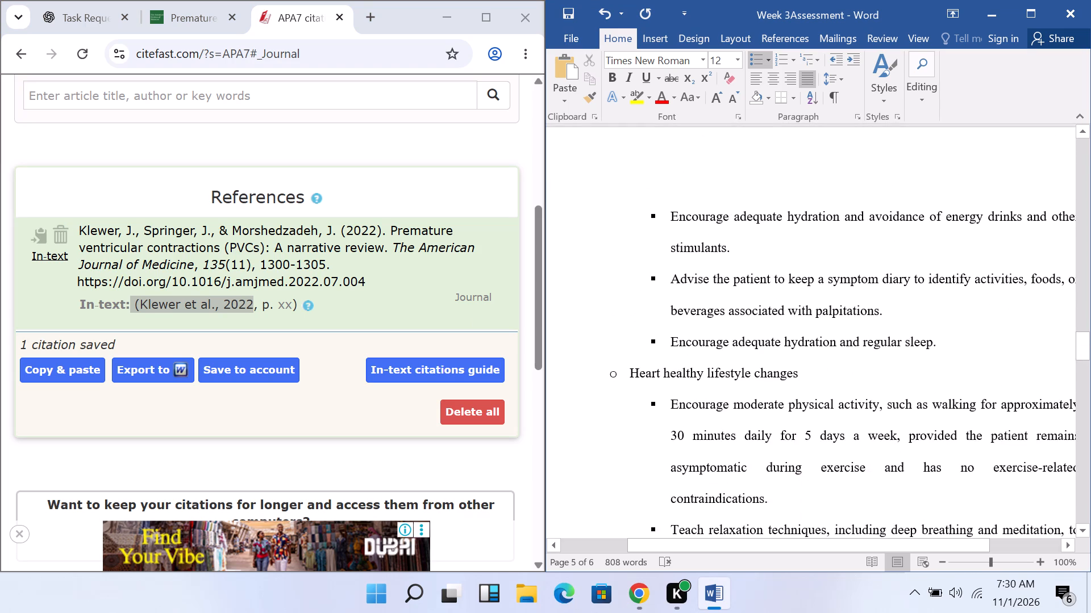
pyautogui.scroll(8, 758, 257)
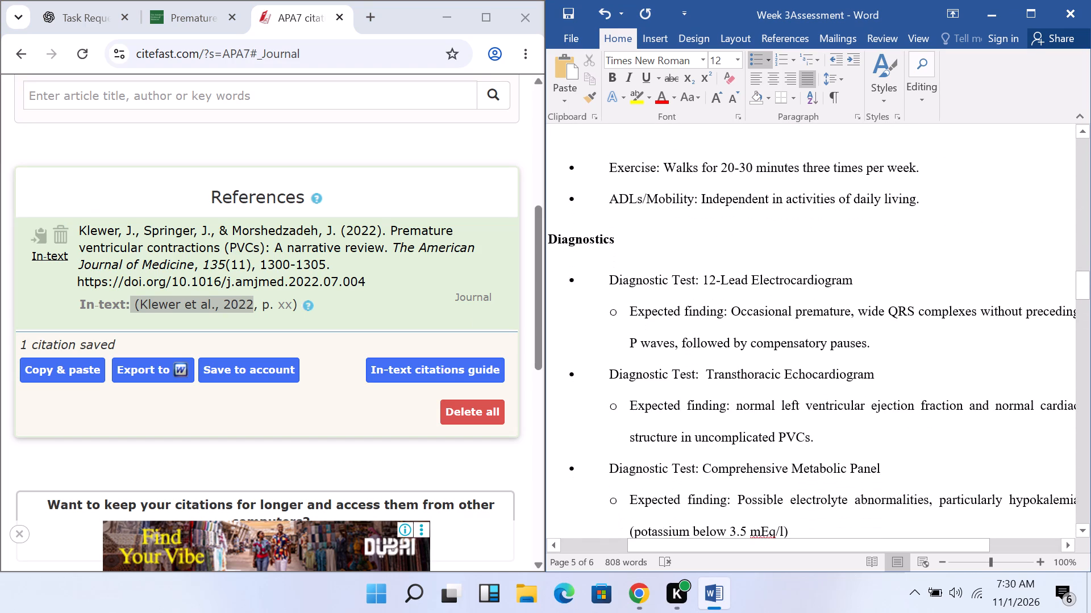
pyautogui.scroll(-1, 758, 257)
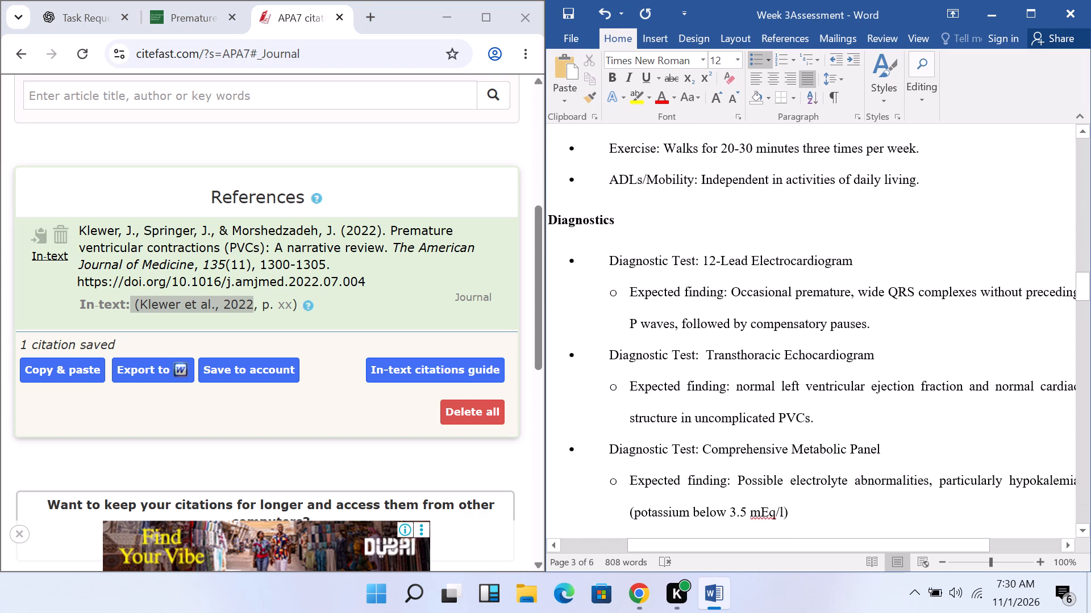
pyautogui.click(865, 323)
pyautogui.press('Menu')
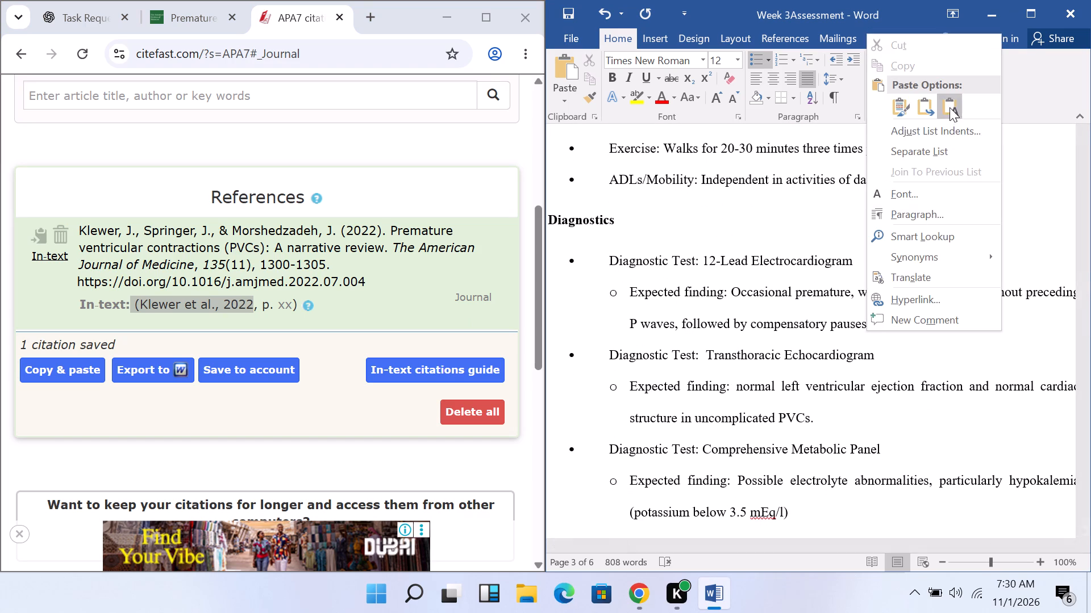
pyautogui.click(950, 107)
pyautogui.hotkey('shift', ')')
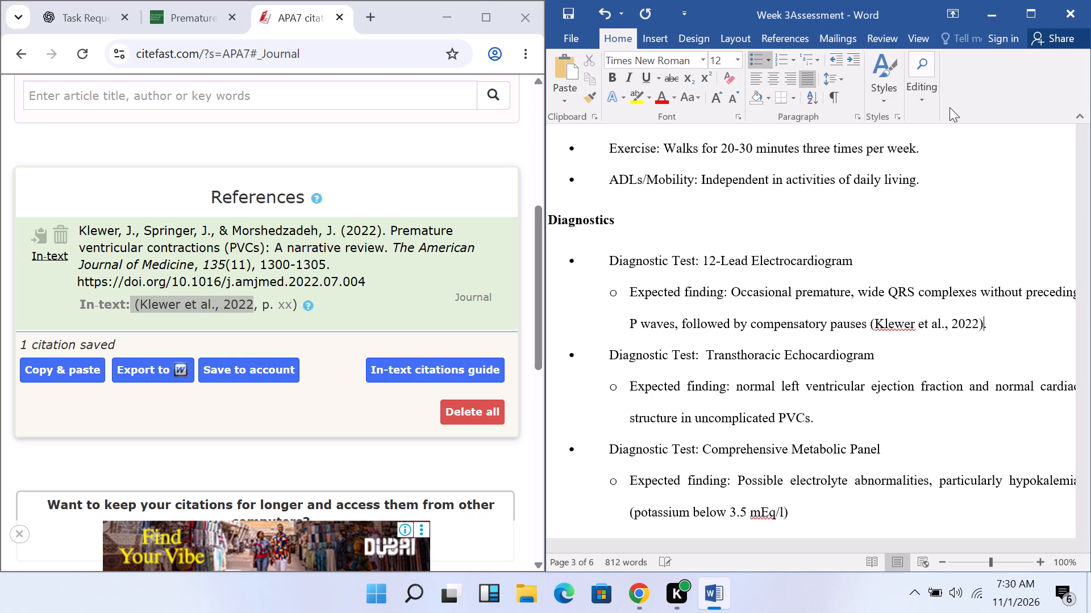
# Return to the Google results in Chrome, open ScienceDirect's 2026 article "Premature ventricular complexes" and pass the human verification.
pyautogui.click(177, 23)
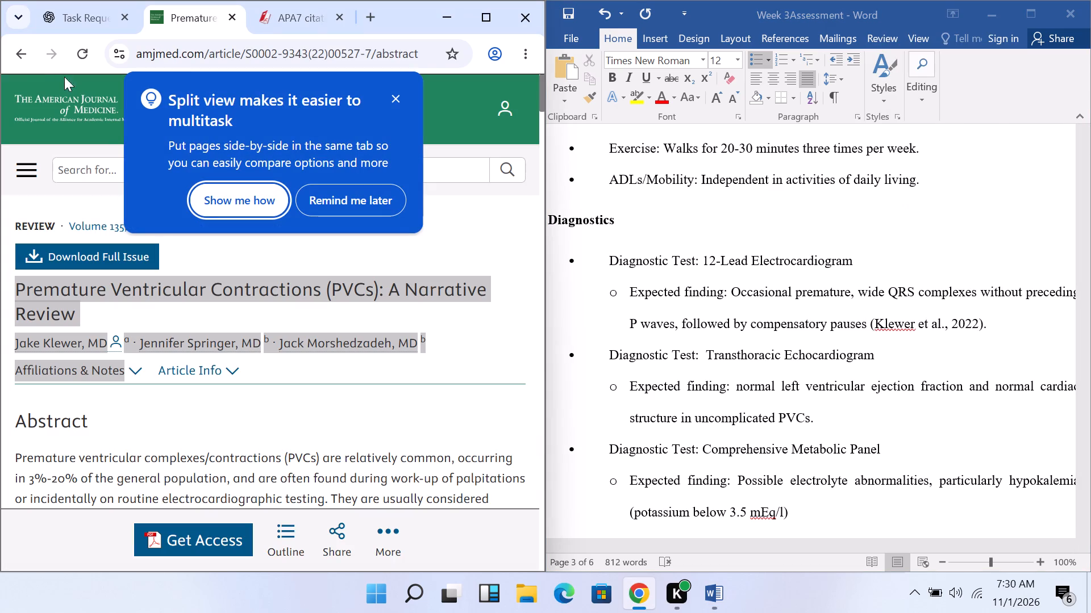
pyautogui.click(23, 52)
pyautogui.scroll(-2, 215, 316)
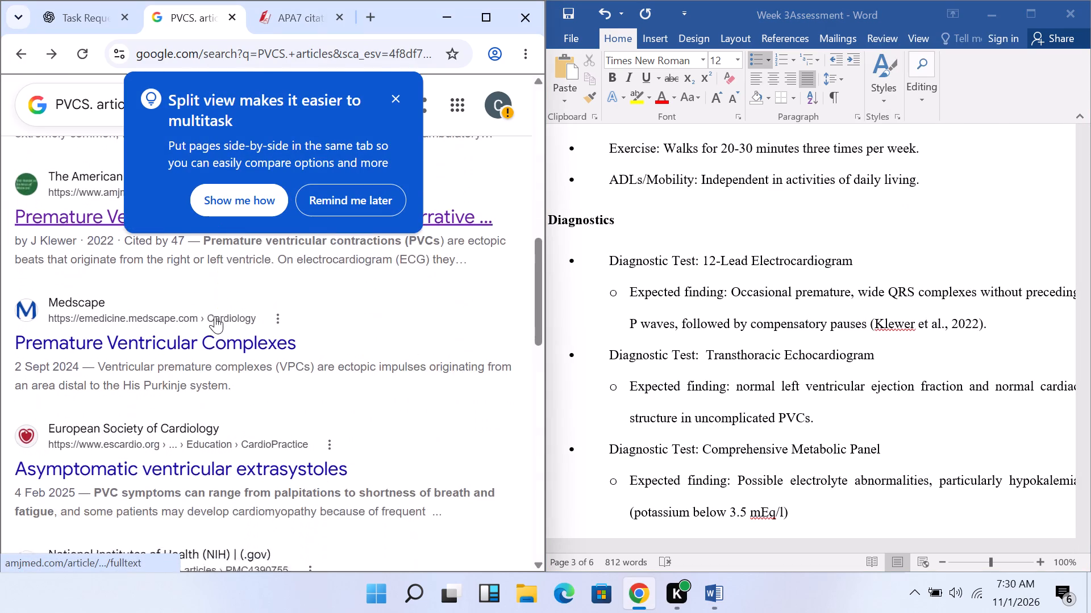
pyautogui.scroll(-5, 215, 316)
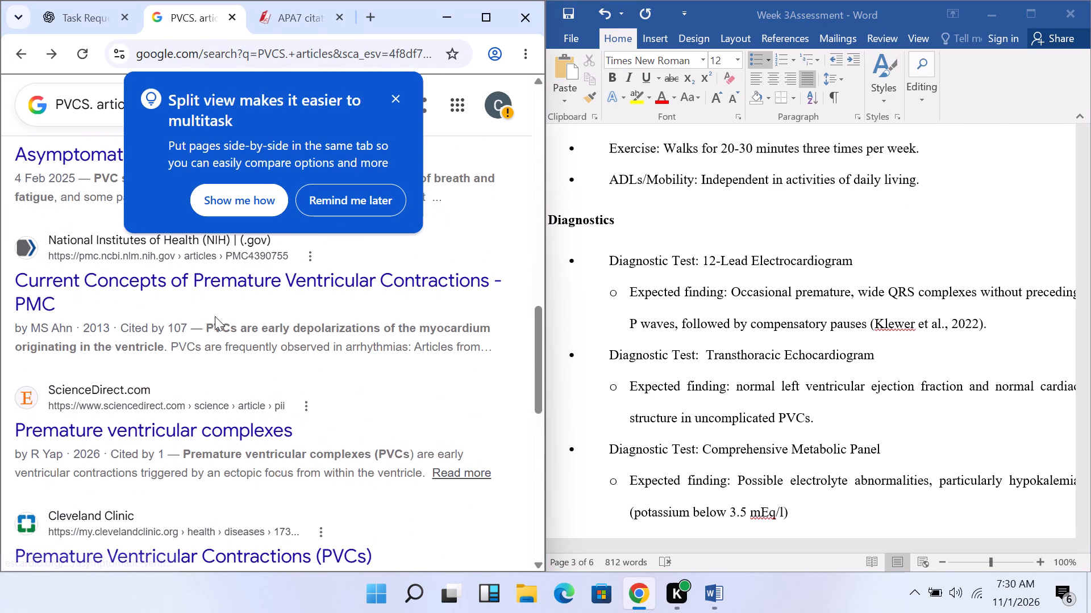
pyautogui.click(72, 429)
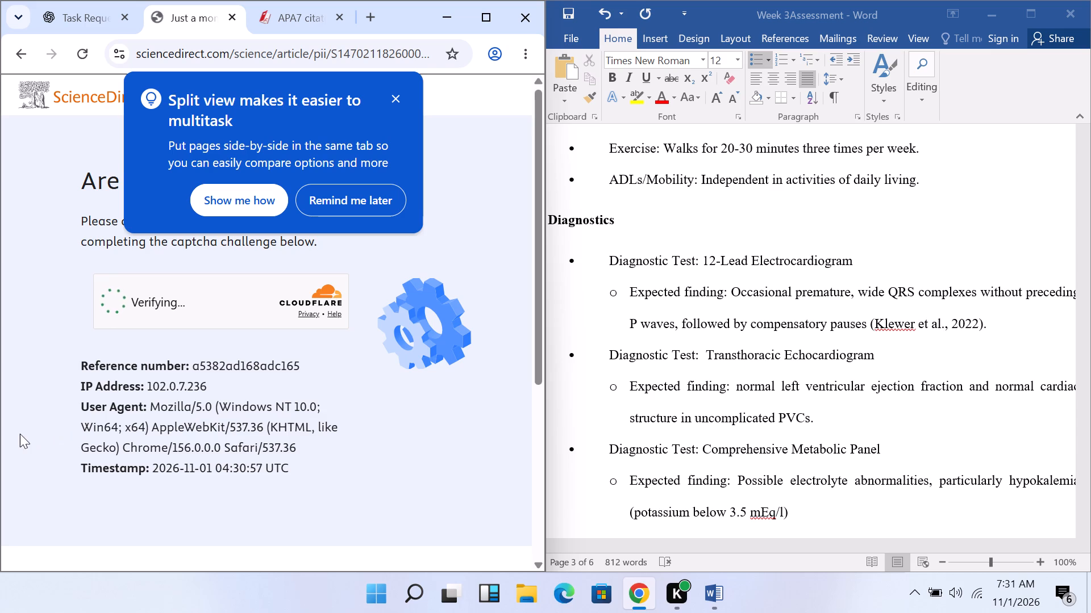
pyautogui.click(398, 96)
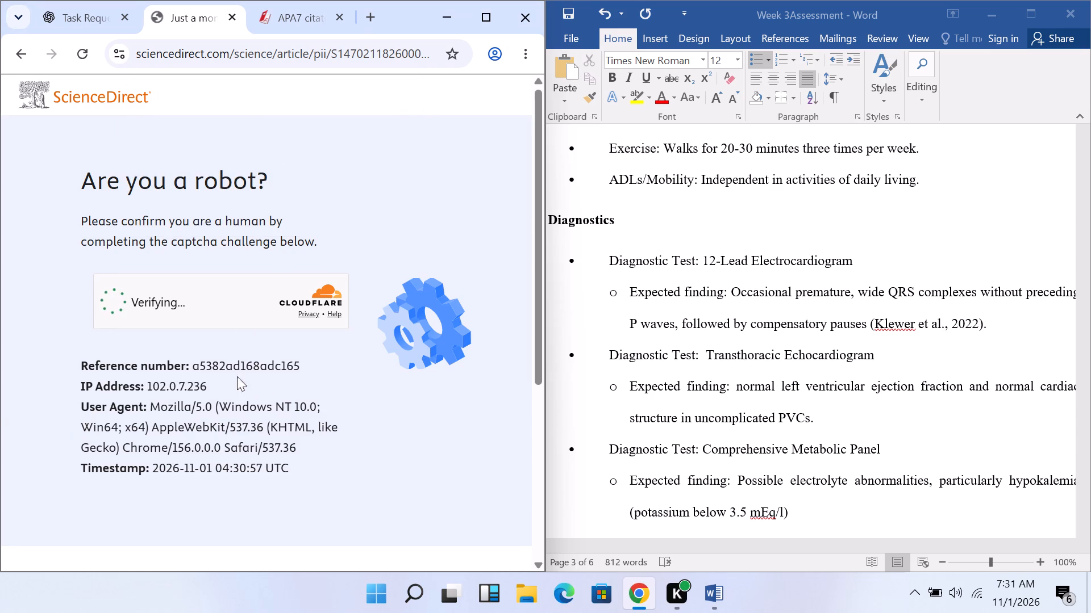
pyautogui.tripleClick(210, 370)
pyautogui.click(152, 370)
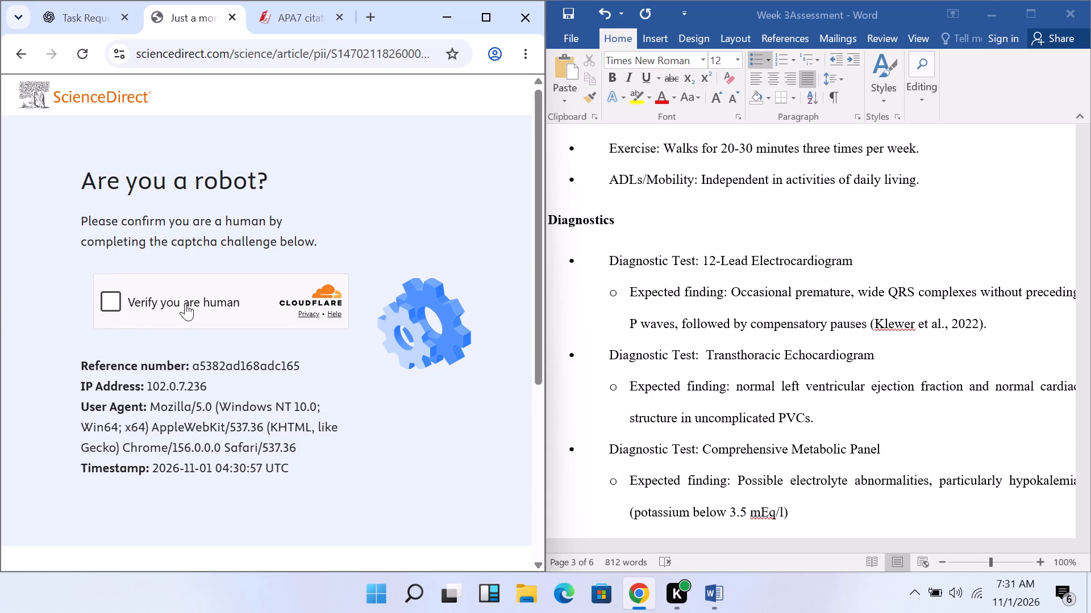
pyautogui.click(117, 306)
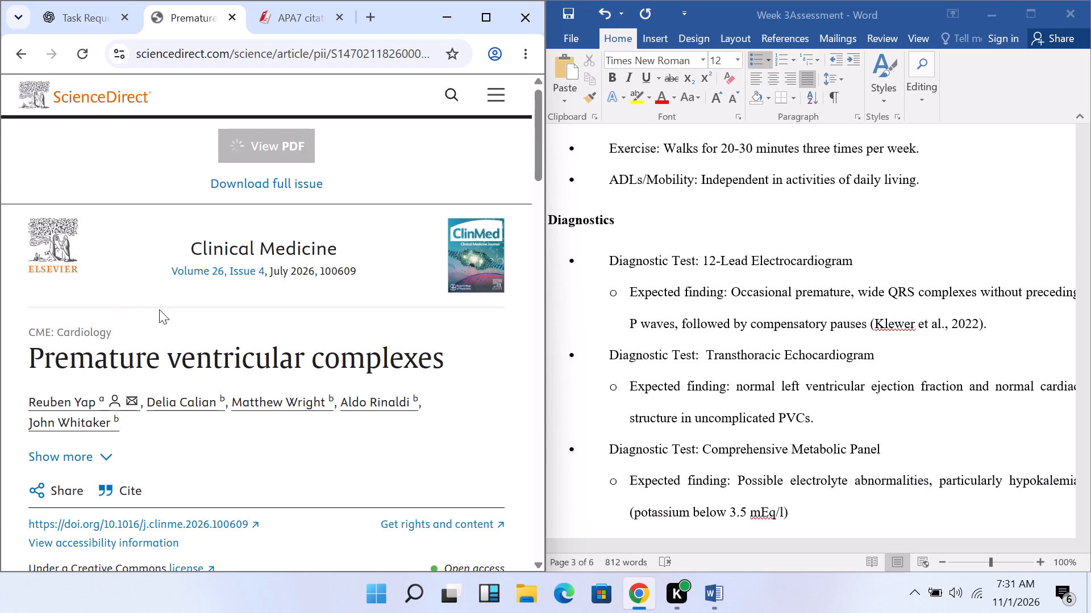
# Accept all cookies and copy the "Premature ventricular complexes" title together with its full author line.
pyautogui.scroll(-1, 159, 309)
pyautogui.moveTo(32, 280); pyautogui.dragTo(84, 303)
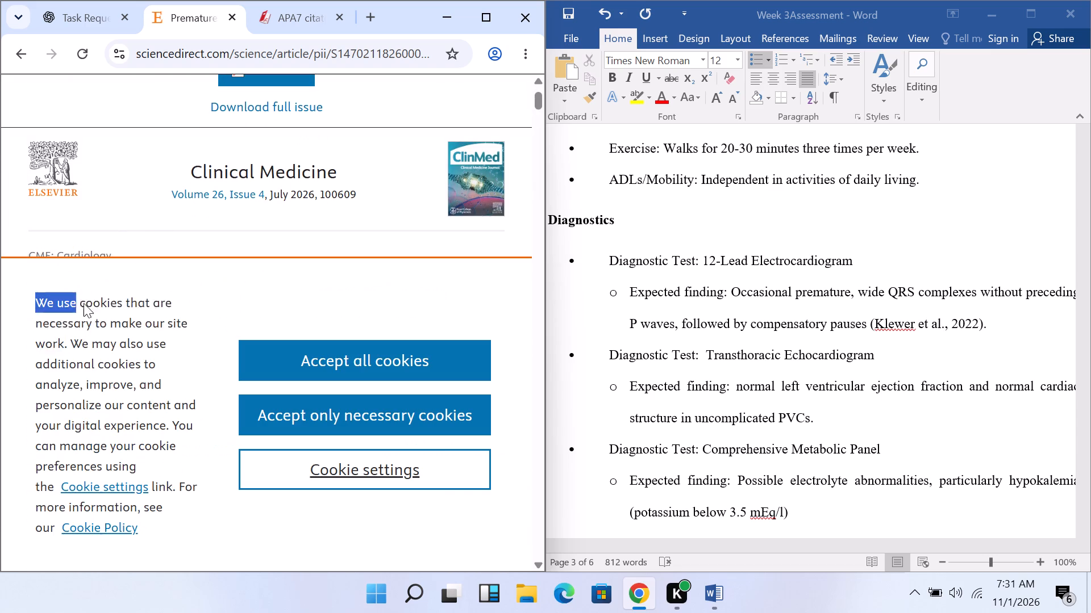
pyautogui.moveTo(84, 303); pyautogui.dragTo(89, 335)
pyautogui.click(373, 376)
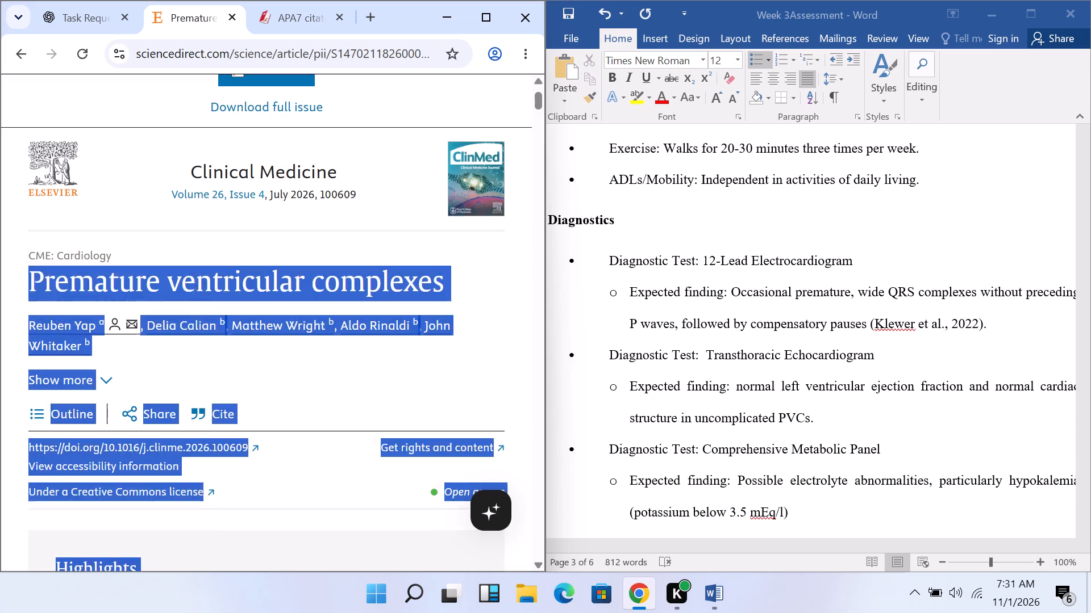
pyautogui.click(161, 234)
pyautogui.moveTo(33, 283); pyautogui.dragTo(127, 349)
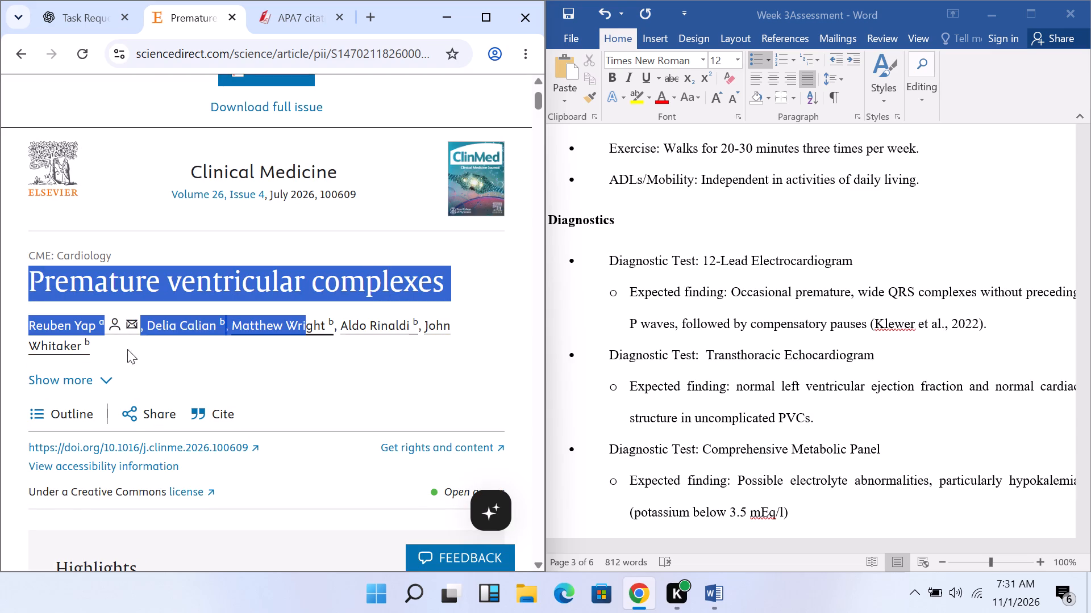
pyautogui.moveTo(127, 349); pyautogui.dragTo(98, 343)
pyautogui.hotkey('ctrl', 'c')
# In Citefast, find the copied article as a journal source, select the 2026 Clinical Medicine match and save its APA 7 citation.
pyautogui.click(290, 18)
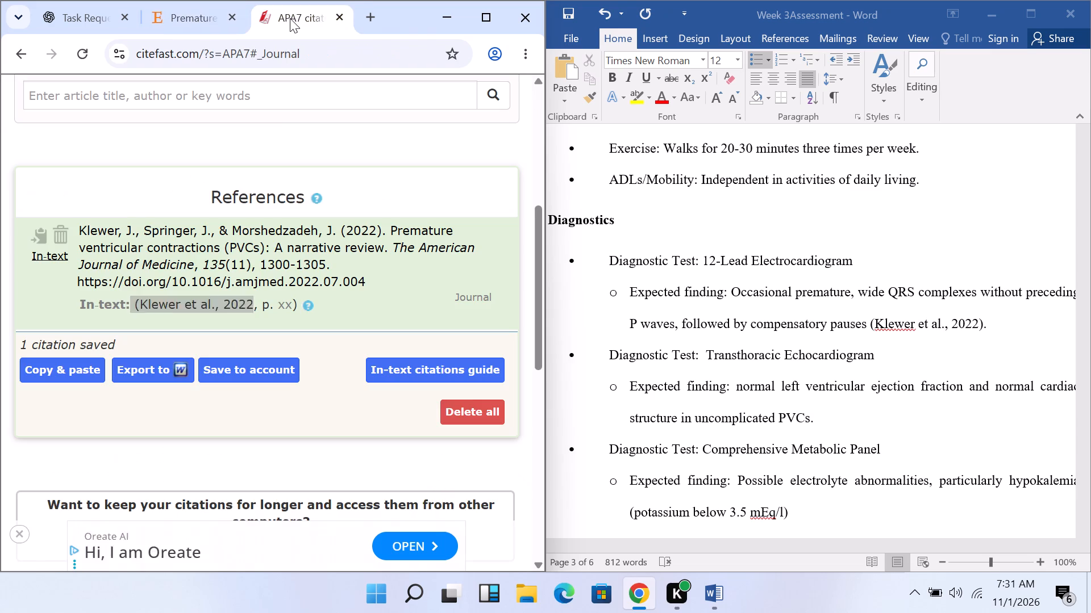
pyautogui.scroll(1, 166, 211)
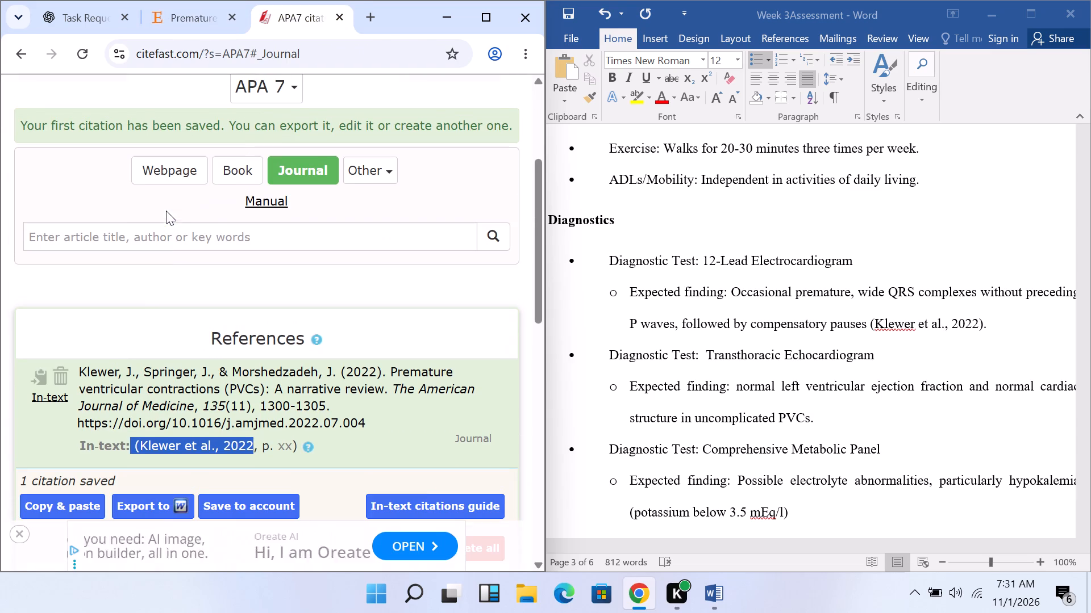
pyautogui.click(111, 245)
pyautogui.hotkey('ctrl', 'v')
pyautogui.press('Return')
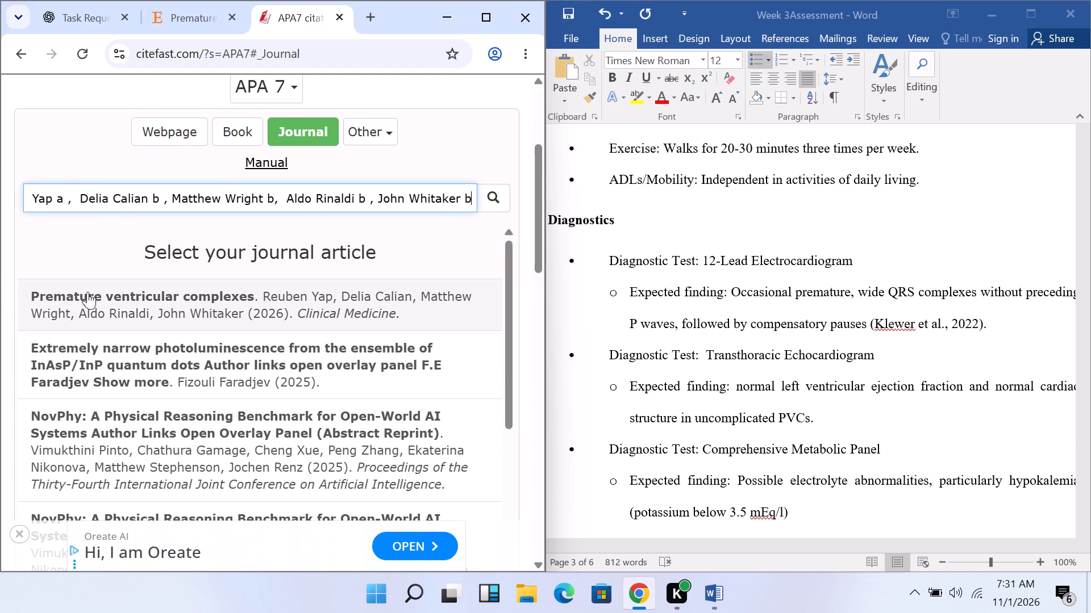
pyautogui.click(139, 306)
pyautogui.click(460, 487)
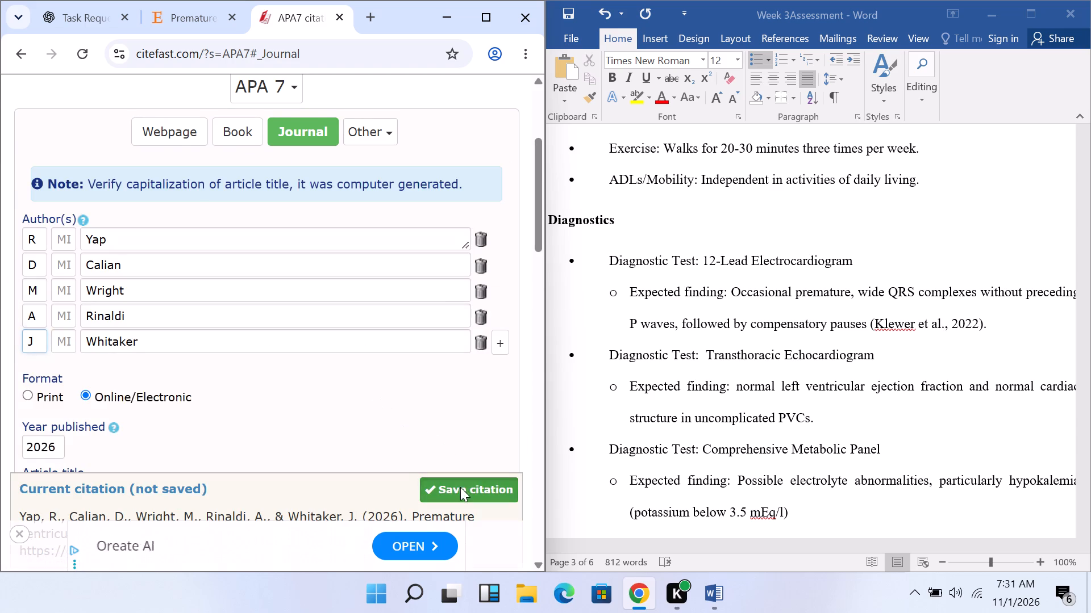
pyautogui.scroll(-3, 378, 313)
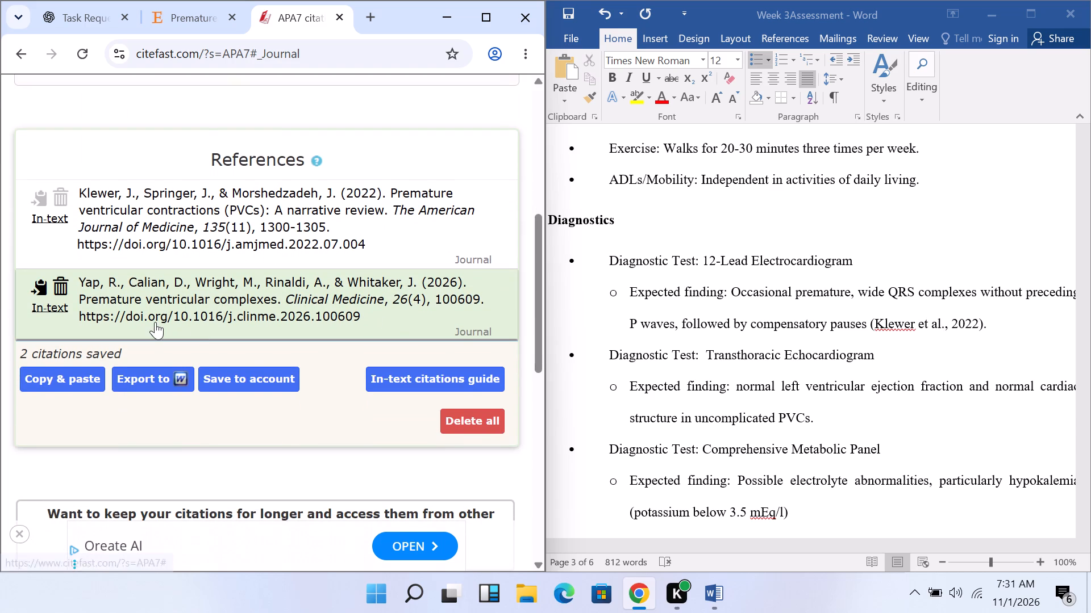
# Go back to the Google results and change the search to "PVCS assessment and management. articles".
pyautogui.click(179, 16)
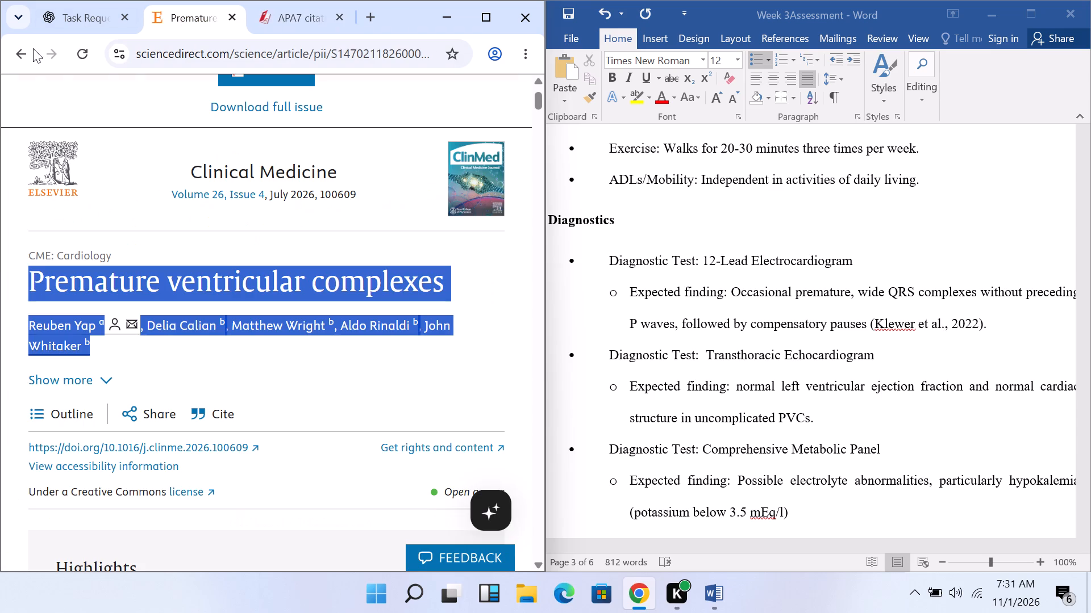
pyautogui.click(27, 48)
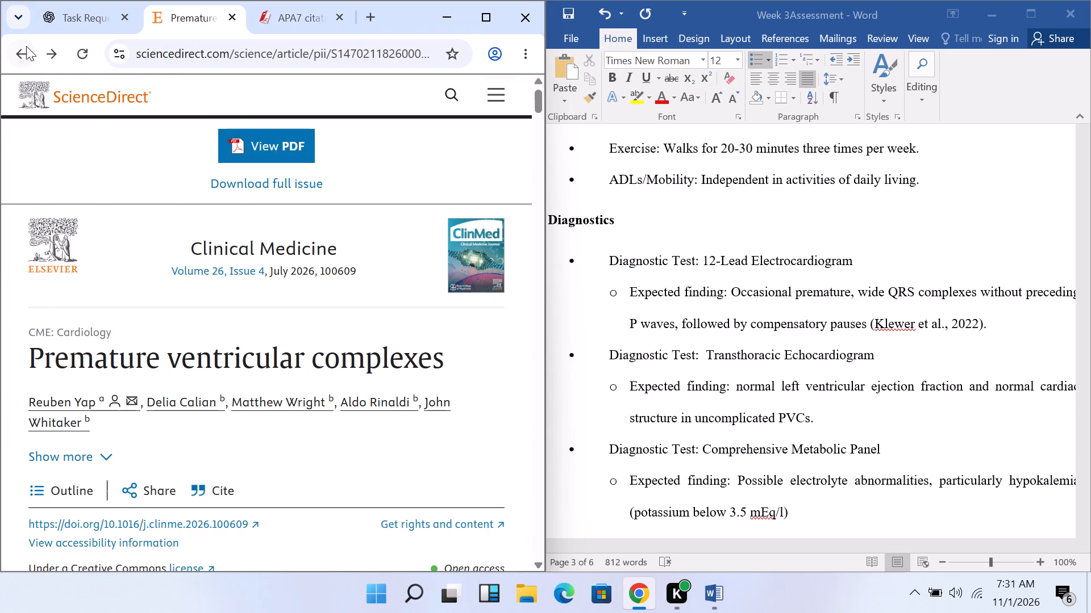
pyautogui.click(22, 44)
pyautogui.click(88, 103)
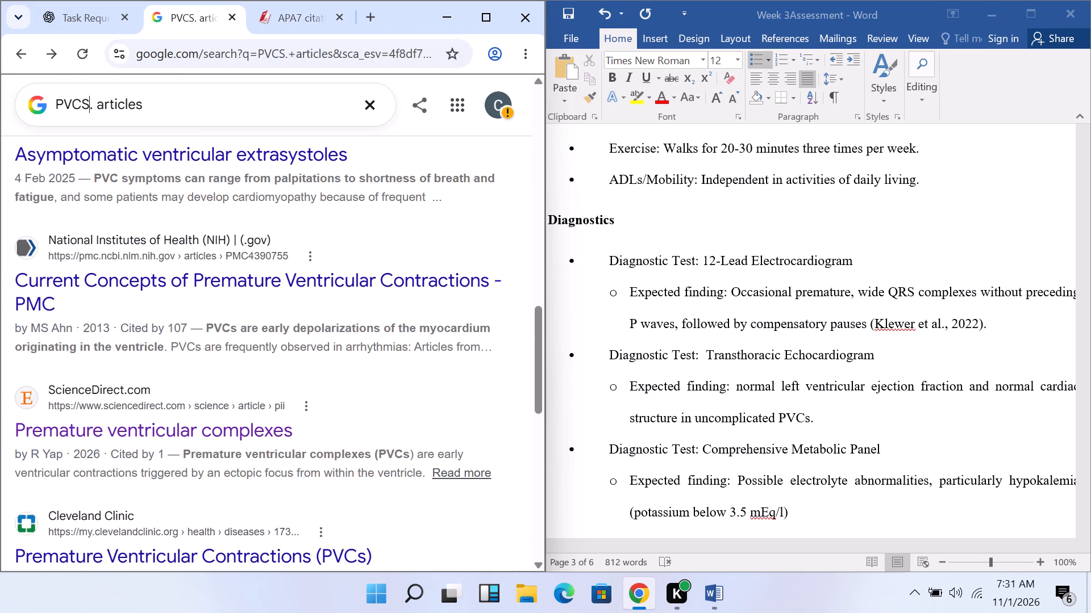
pyautogui.press('space')
pyautogui.write('assessment and management')
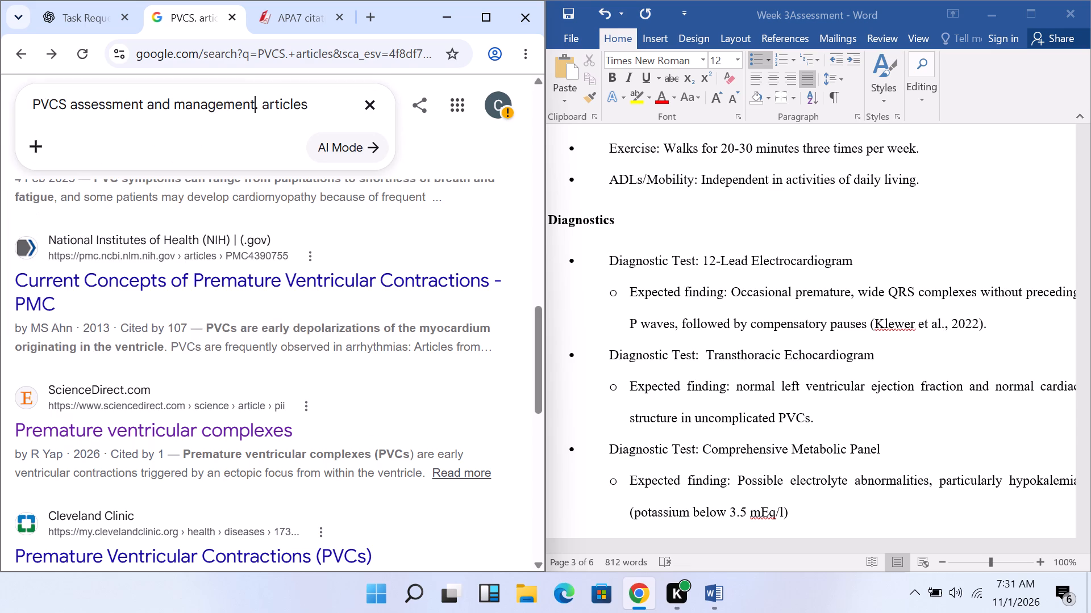
pyautogui.press('Return')
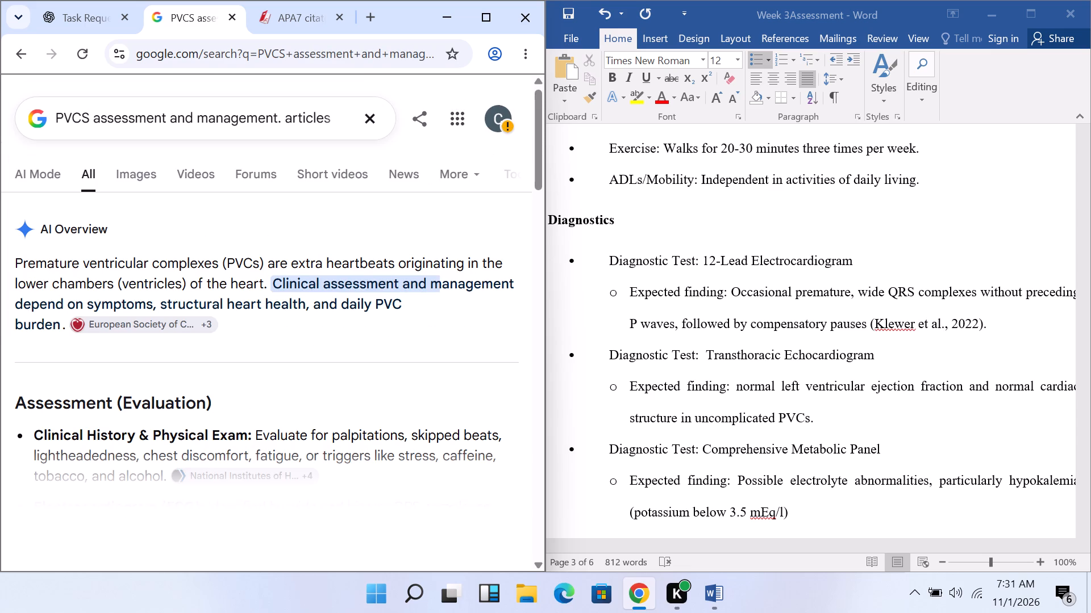
# Read the AI Overview's assessment and management sections for PVCs, including its cited sources.
pyautogui.scroll(-4, 297, 357)
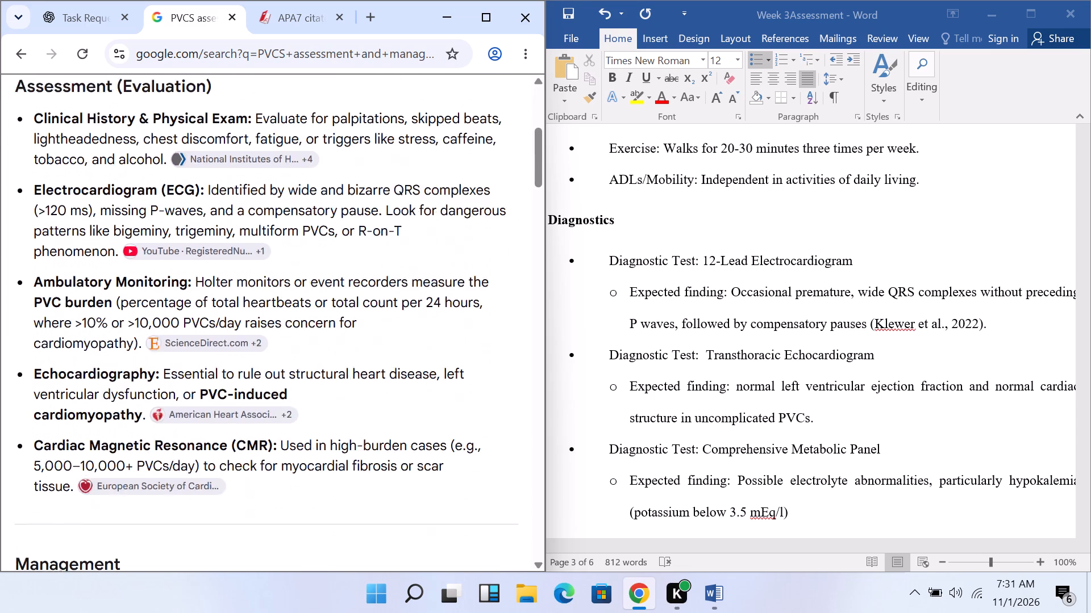
pyautogui.scroll(-4, 297, 357)
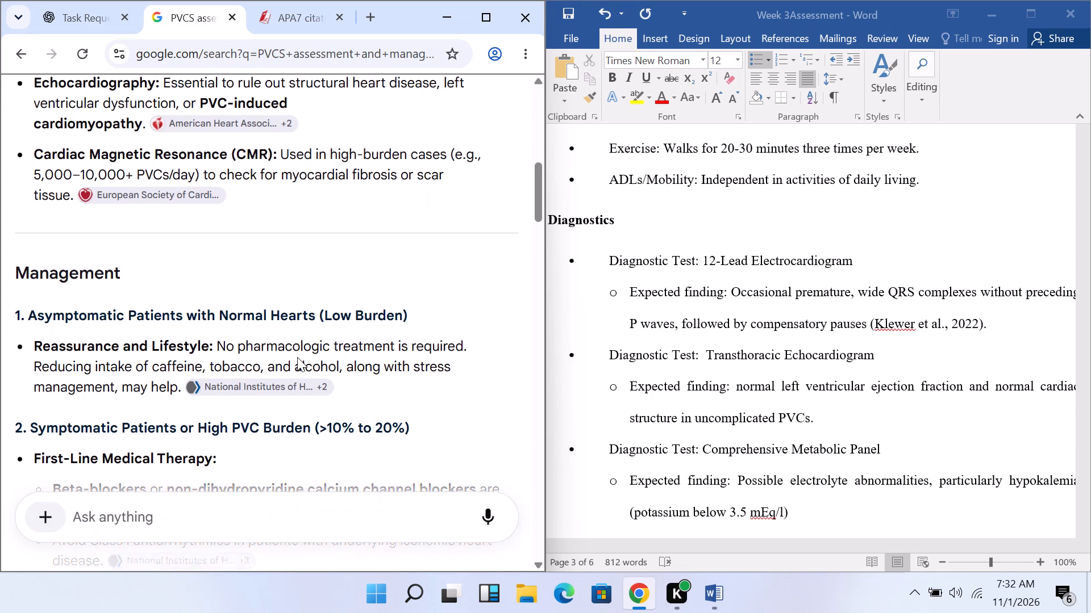
pyautogui.scroll(-3, 297, 357)
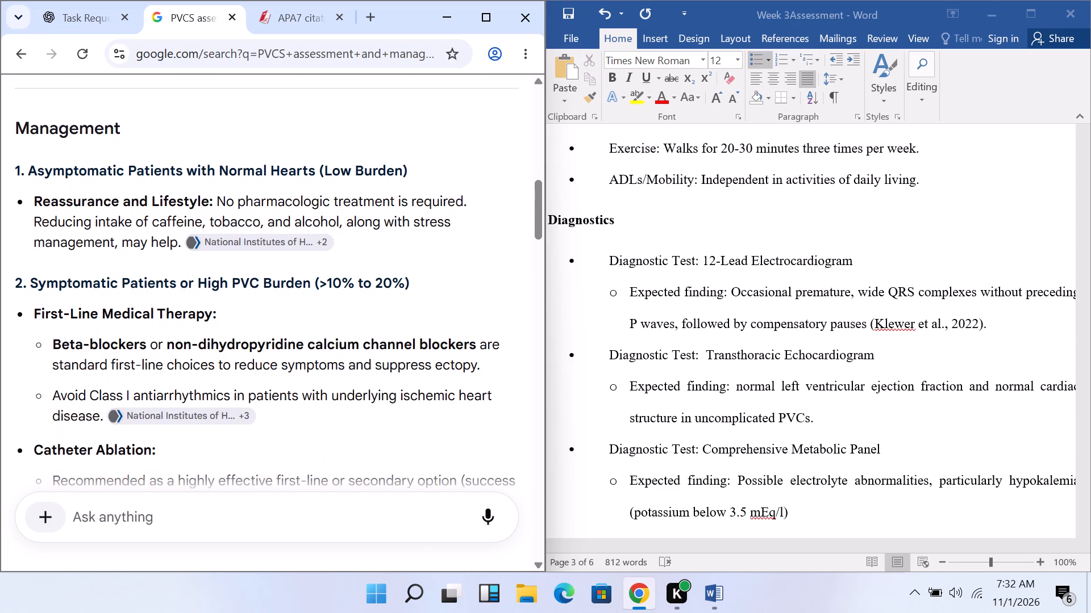
pyautogui.scroll(-2, 297, 357)
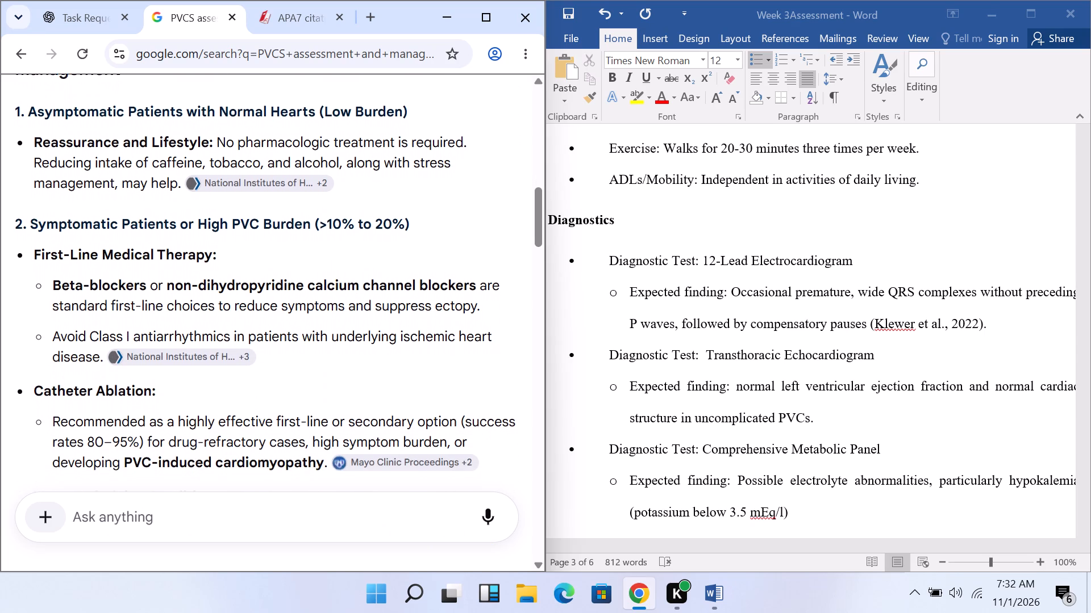
pyautogui.scroll(-3, 297, 357)
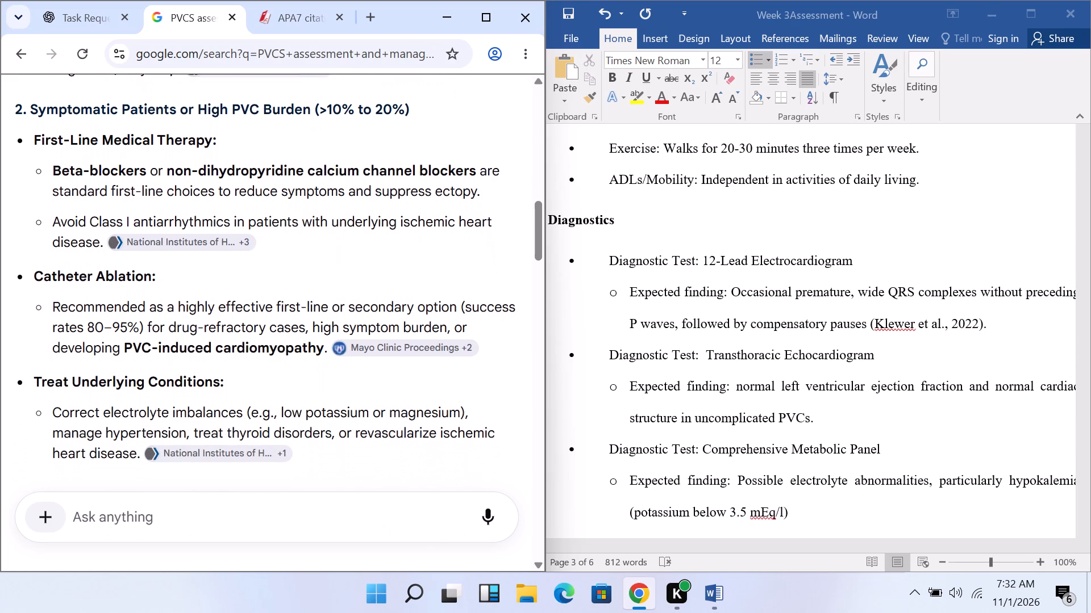
pyautogui.scroll(-1, 297, 357)
pyautogui.scroll(2, 219, 280)
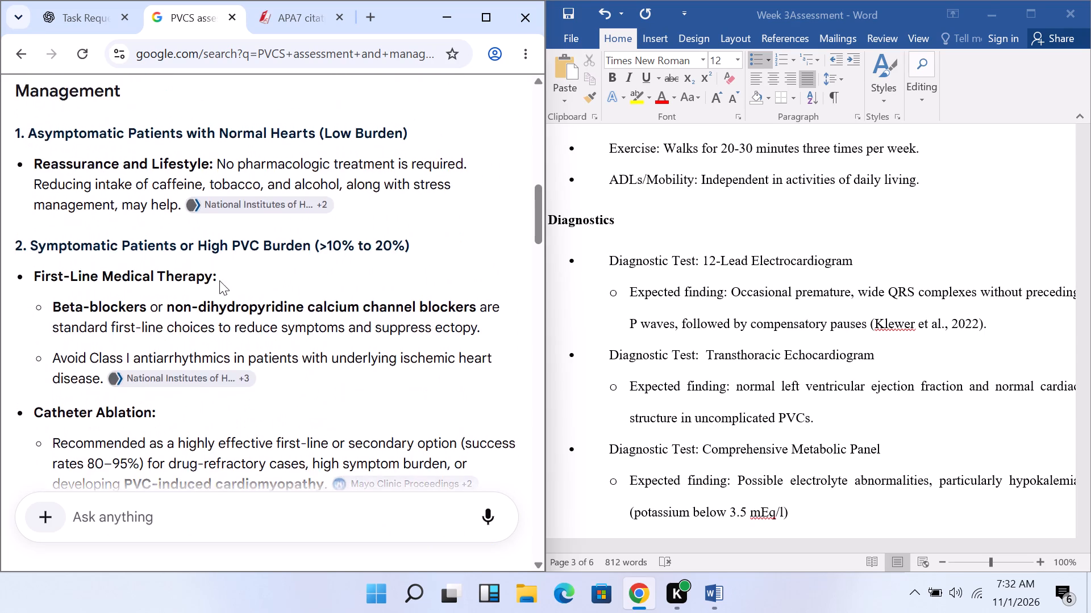
pyautogui.scroll(1, 219, 280)
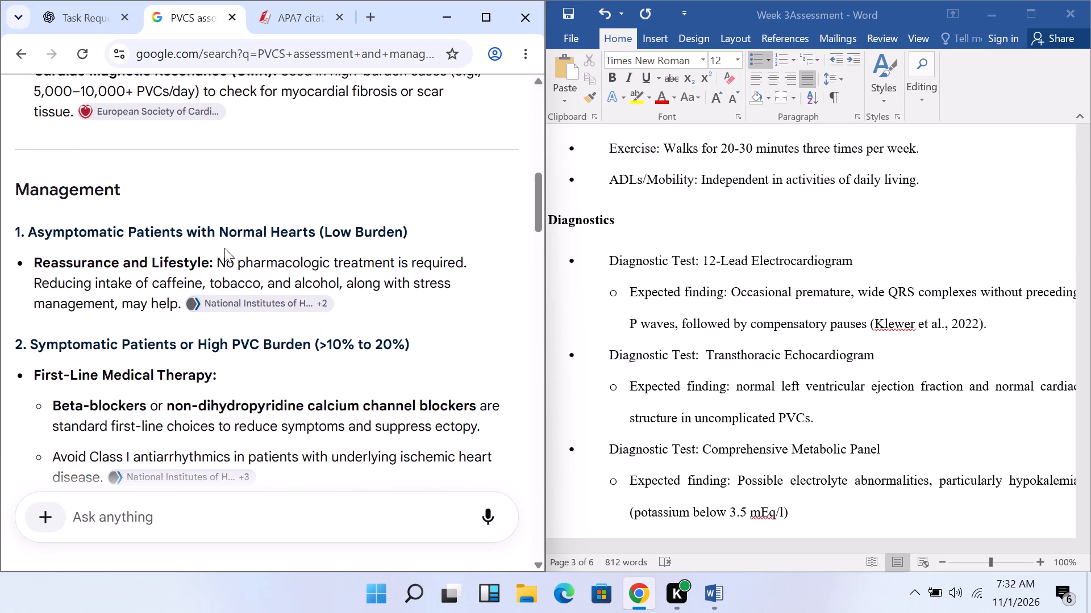
# Reread the AI Overview's PVC assessment and management sections down to its key literature and resources.
pyautogui.moveTo(219, 262); pyautogui.dragTo(285, 265)
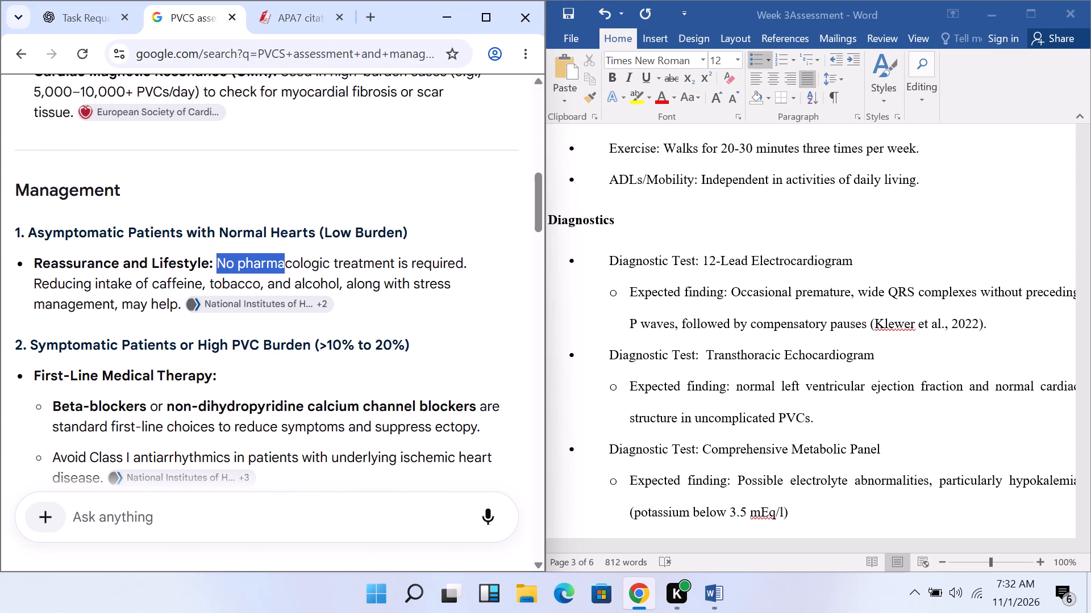
pyautogui.moveTo(285, 265); pyautogui.dragTo(181, 300)
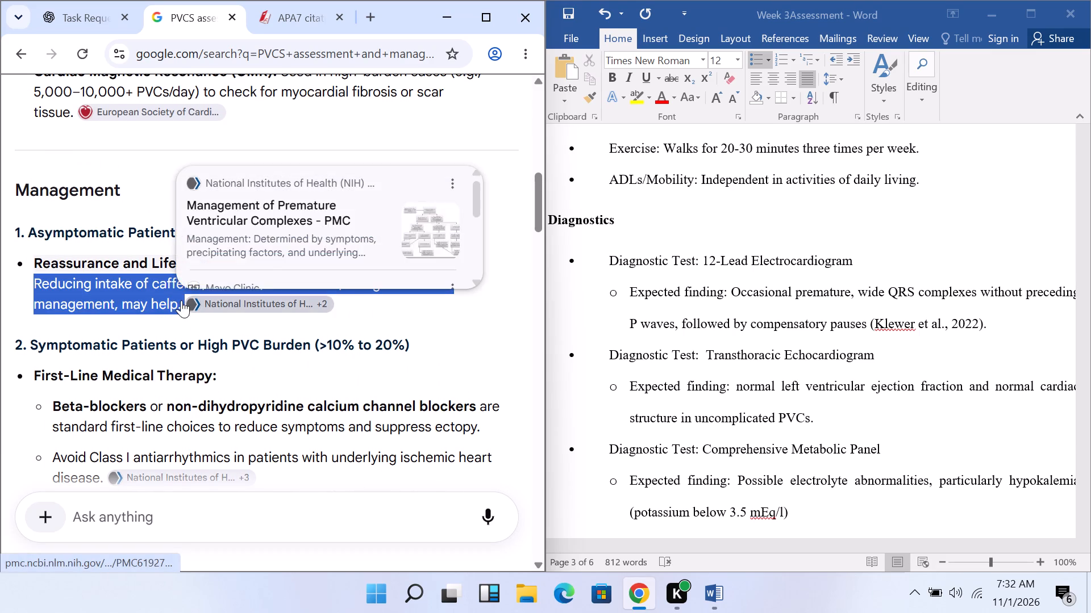
pyautogui.click(123, 278)
pyautogui.scroll(7, 128, 217)
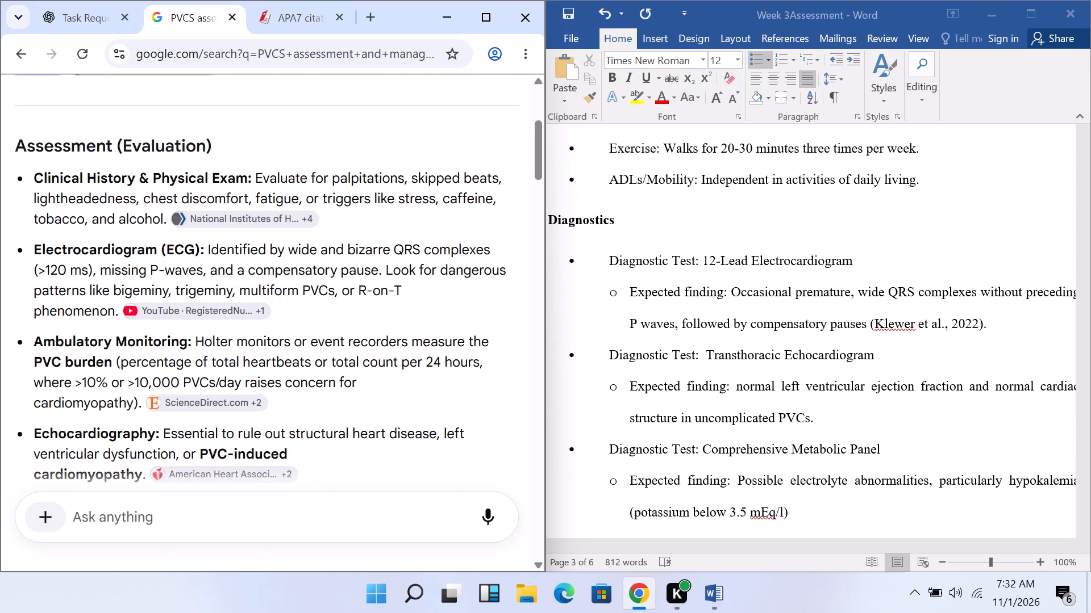
pyautogui.scroll(-3, 128, 217)
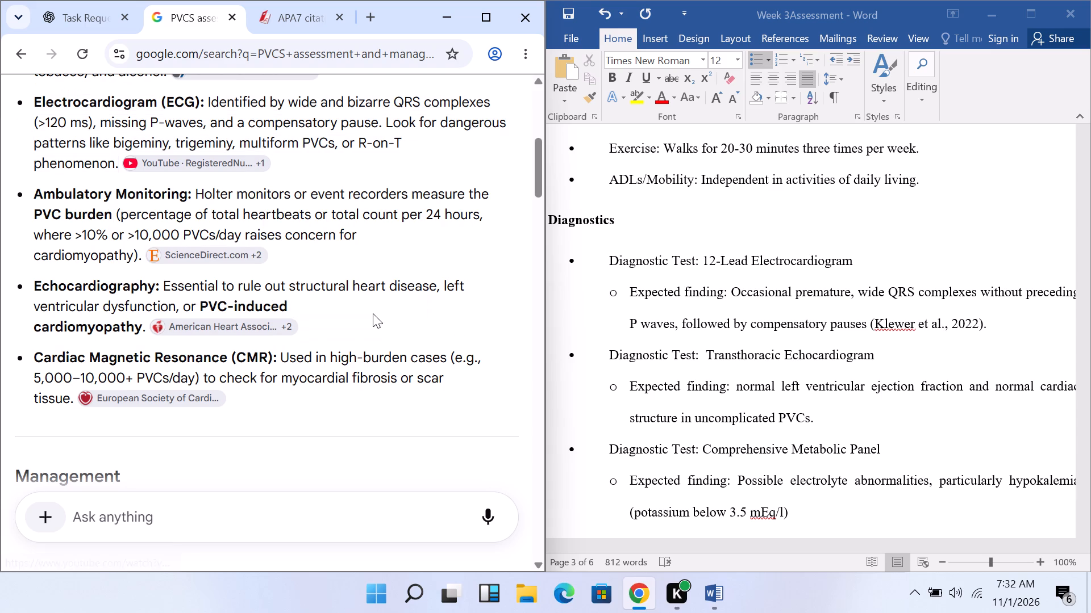
pyautogui.scroll(-1, 373, 313)
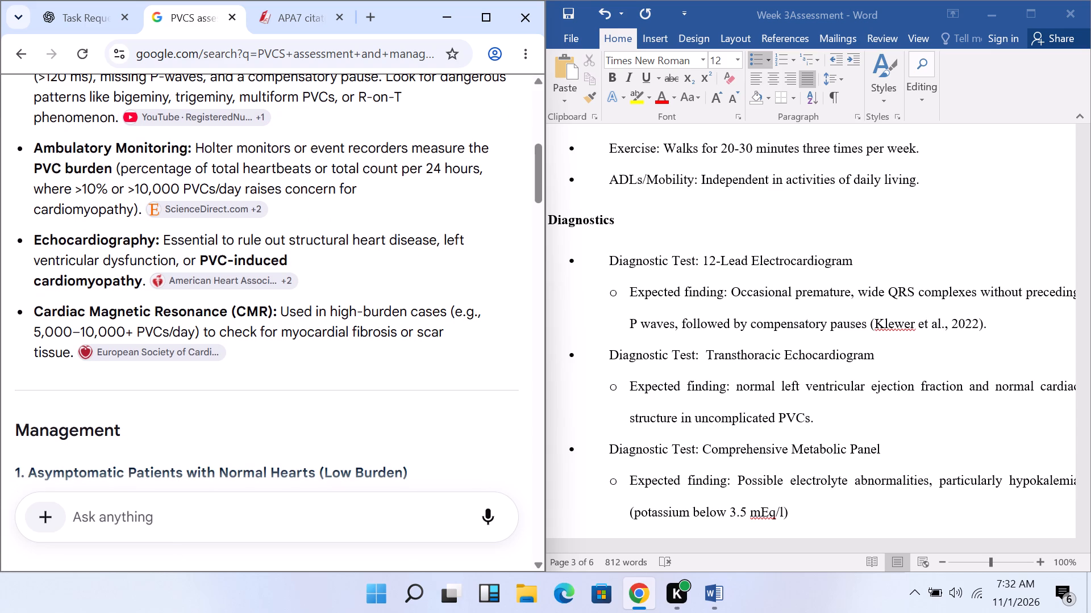
pyautogui.scroll(-2, 373, 313)
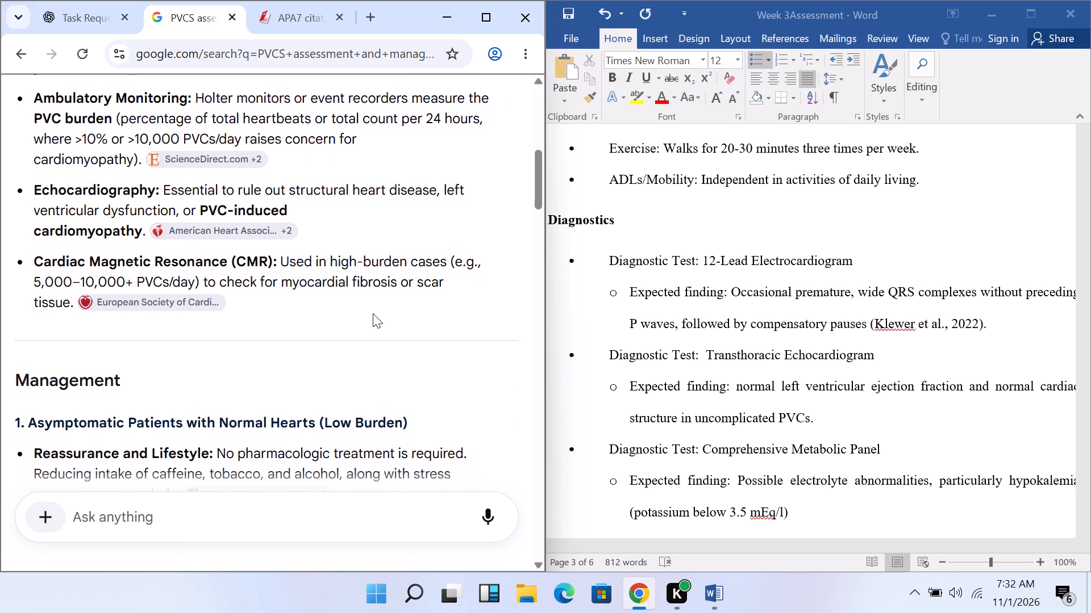
pyautogui.scroll(-2, 373, 313)
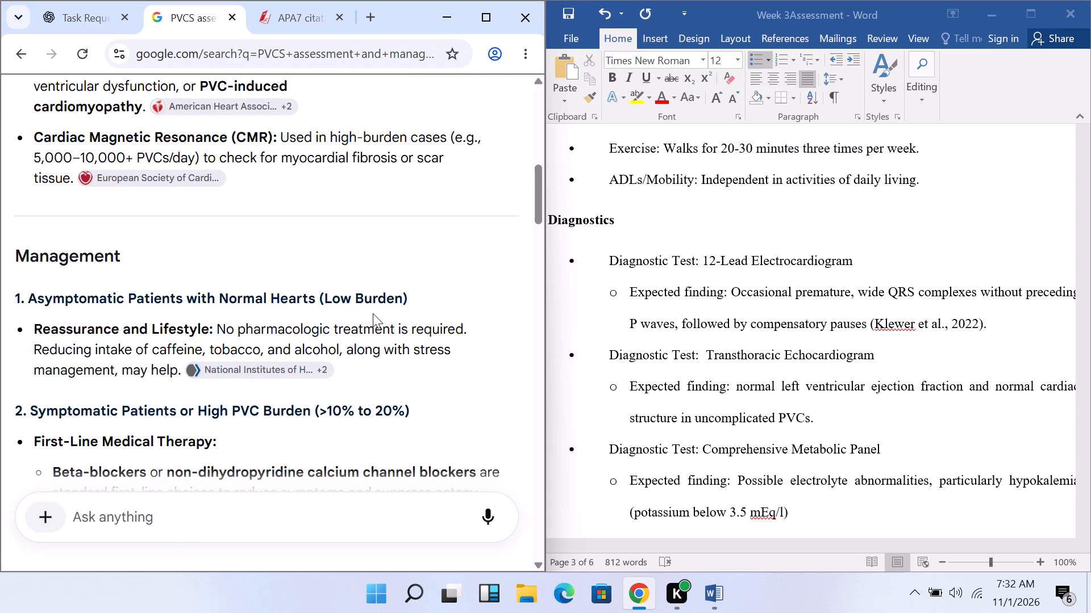
pyautogui.scroll(-2, 373, 313)
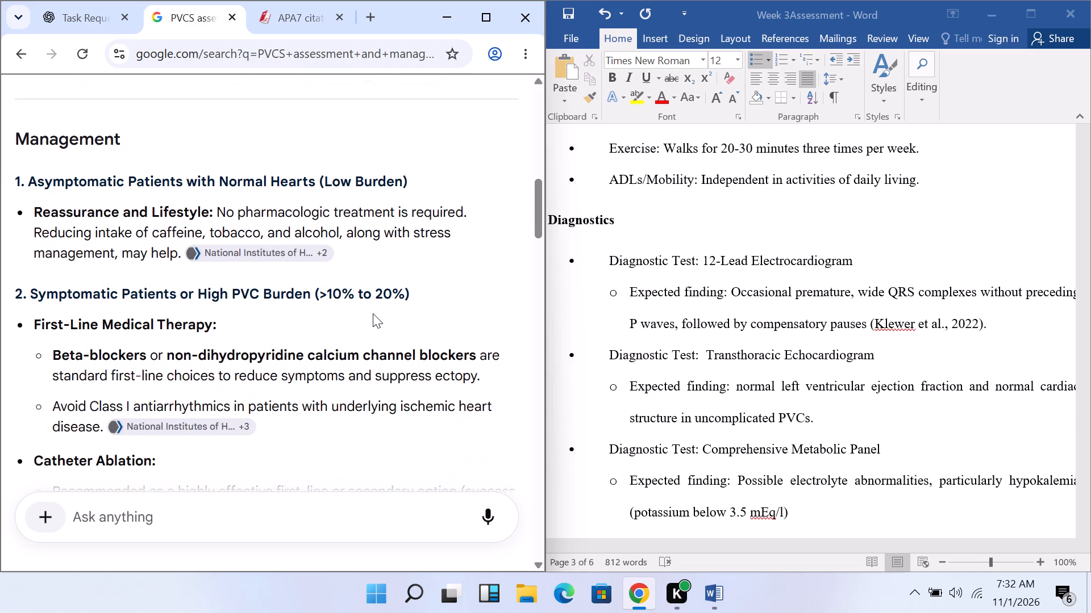
pyautogui.scroll(-2, 373, 313)
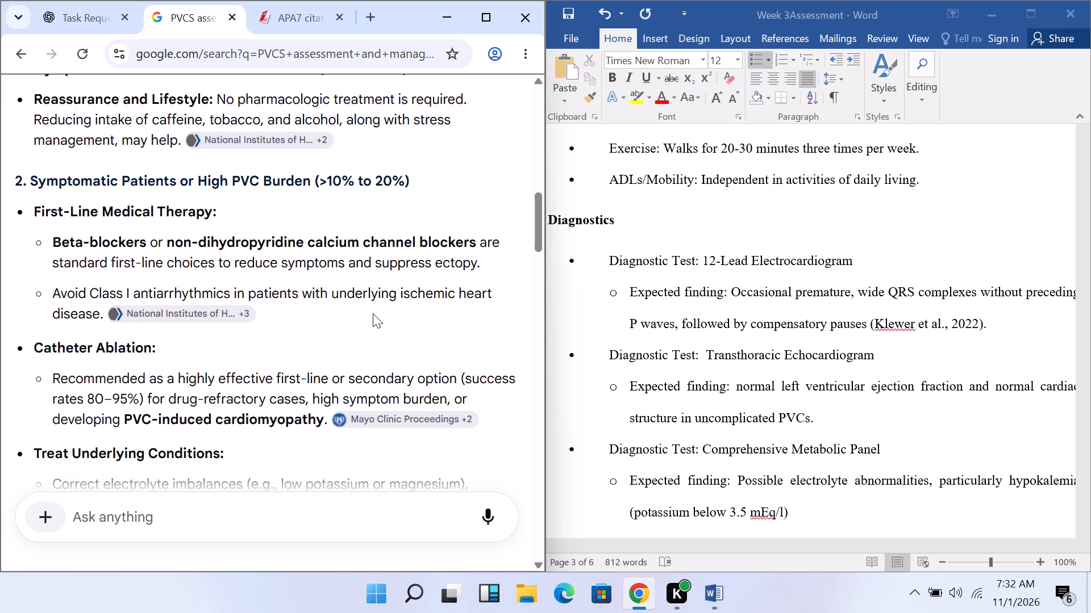
pyautogui.scroll(-3, 373, 313)
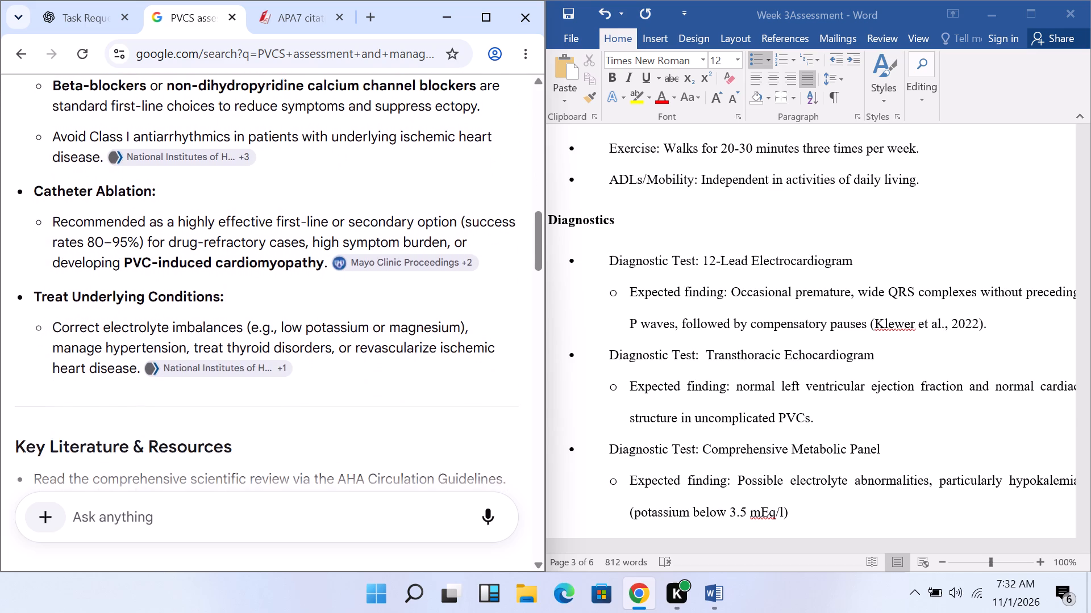
pyautogui.scroll(-3, 373, 313)
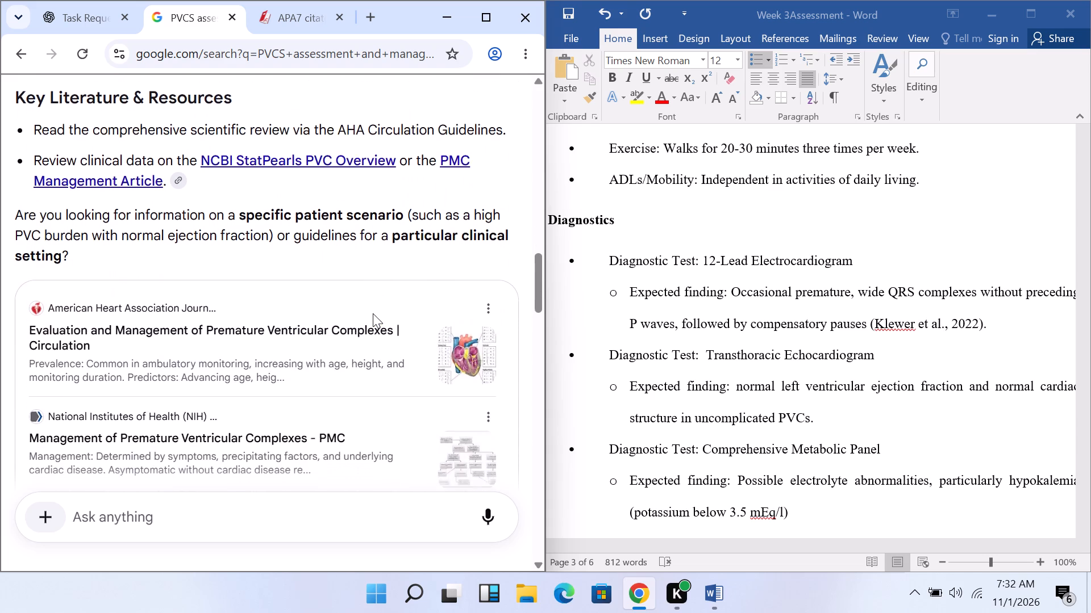
# Browse the search results for a recent article and open the 2023 Mayo Clinic Proceedings one on managing premature ventricular complexes.
pyautogui.scroll(-5, 373, 313)
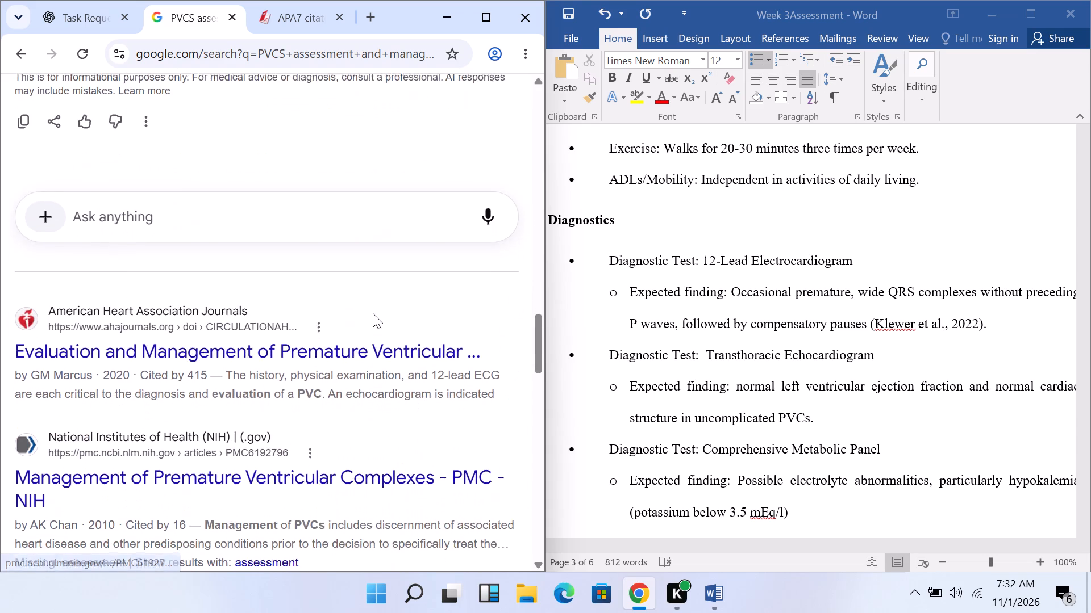
pyautogui.scroll(-4, 373, 313)
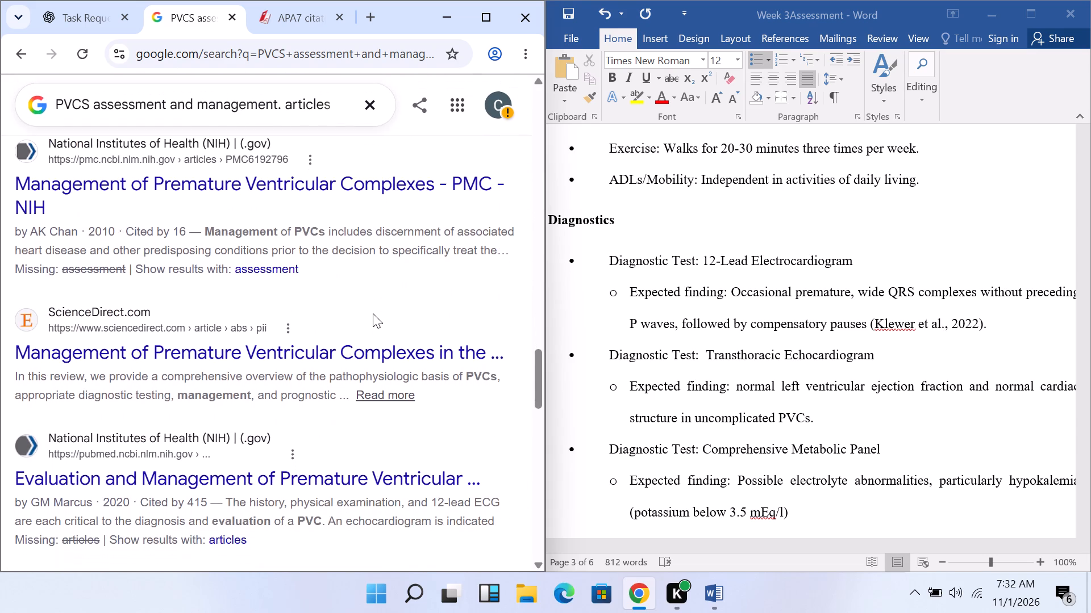
pyautogui.scroll(-4, 373, 313)
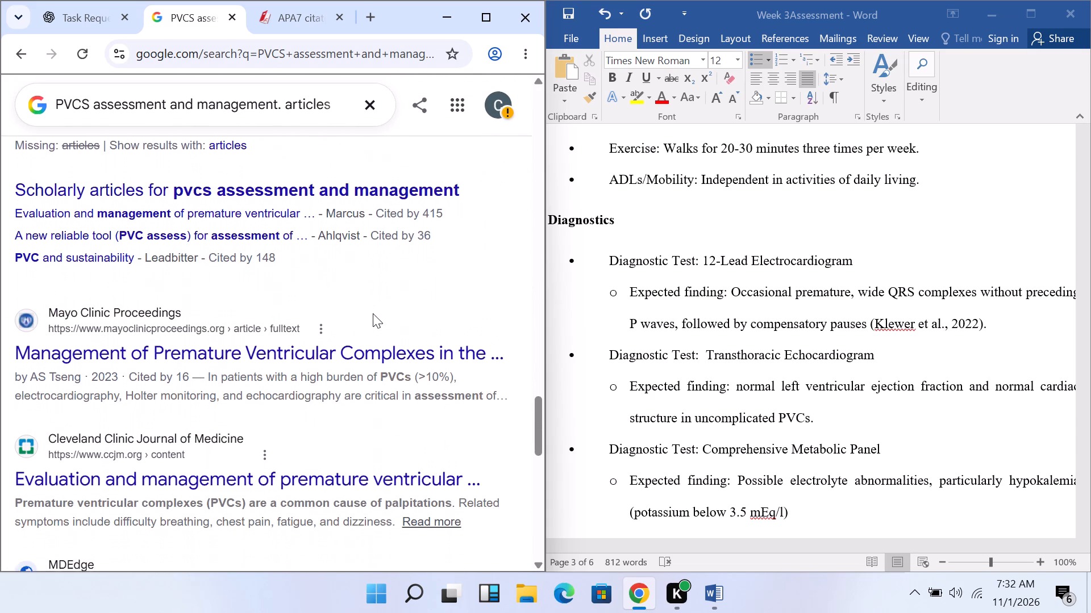
pyautogui.scroll(-1, 373, 313)
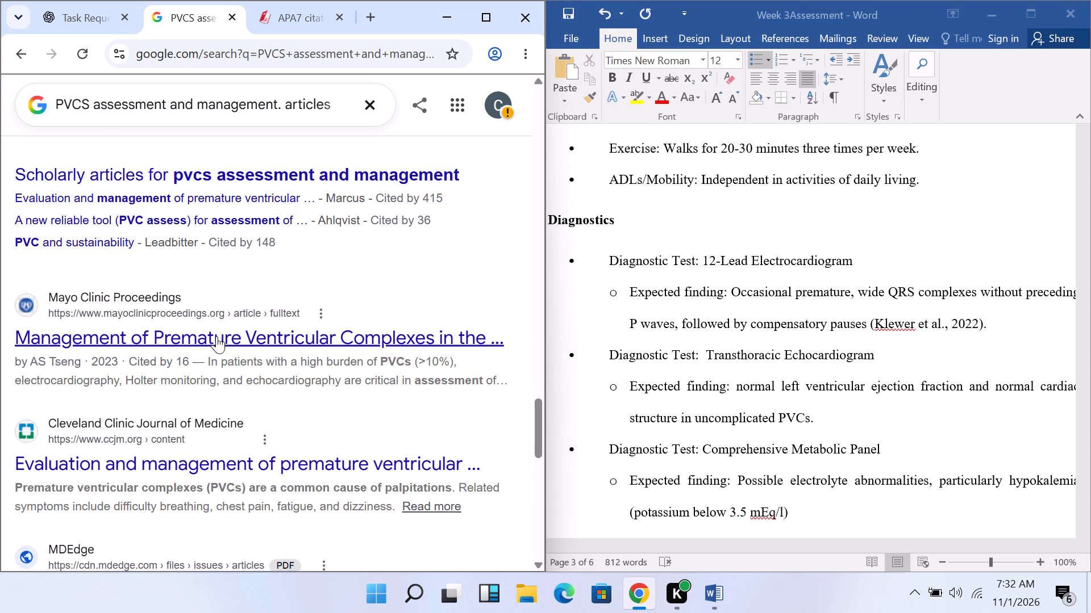
pyautogui.click(181, 331)
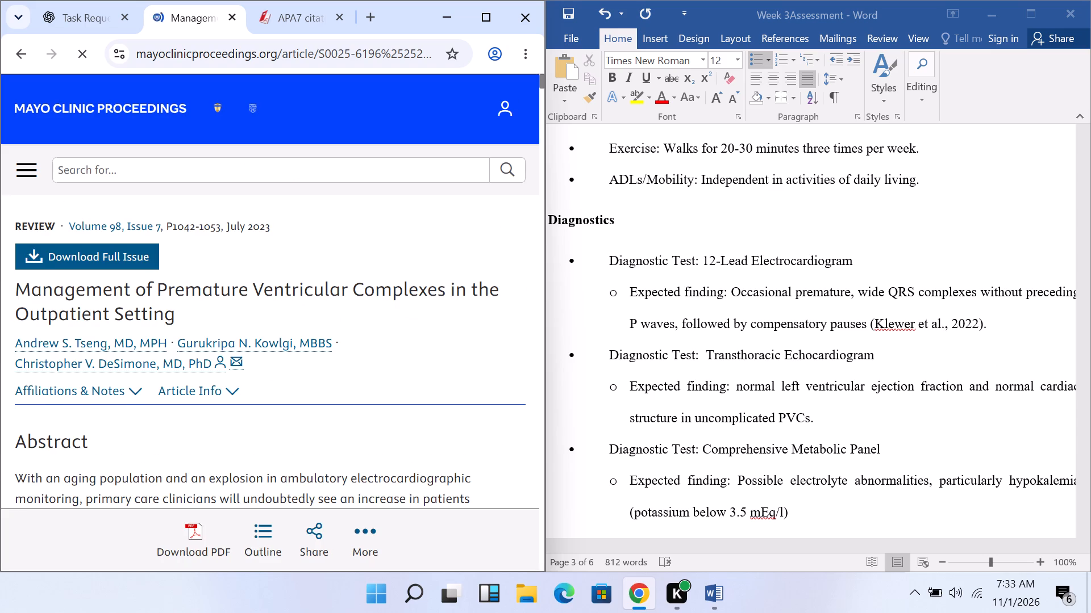
# Copy the title "Management of Premature Ventricular Complexes in the Outpatient Setting" together with its authors.
pyautogui.click(367, 343)
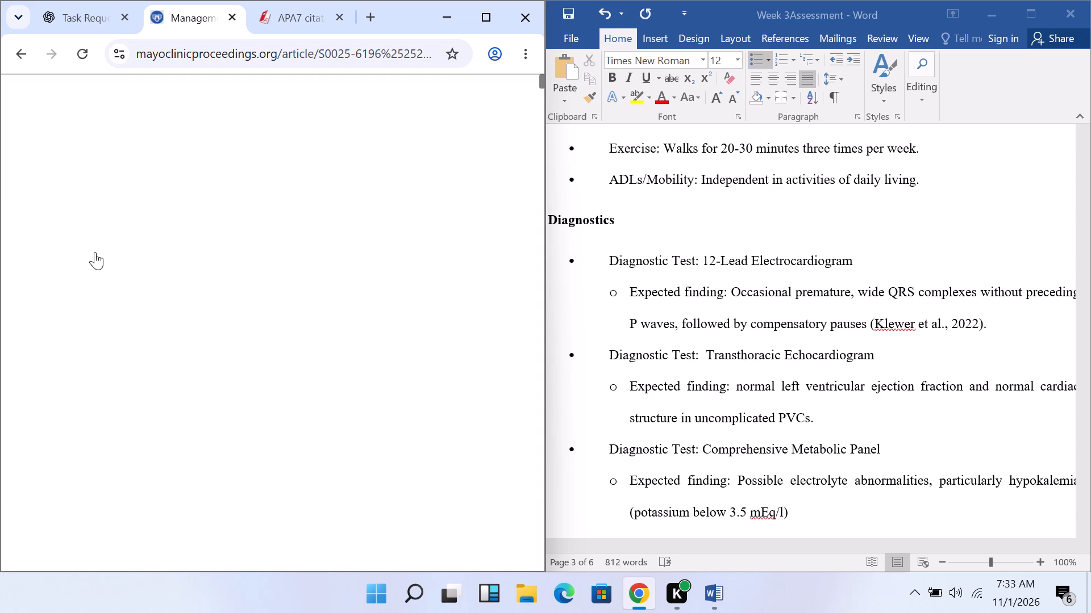
pyautogui.moveTo(16, 291); pyautogui.dragTo(188, 337)
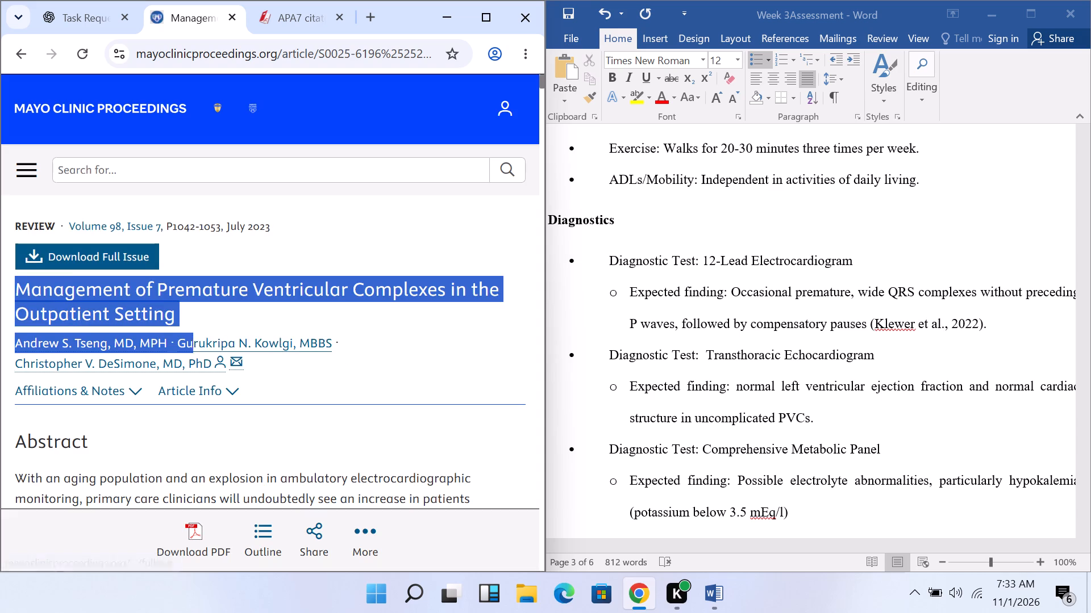
pyautogui.moveTo(188, 337); pyautogui.dragTo(155, 363)
pyautogui.hotkey('ctrl', 'c')
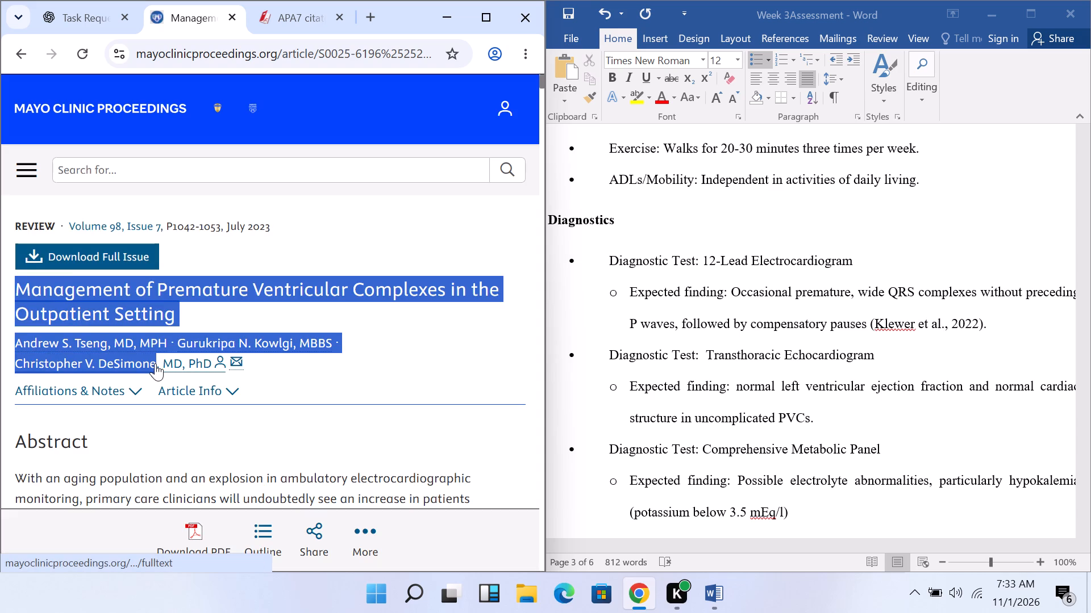
pyautogui.hotkey('ctrl', 'c')
pyautogui.hotkey('ctrl', 'c')
# In Citefast, find the copied article as a journal source, select the 2023 Mayo Clinic Proceedings match and save its citation.
pyautogui.click(295, 9)
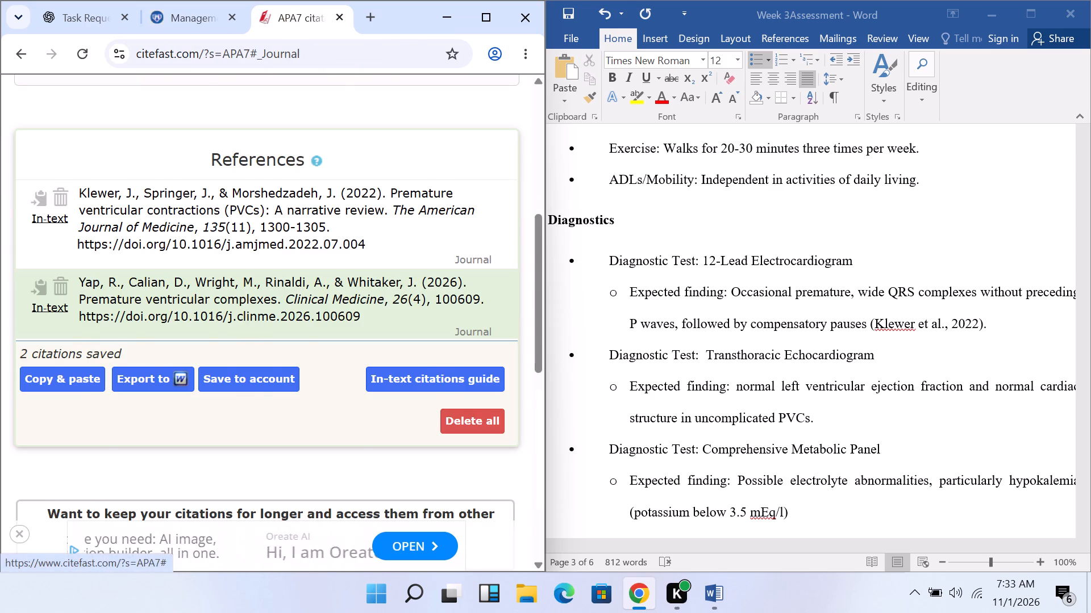
pyautogui.scroll(1, 250, 154)
pyautogui.click(205, 156)
pyautogui.hotkey('ctrl', 'v')
pyautogui.press('Return')
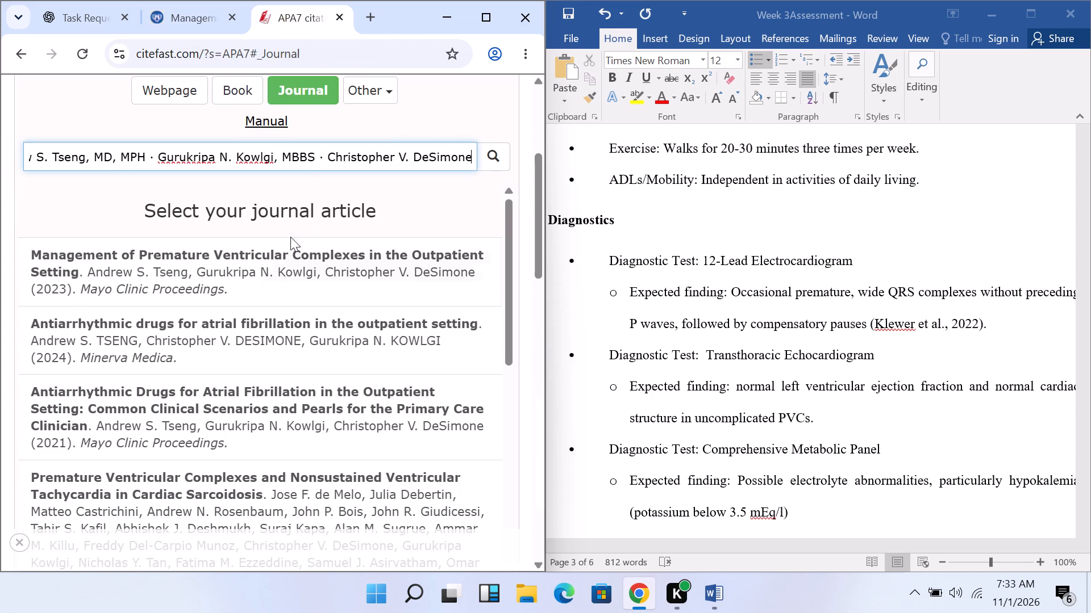
pyautogui.click(150, 269)
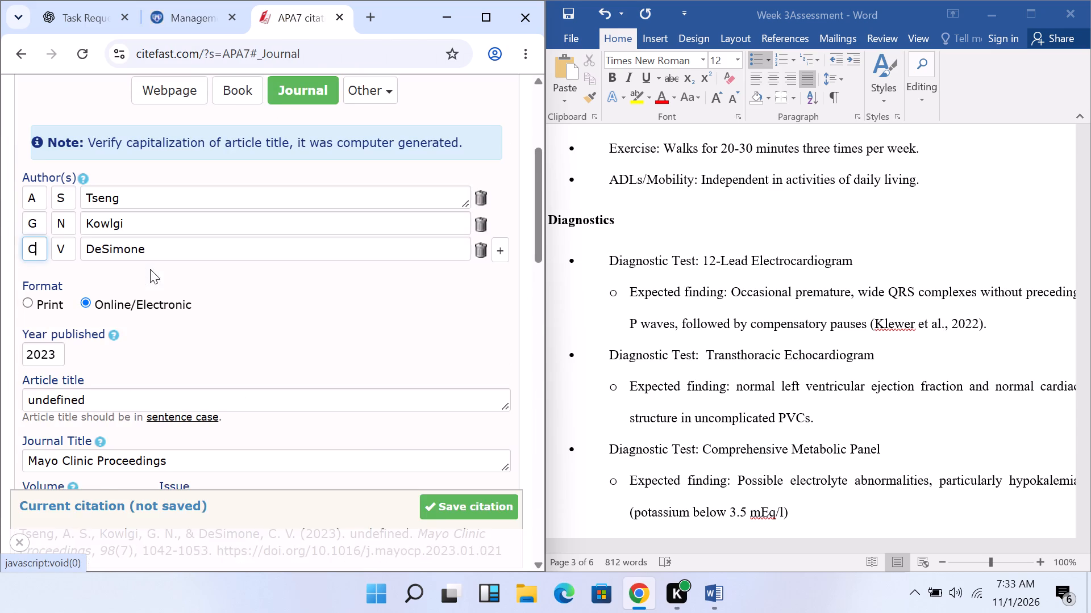
pyautogui.click(456, 493)
# Show the in-text citation for the saved 2023 Tseng reference and copy its author and year part, without the page placeholder.
pyautogui.scroll(-1, 353, 349)
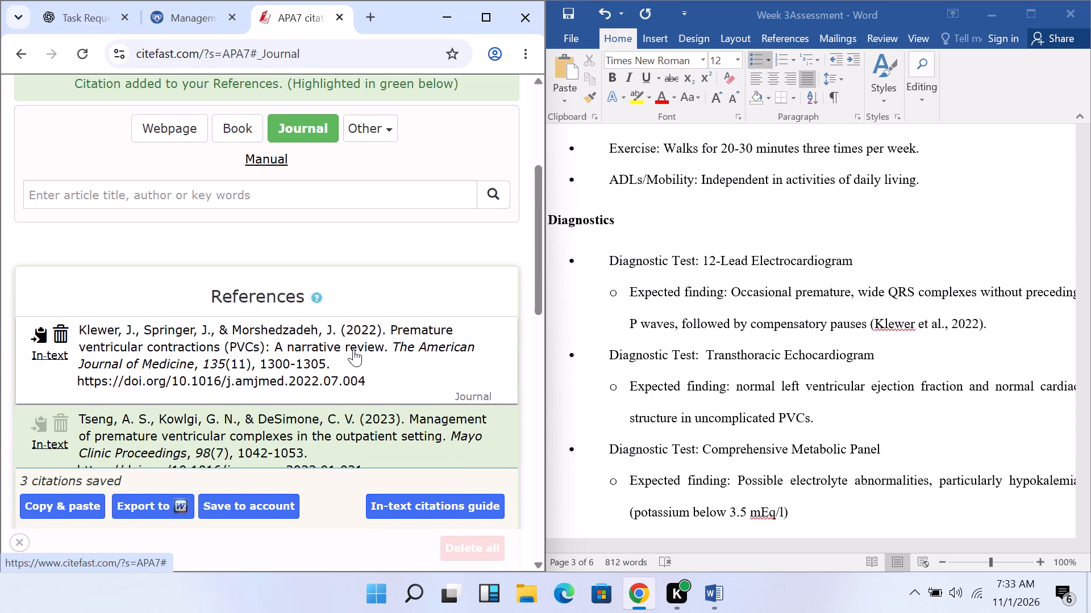
pyautogui.scroll(-1, 353, 349)
pyautogui.click(60, 334)
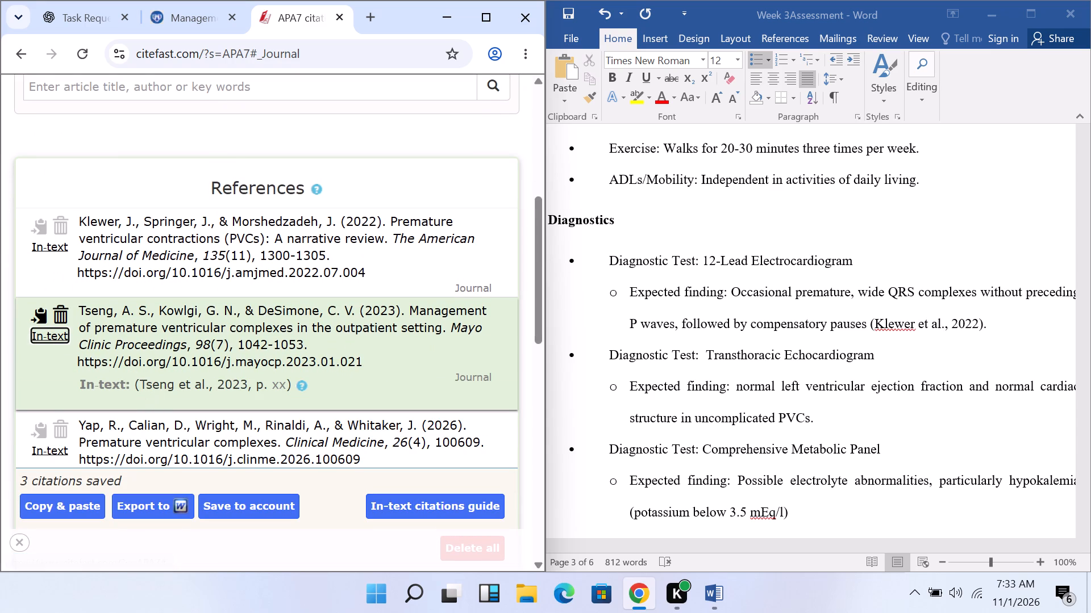
pyautogui.moveTo(130, 383); pyautogui.dragTo(244, 391)
pyautogui.hotkey('ctrl', 'c')
# In the Word document, insert the citation "(Tseng et al., 2023)" after "symptomatic PVCs" in the beta-blockers bullet under Metoprolol succinate.
pyautogui.scroll(-3, 746, 439)
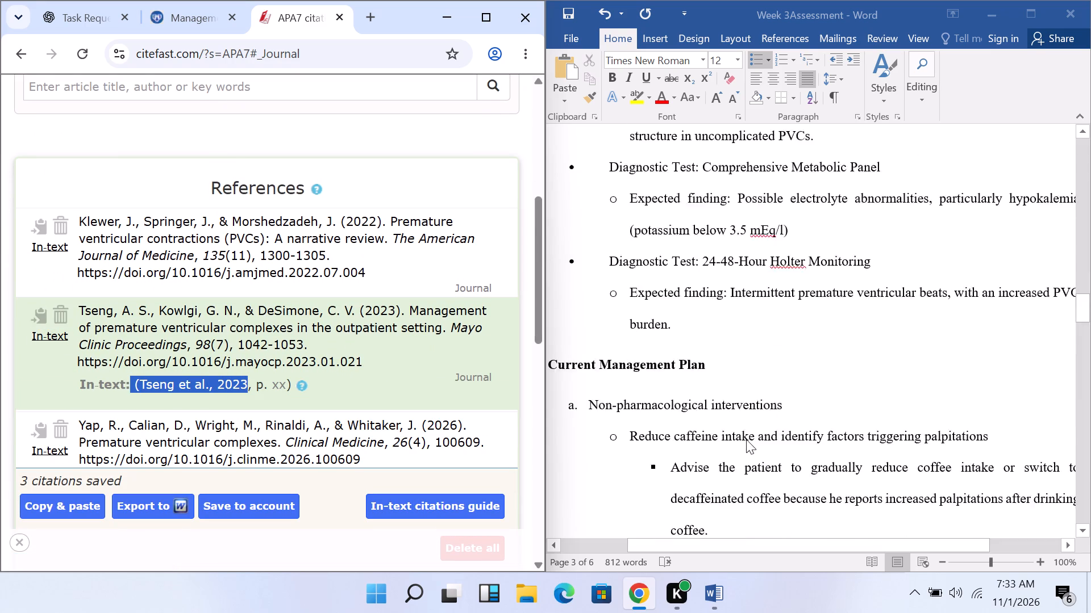
pyautogui.scroll(-7, 746, 439)
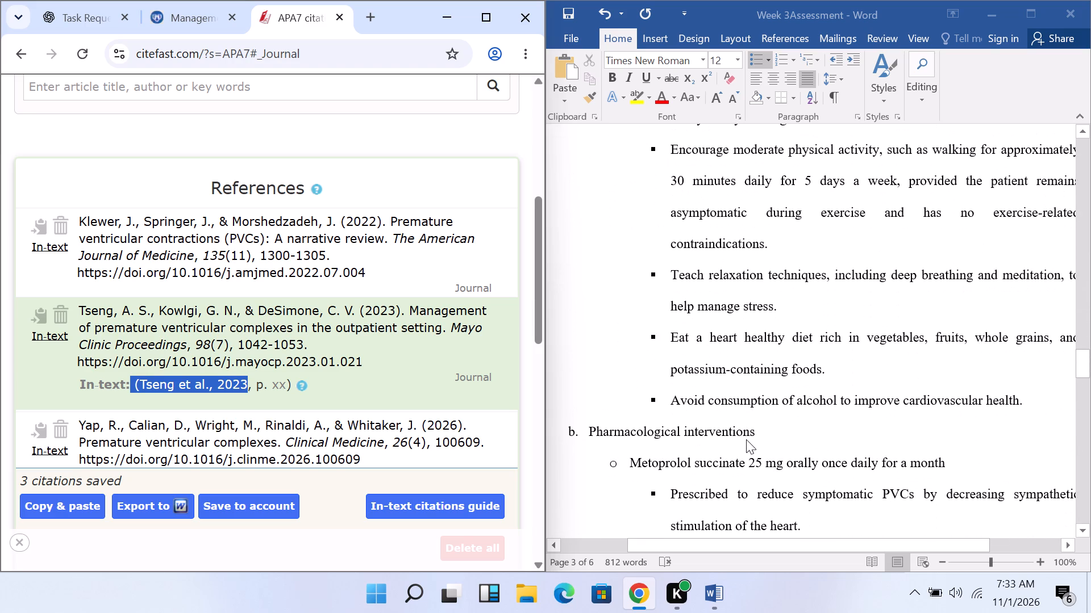
pyautogui.scroll(-6, 746, 439)
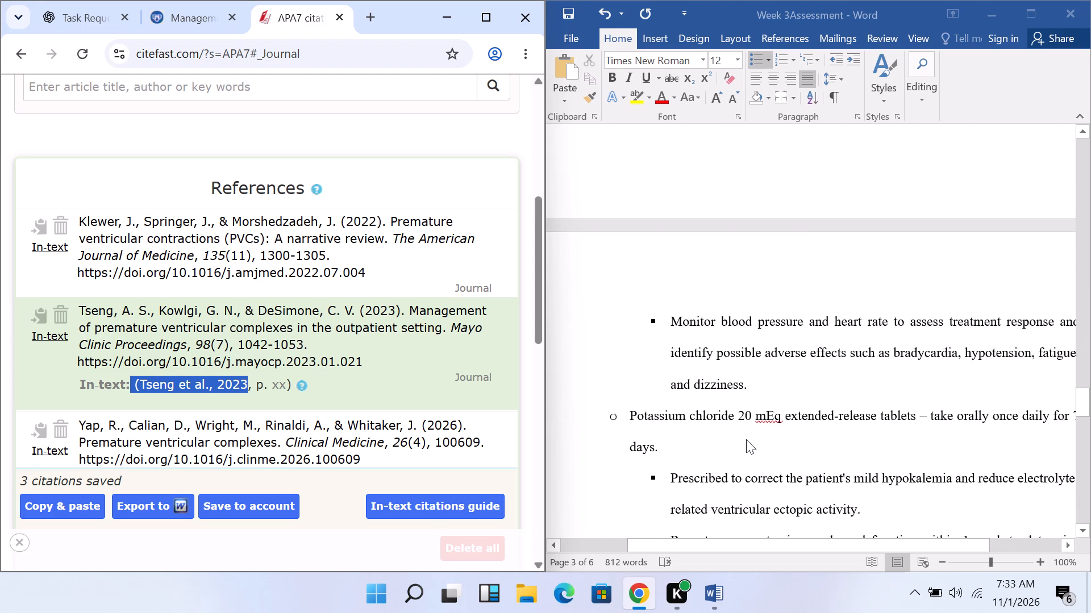
pyautogui.scroll(-2, 746, 439)
pyautogui.scroll(6, 746, 439)
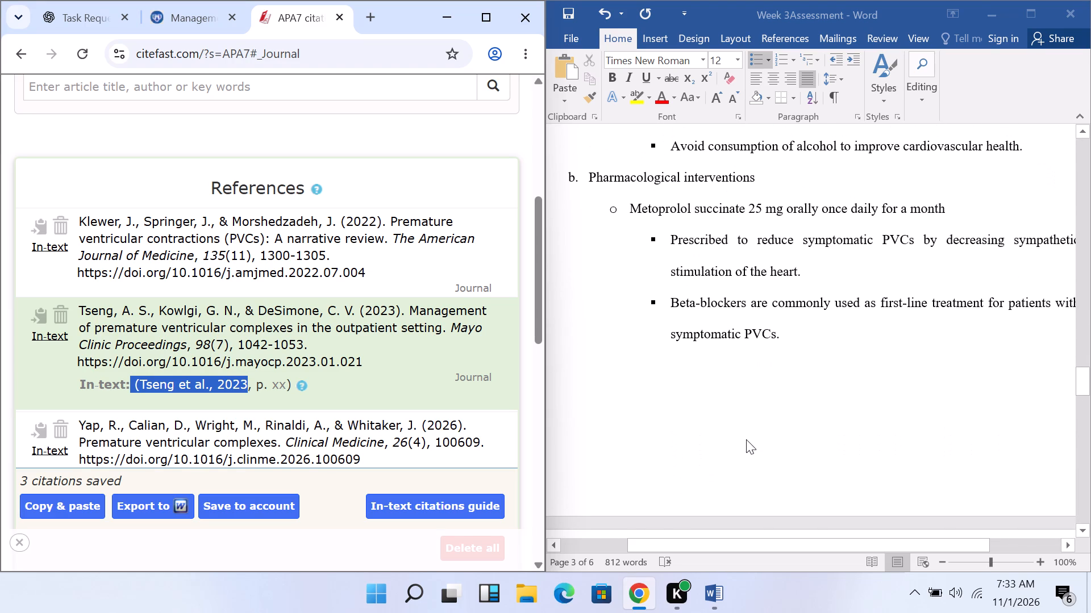
pyautogui.click(799, 263)
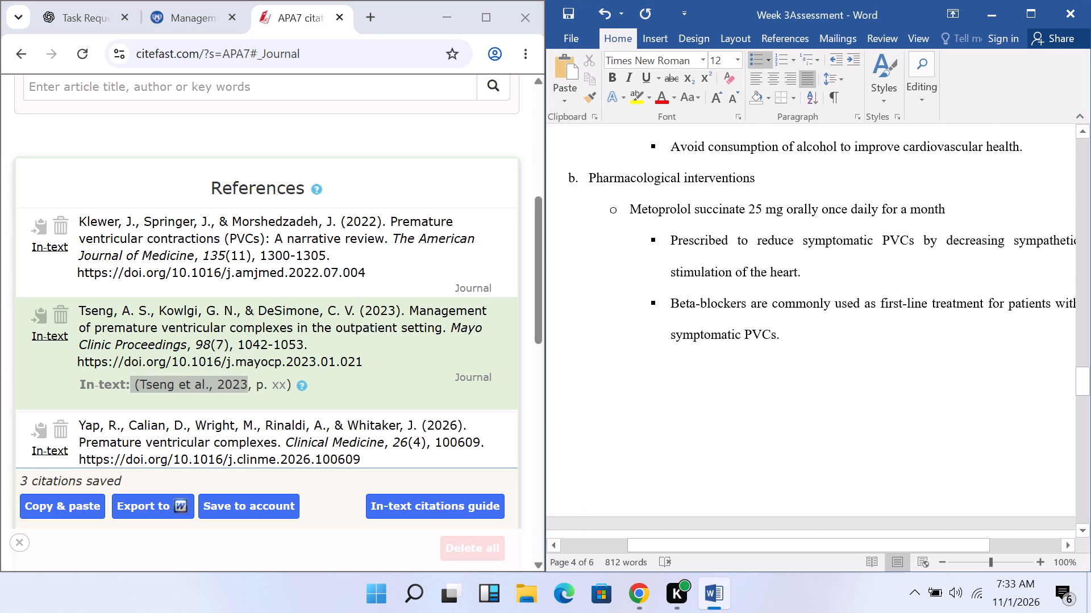
pyautogui.scroll(-3, 782, 350)
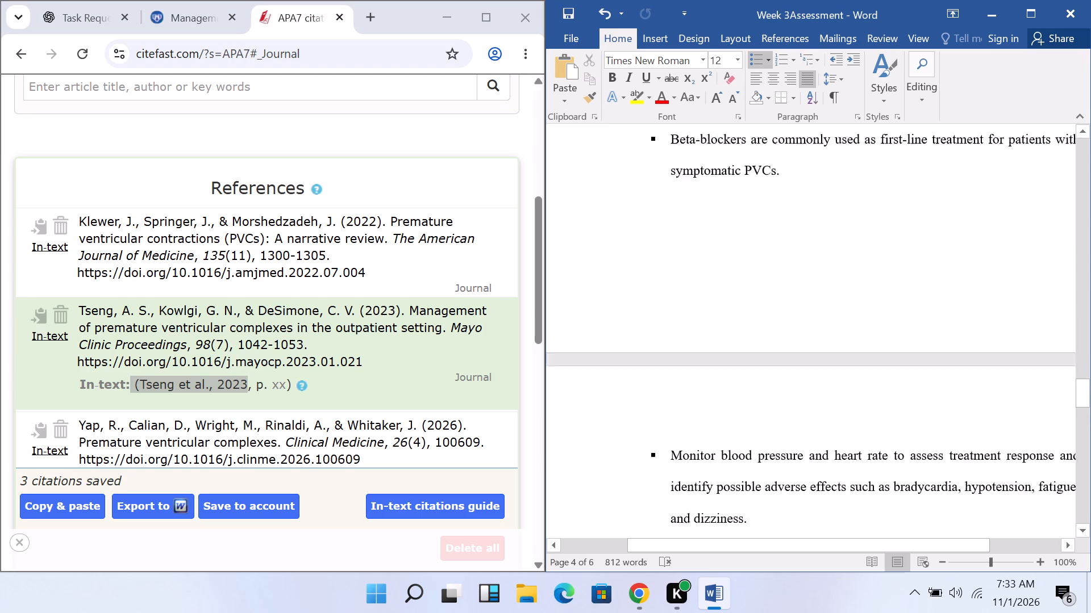
pyautogui.scroll(2, 782, 350)
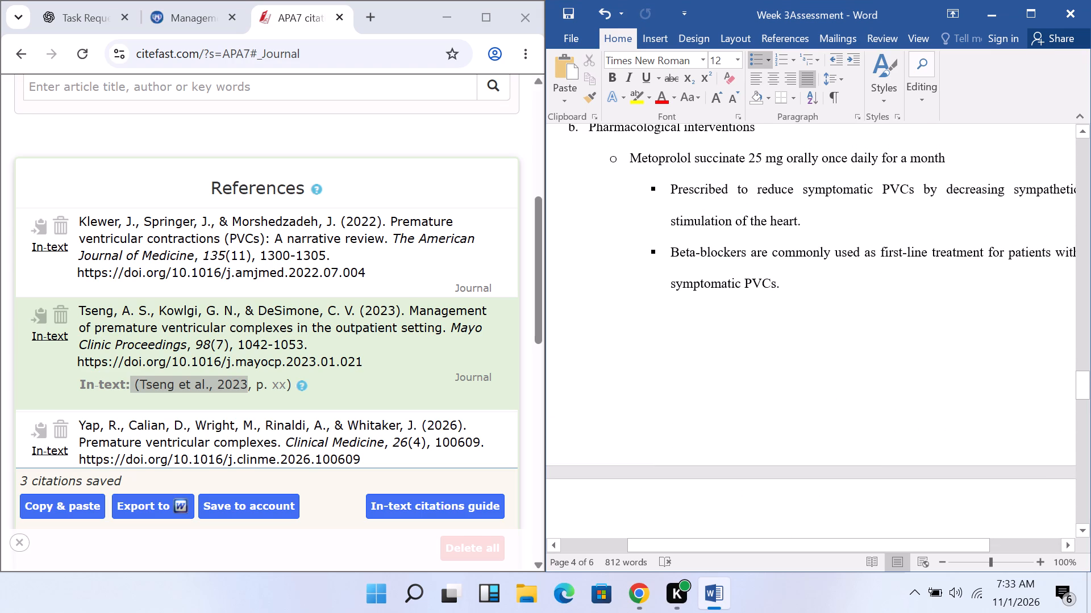
pyautogui.click(775, 283)
pyautogui.press('Menu')
pyautogui.click(856, 338)
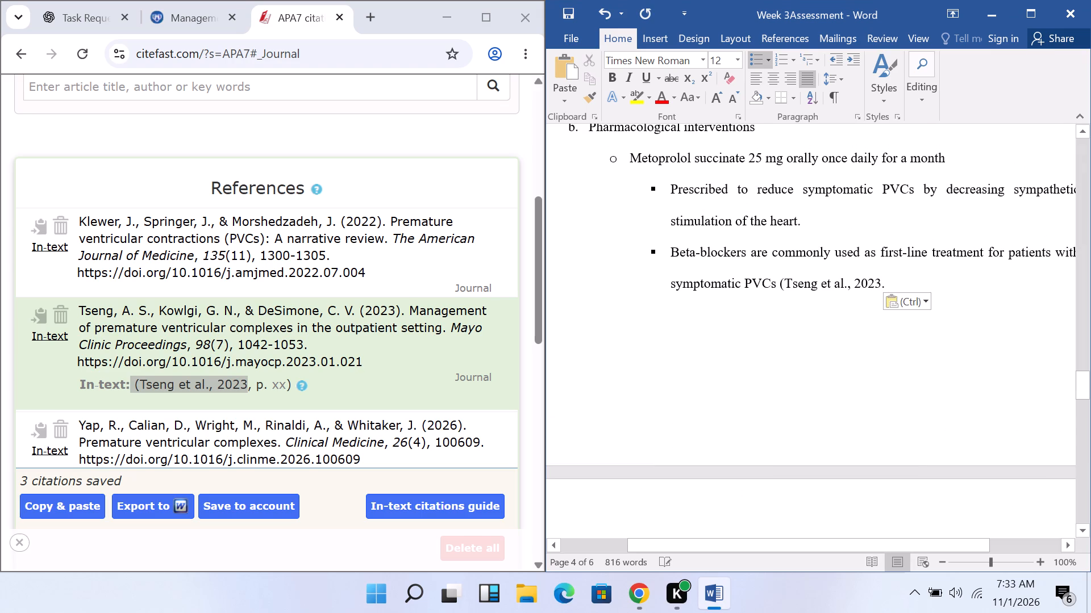
pyautogui.hotkey('shift', ')')
# Insert the citation "(Tseng et al., 2023)" after "and dizziness" in the blood pressure and heart rate monitoring bullet under Metoprolol succinate.
pyautogui.scroll(-3, 714, 464)
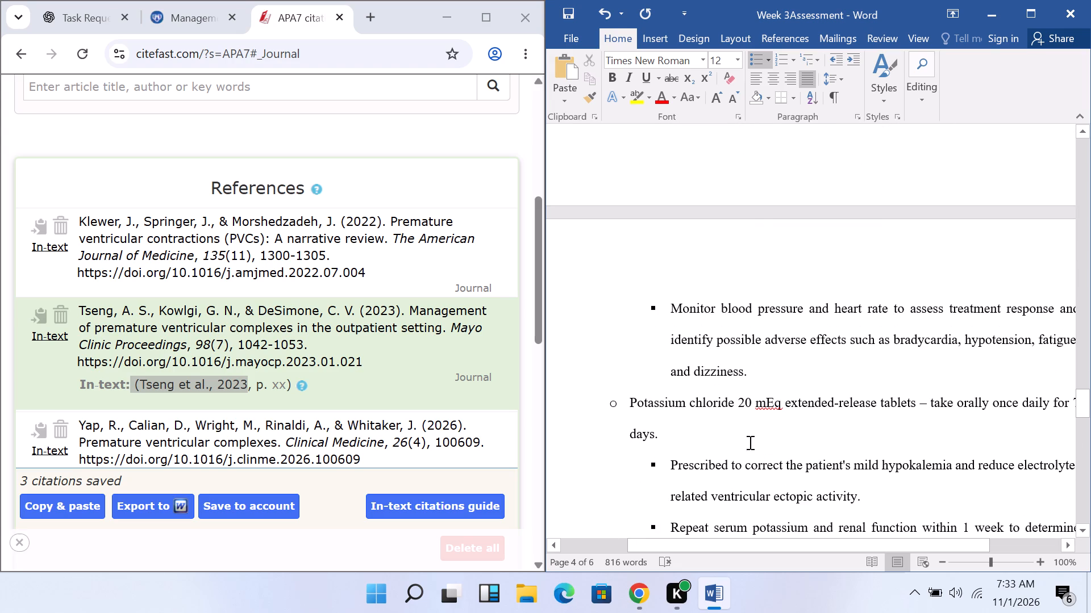
pyautogui.click(752, 440)
pyautogui.click(741, 377)
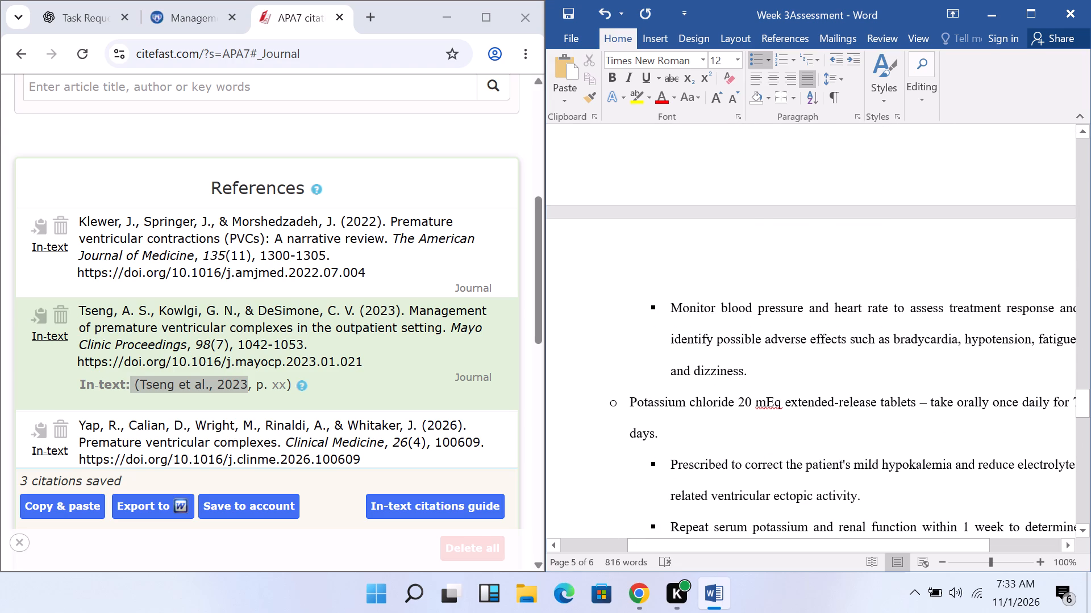
pyautogui.press('Menu')
pyautogui.click(825, 153)
pyautogui.hotkey('shift', ')')
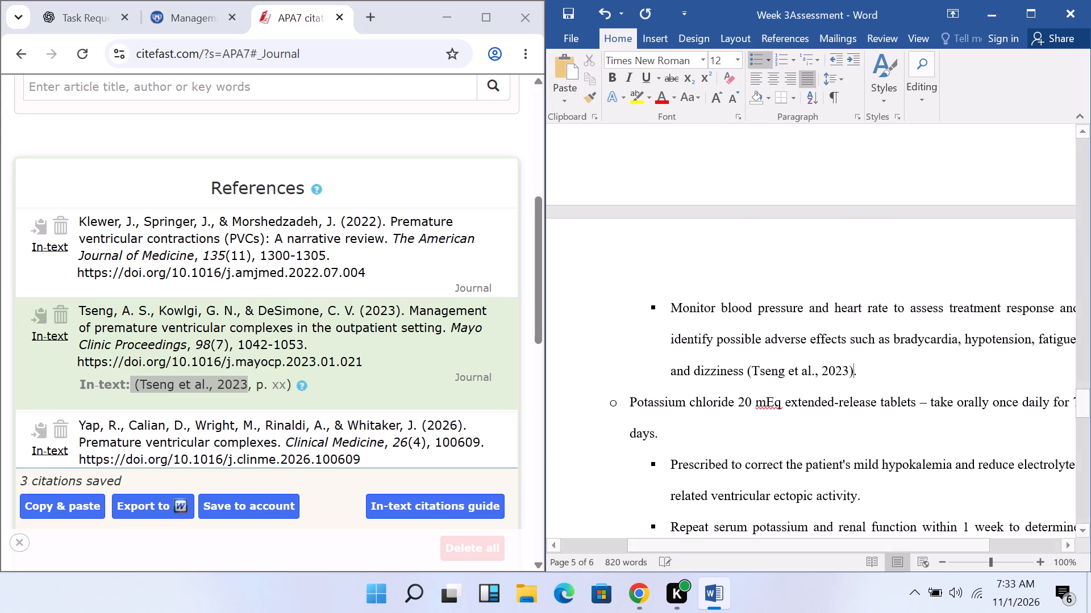
# In Citefast, show the in-text citation for the 2022 Klewer reference and copy its author and year part, without the page placeholder.
pyautogui.click(51, 249)
pyautogui.moveTo(130, 293); pyautogui.dragTo(253, 299)
pyautogui.hotkey('ctrl', 'c')
# In the Word document, insert "(Klewer et al., 2022)" after "supplementation is still necessary" in the repeat serum potassium bullet under Potassium chloride.
pyautogui.scroll(-3, 778, 440)
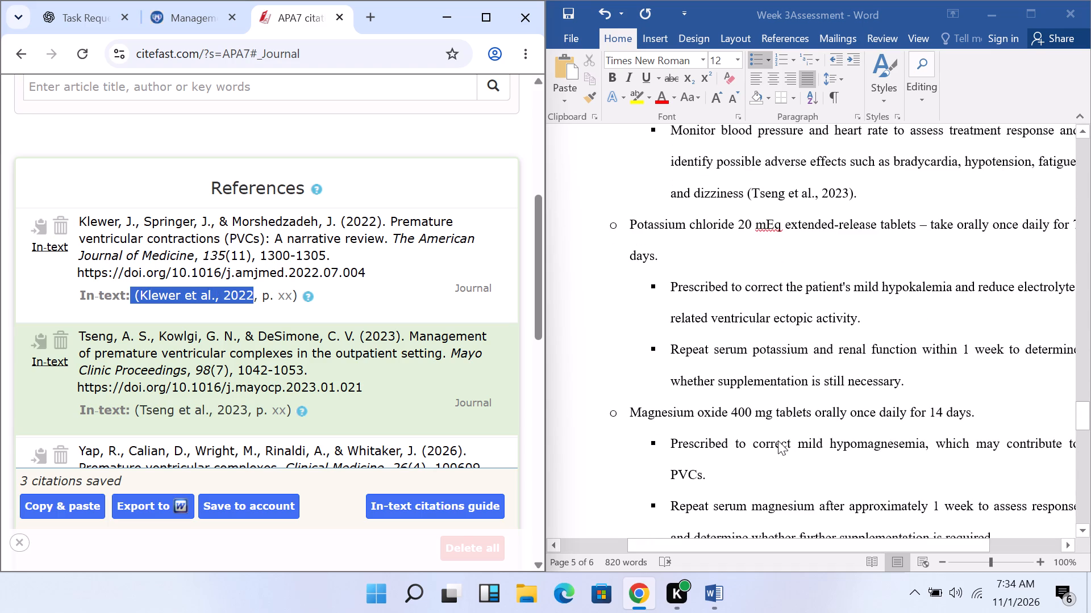
pyautogui.scroll(-1, 778, 440)
pyautogui.click(888, 377)
pyautogui.click(900, 371)
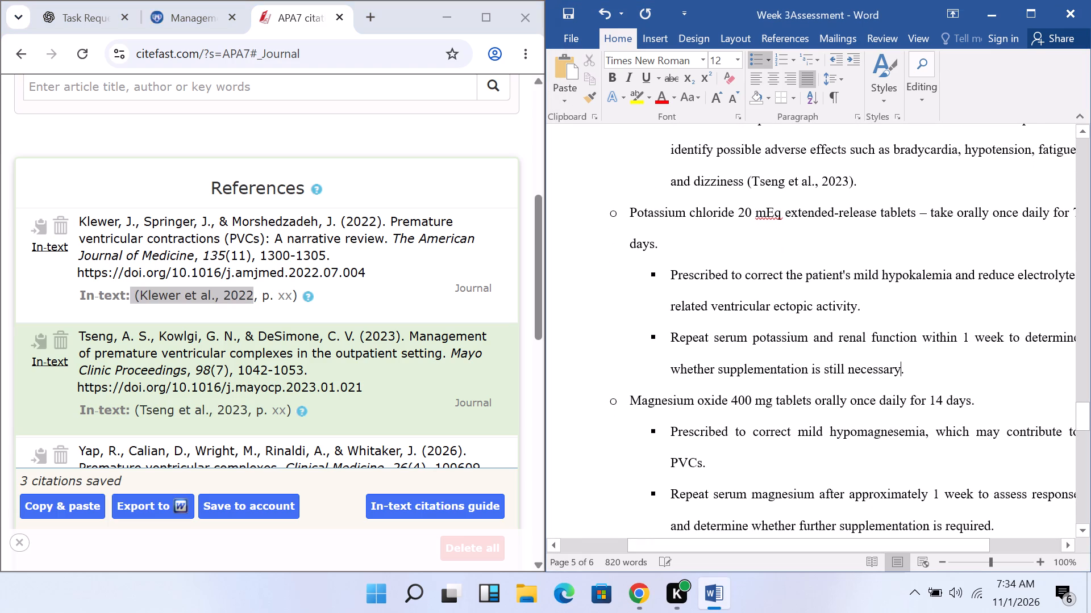
pyautogui.press('Menu')
pyautogui.click(979, 146)
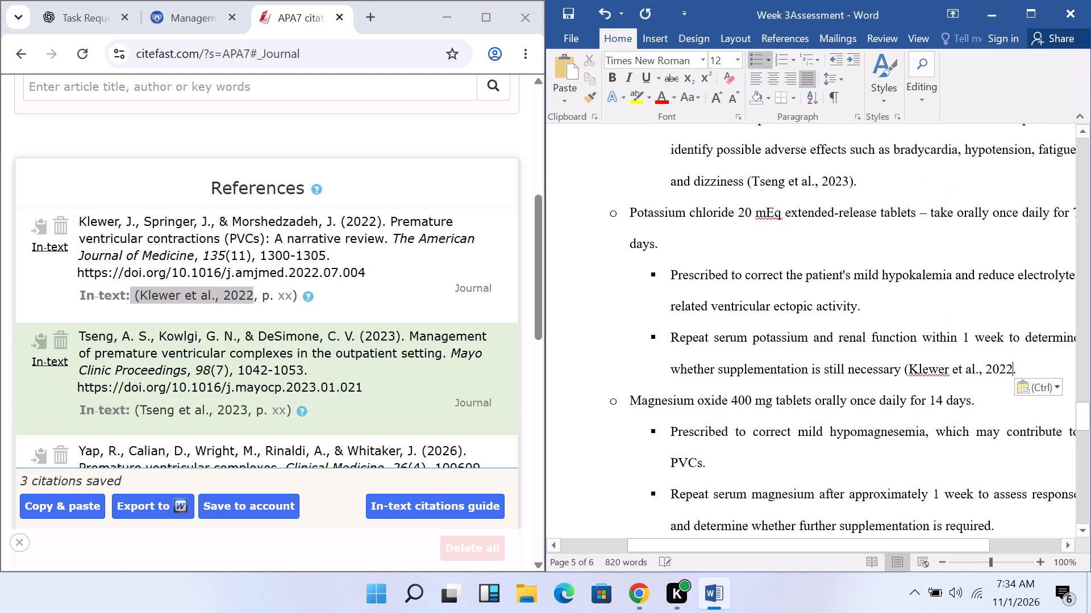
pyautogui.hotkey('shift', ')')
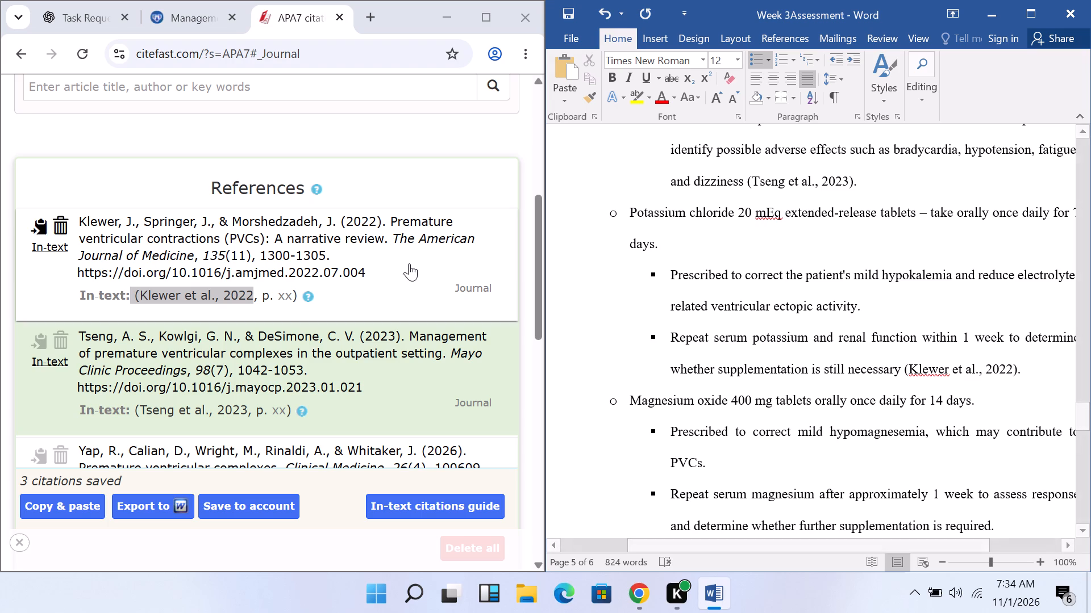
# Search the Mayo Clinic Proceedings article for "magne" and "potass" to check its coverage of magnesium and potassium.
pyautogui.click(170, 7)
pyautogui.click(324, 411)
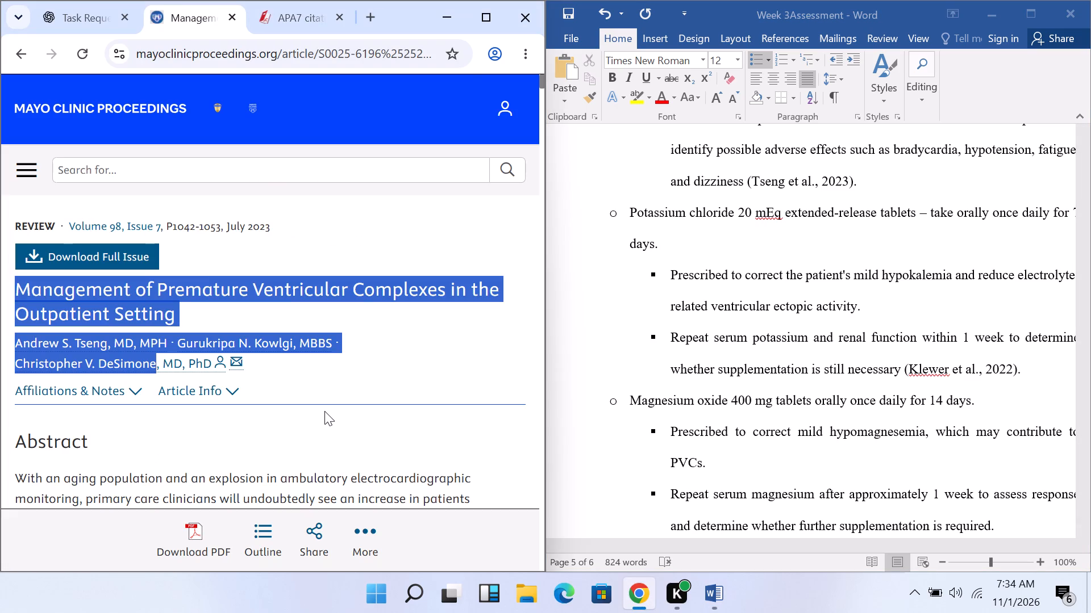
pyautogui.hotkey('ctrl', 'f')
pyautogui.write('madg')
pyautogui.press('BackSpace')
pyautogui.press('BackSpace')
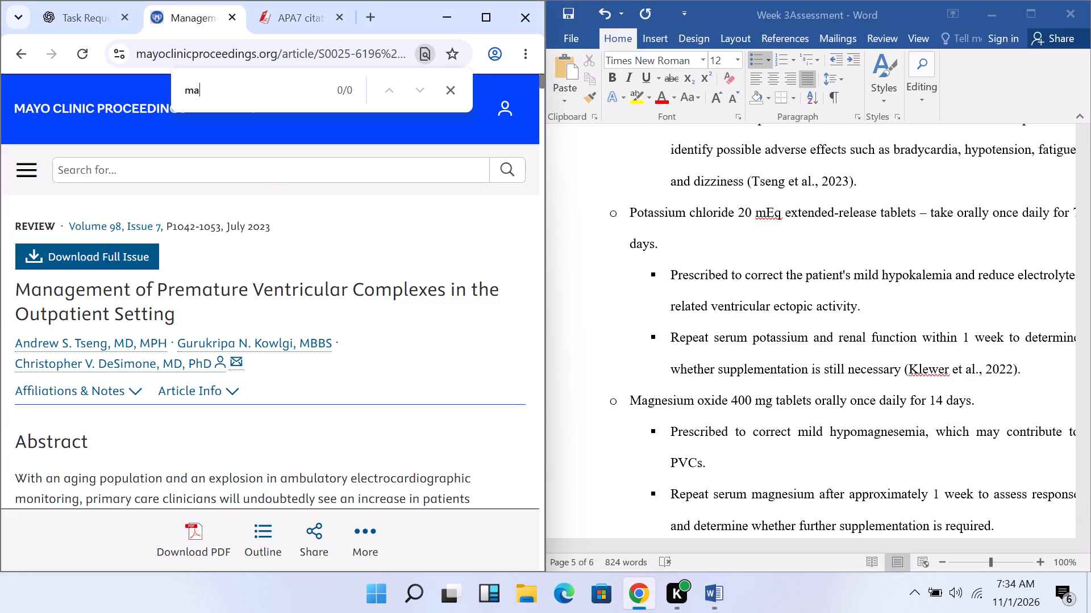
pyautogui.write('gne')
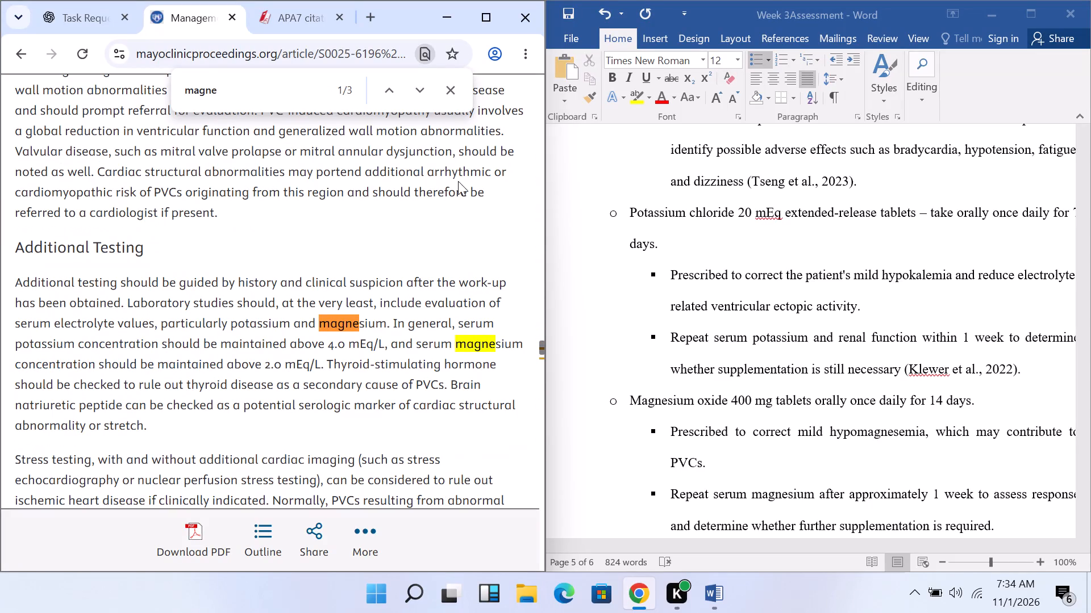
pyautogui.click(418, 89)
pyautogui.click(418, 89)
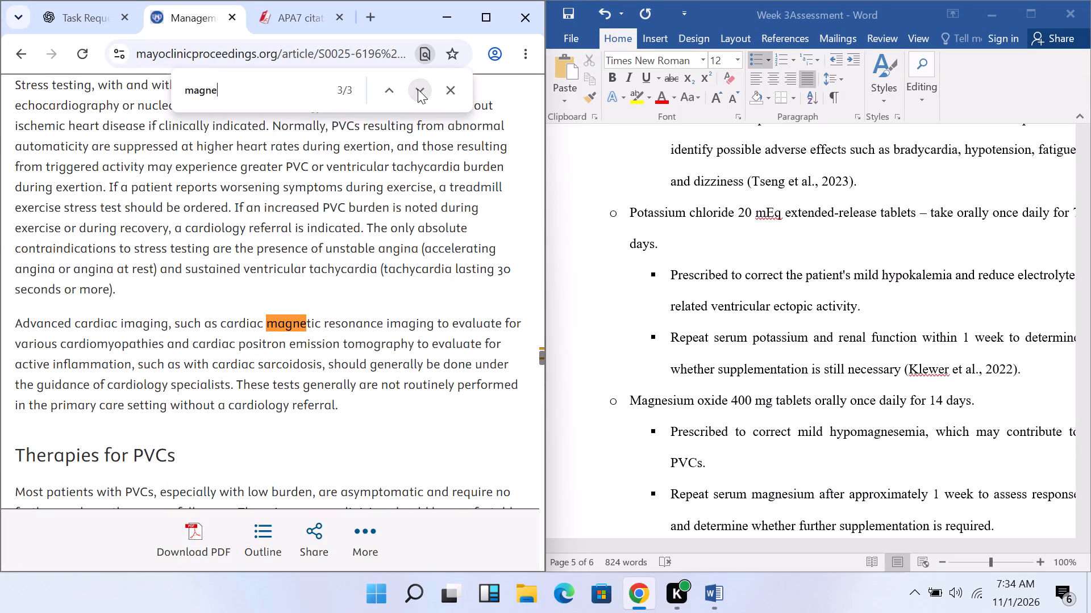
pyautogui.click(382, 93)
pyautogui.click(382, 93)
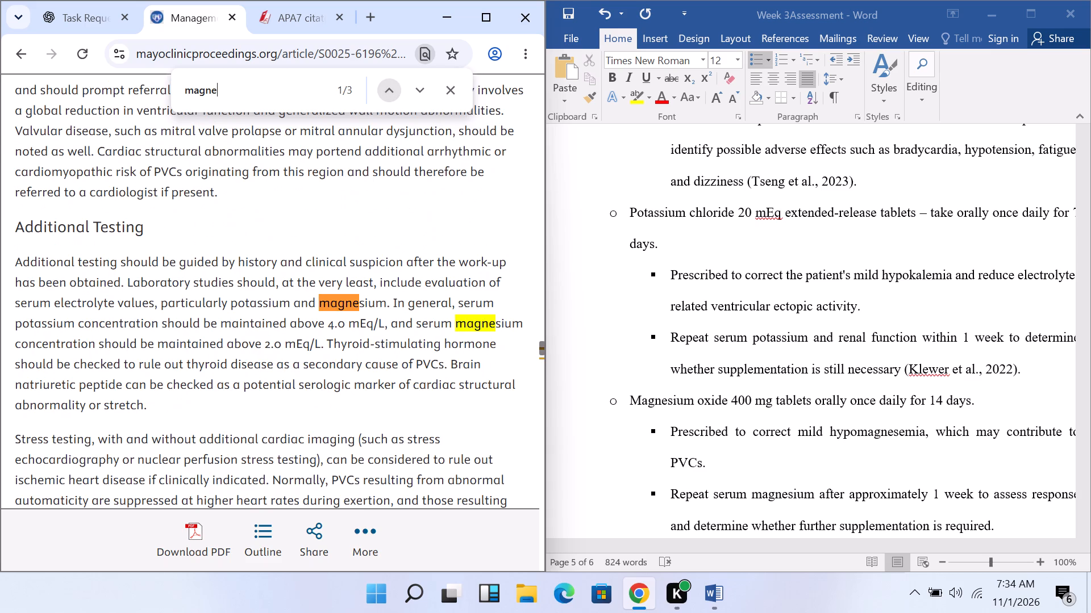
pyautogui.doubleClick(250, 96)
pyautogui.write('pots')
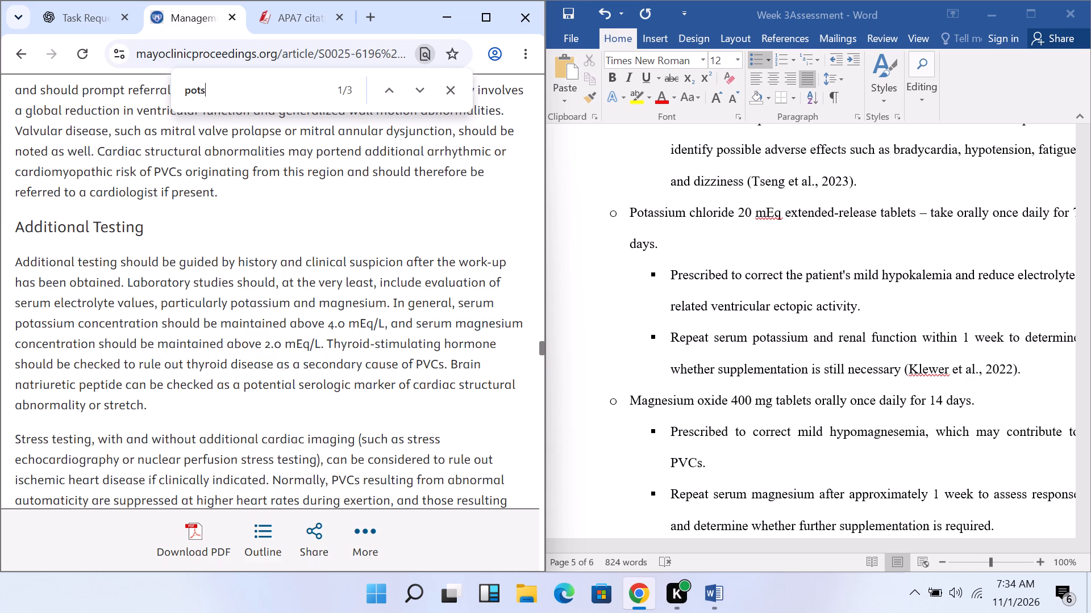
pyautogui.press('BackSpace')
pyautogui.write('ass')
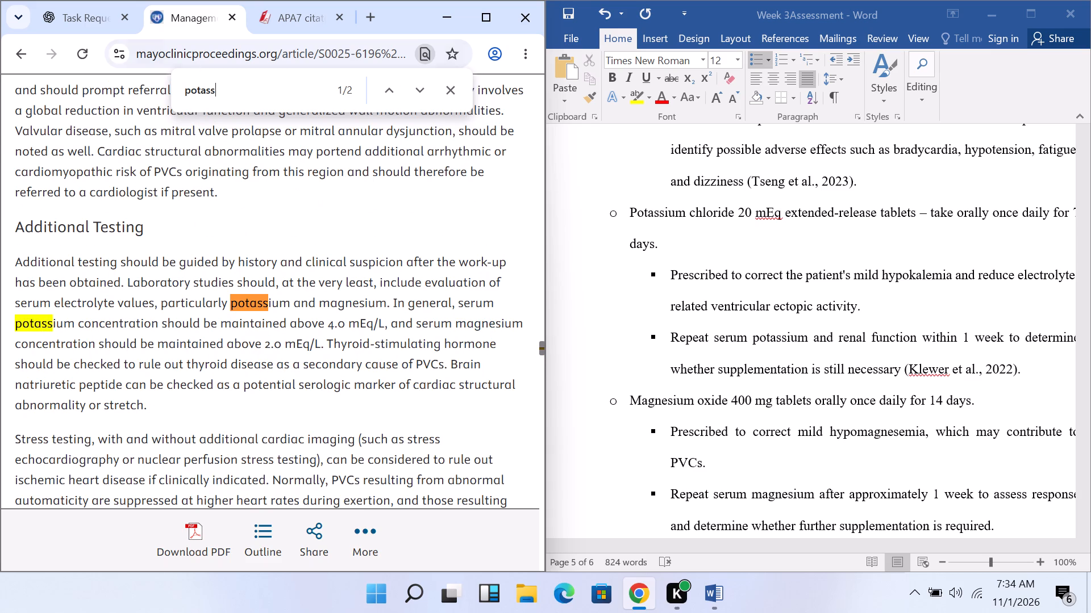
# Go back to the Google results for "PVCS assessment and management. articles" and look through them for another source.
pyautogui.click(295, 11)
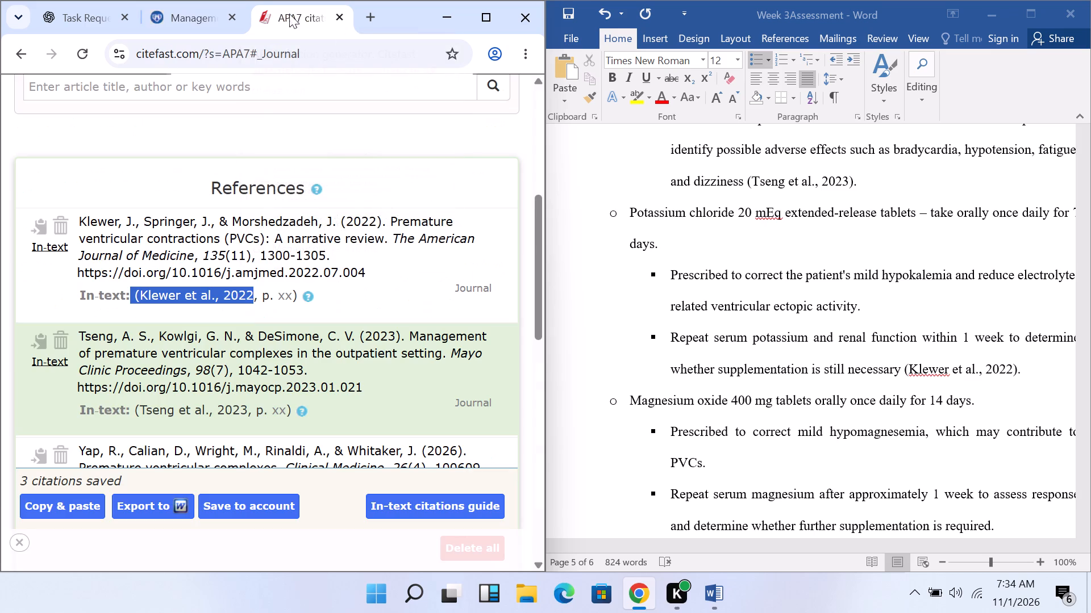
pyautogui.click(201, 11)
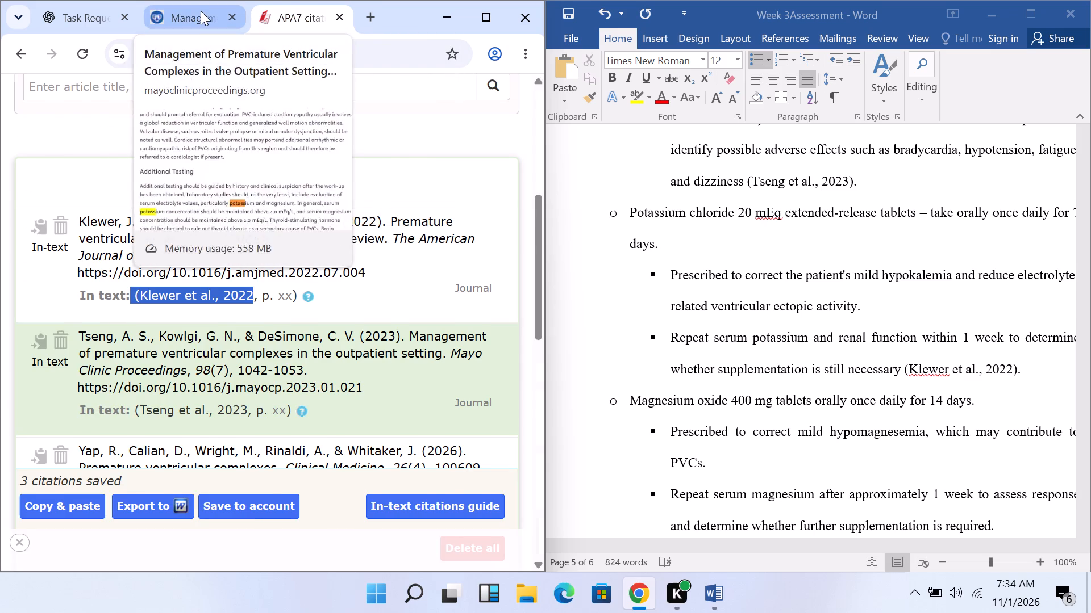
pyautogui.click(28, 51)
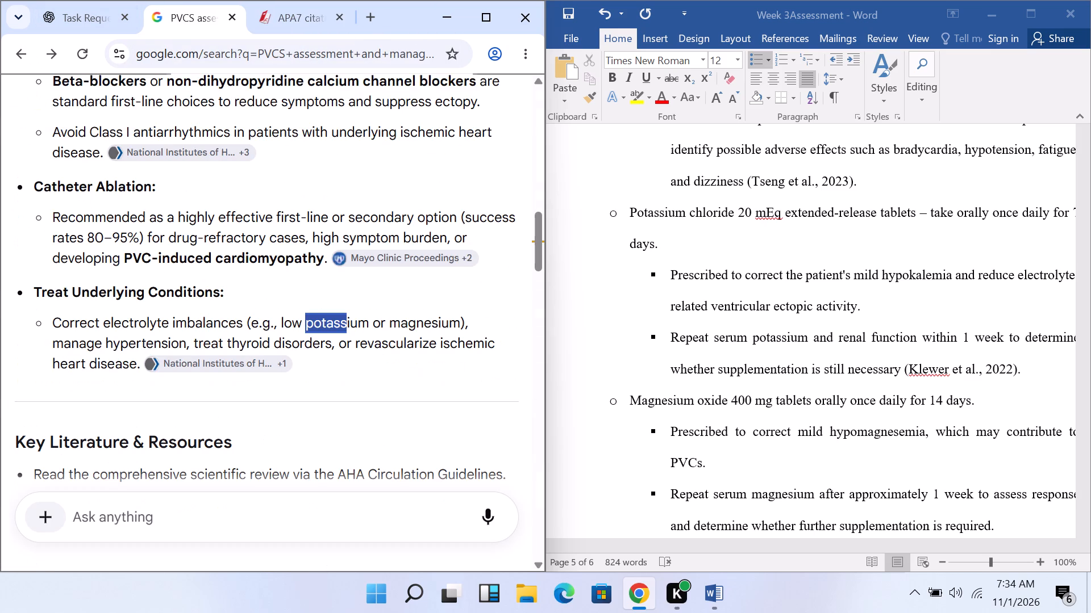
pyautogui.scroll(4, 258, 238)
pyautogui.scroll(-12, 258, 238)
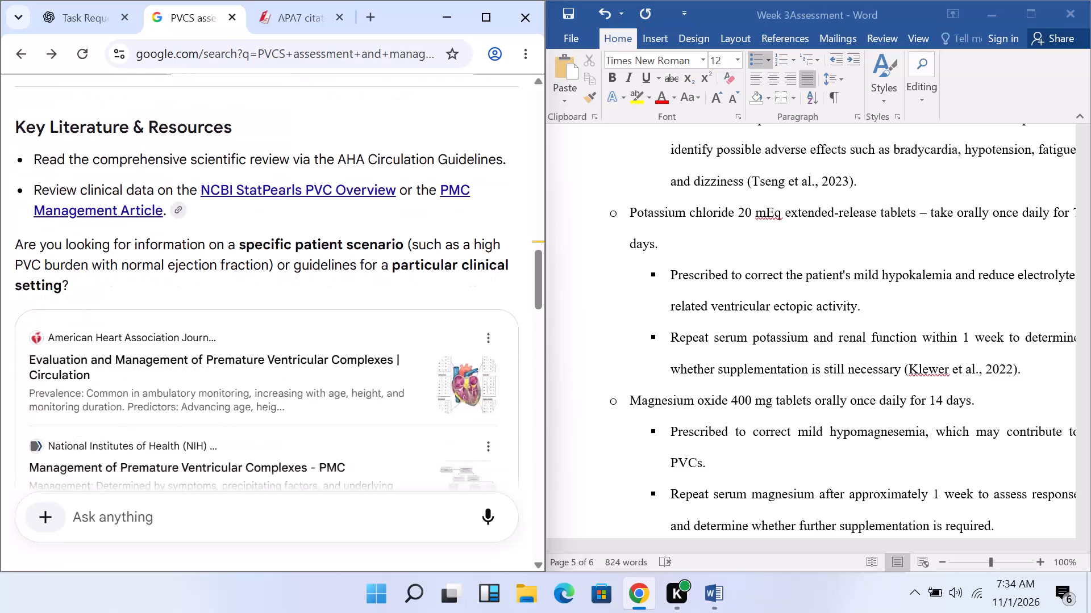
pyautogui.scroll(-13, 258, 238)
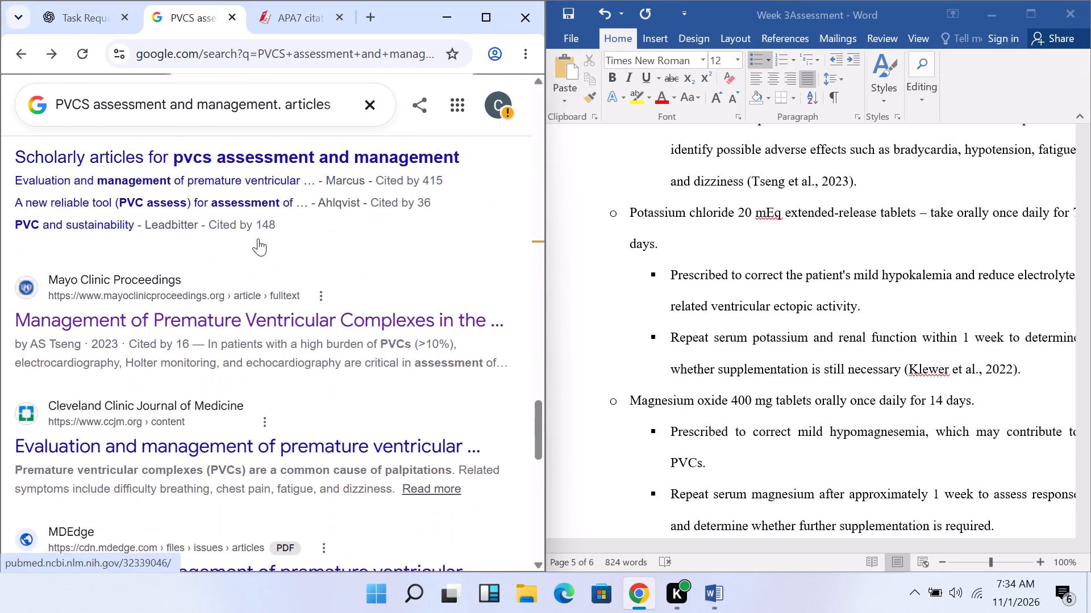
pyautogui.scroll(-7, 258, 238)
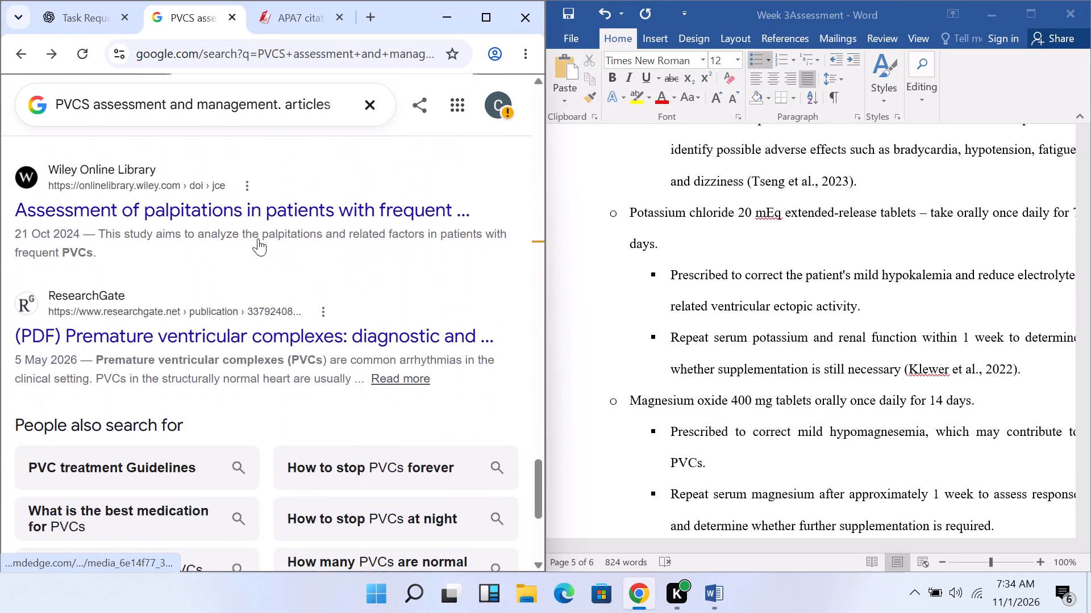
pyautogui.scroll(-4, 258, 238)
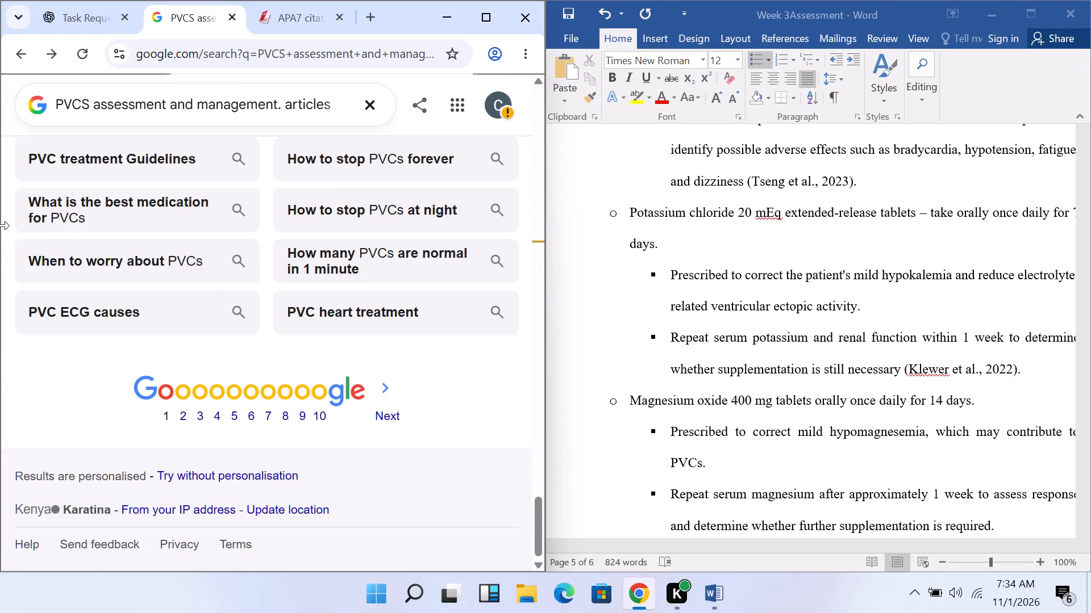
# From the earlier "PVCS. articles" results, open the StatPearls article "Premature Ventricular Complex" and complete the bicycle image verification.
pyautogui.click(13, 49)
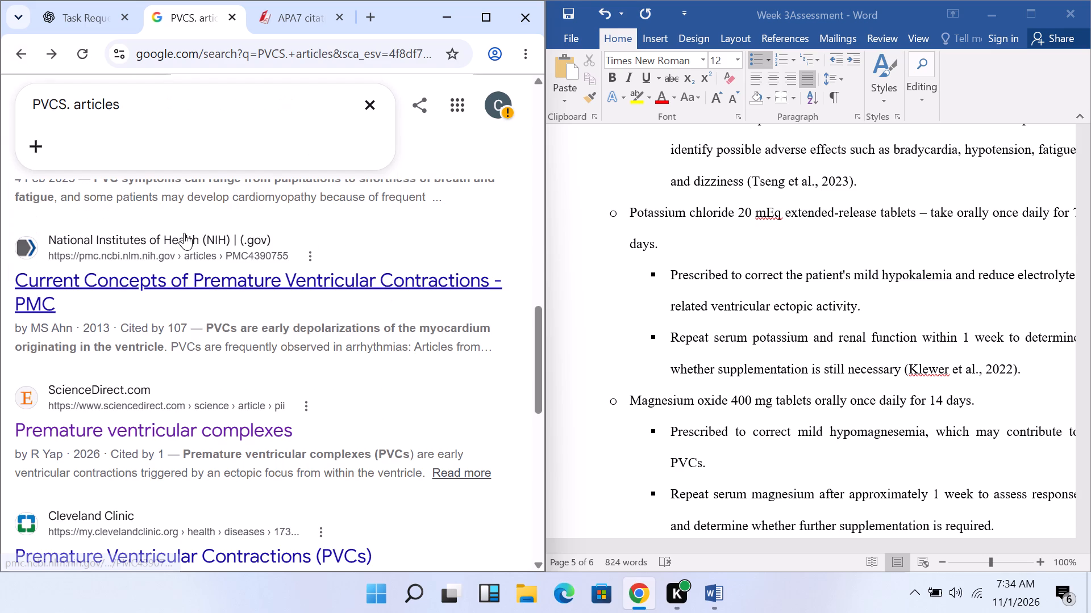
pyautogui.scroll(6, 194, 276)
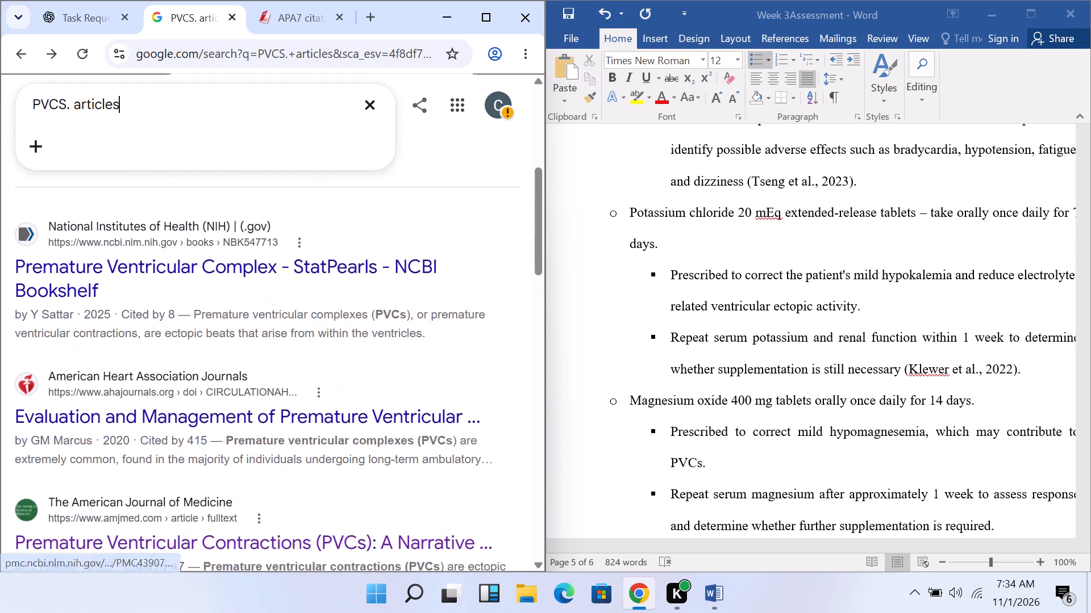
pyautogui.scroll(2, 194, 276)
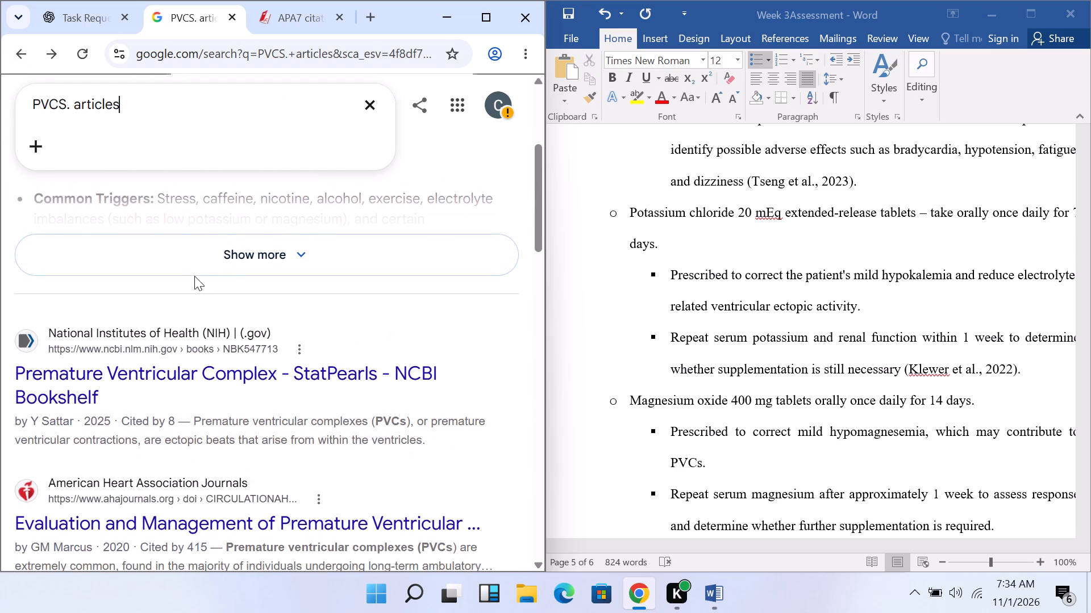
pyautogui.click(118, 372)
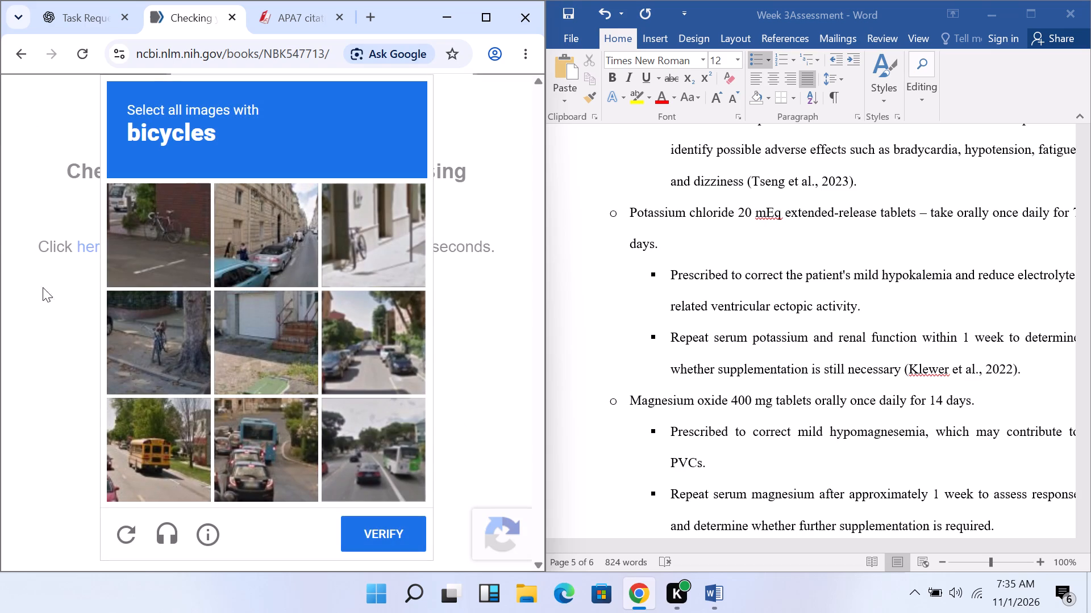
pyautogui.click(362, 249)
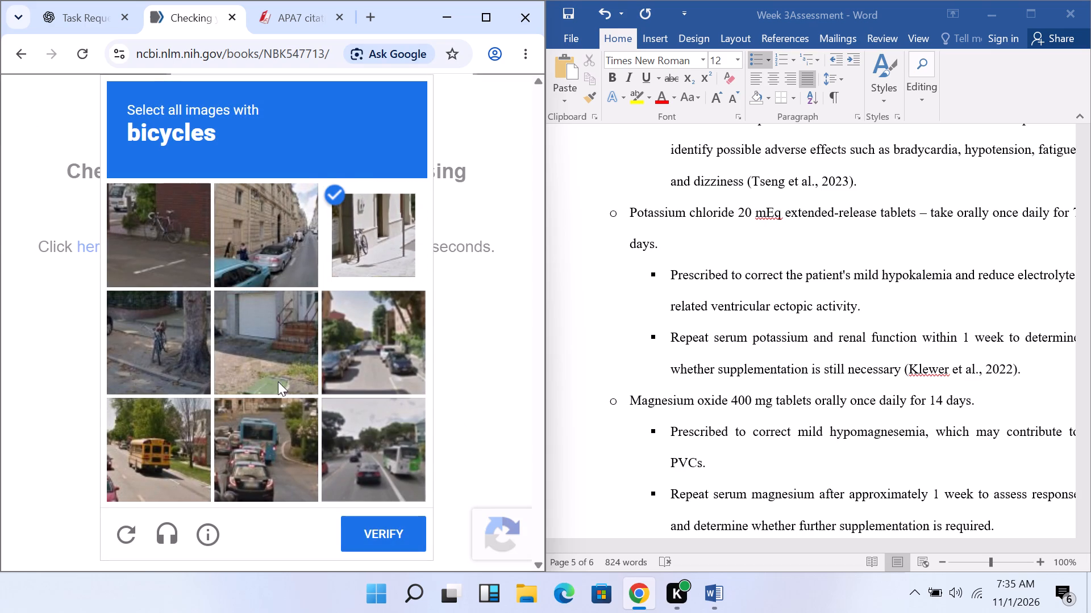
pyautogui.click(180, 246)
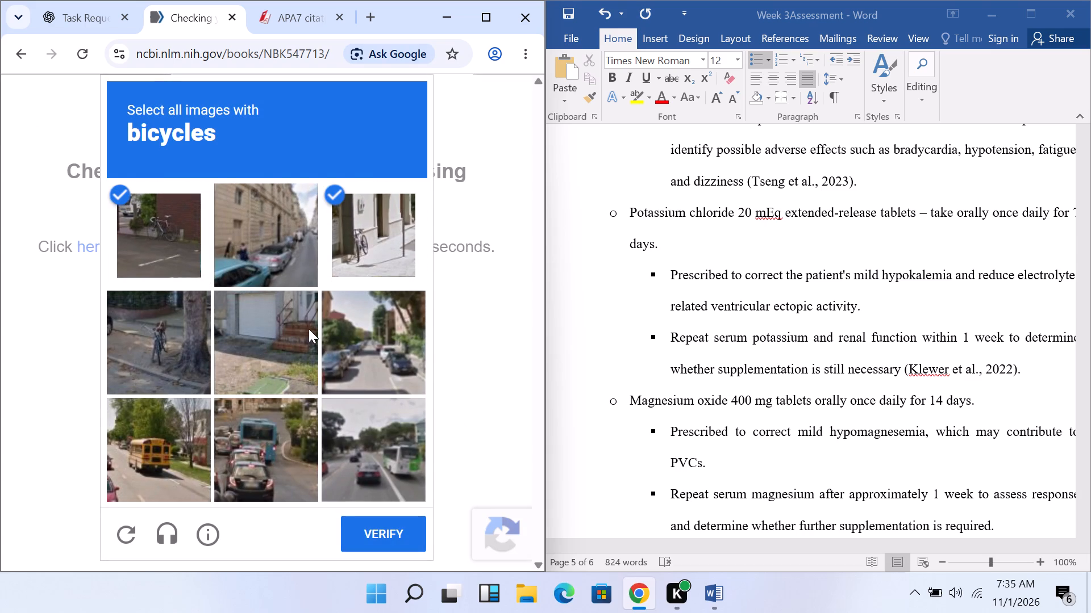
pyautogui.click(155, 344)
pyautogui.click(378, 521)
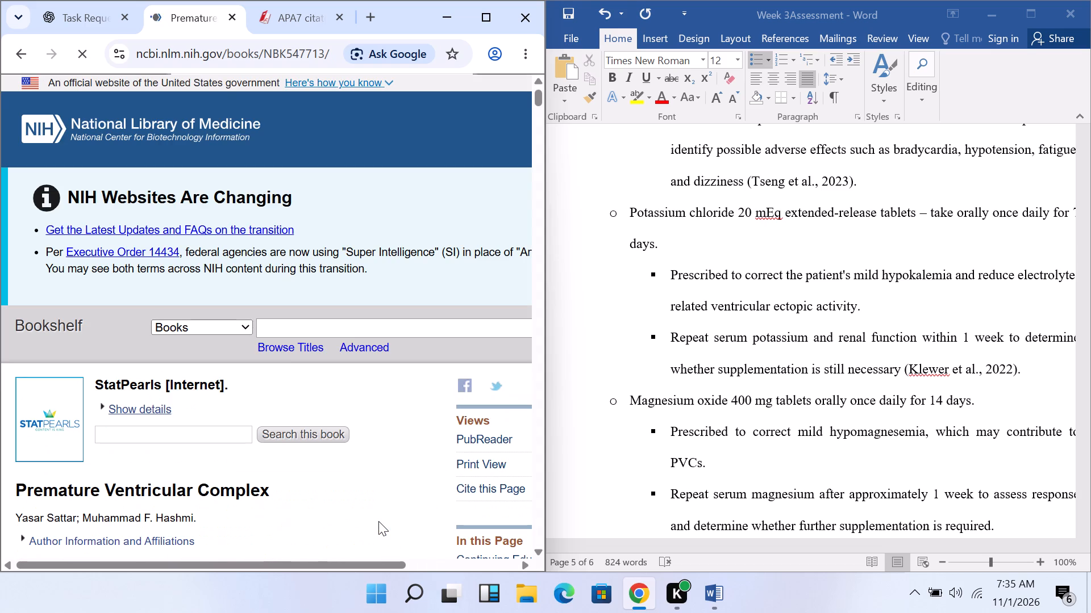
# Search the StatPearls article for "potass" and "magne", examining the passages on potassium and magnesium in relation to PVCs.
pyautogui.hotkey('ctrl', 'f')
pyautogui.write('potass')
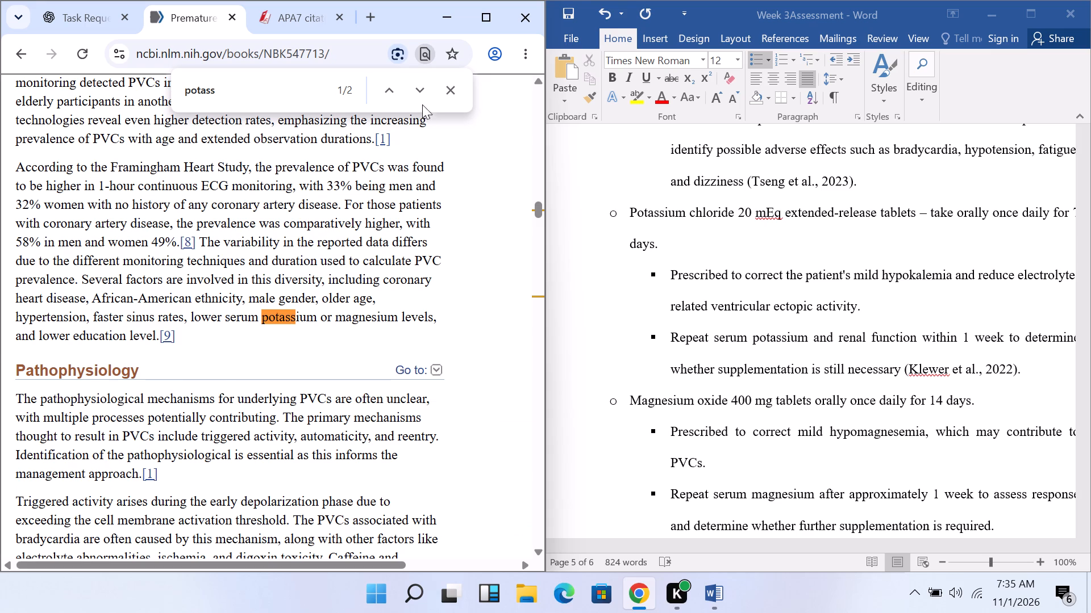
pyautogui.click(422, 90)
pyautogui.click(422, 90)
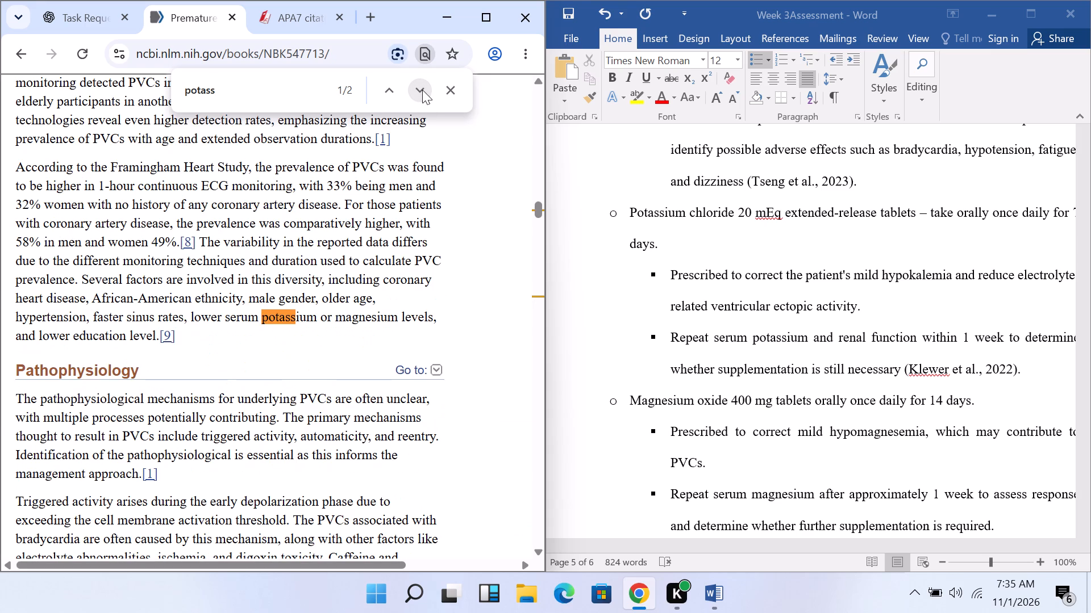
pyautogui.click(448, 91)
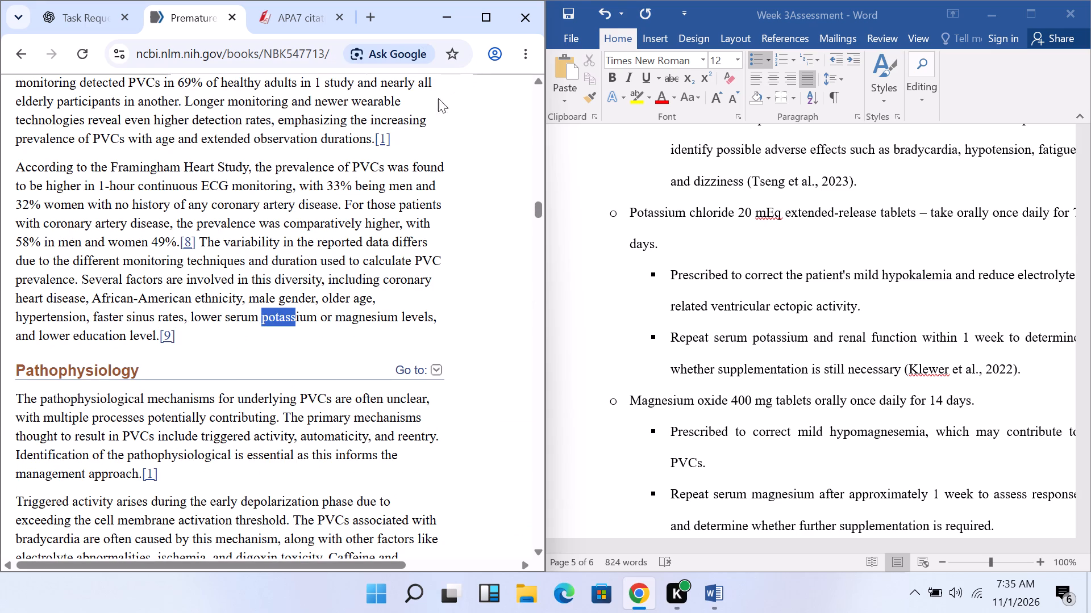
pyautogui.hotkey('ctrl', 'f')
pyautogui.write('magne')
pyautogui.click(420, 91)
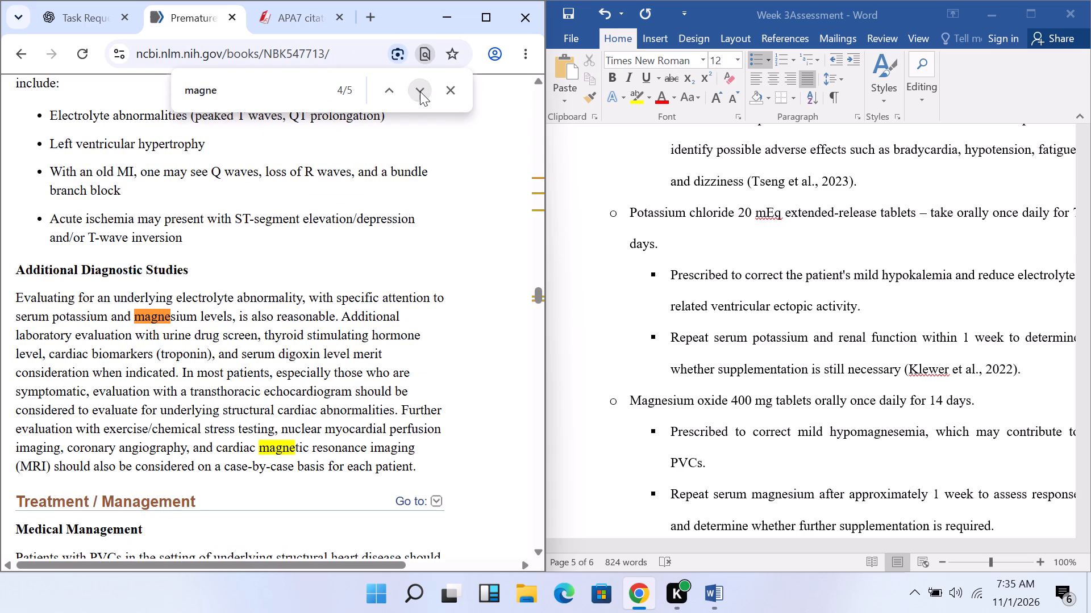
pyautogui.doubleClick(420, 91)
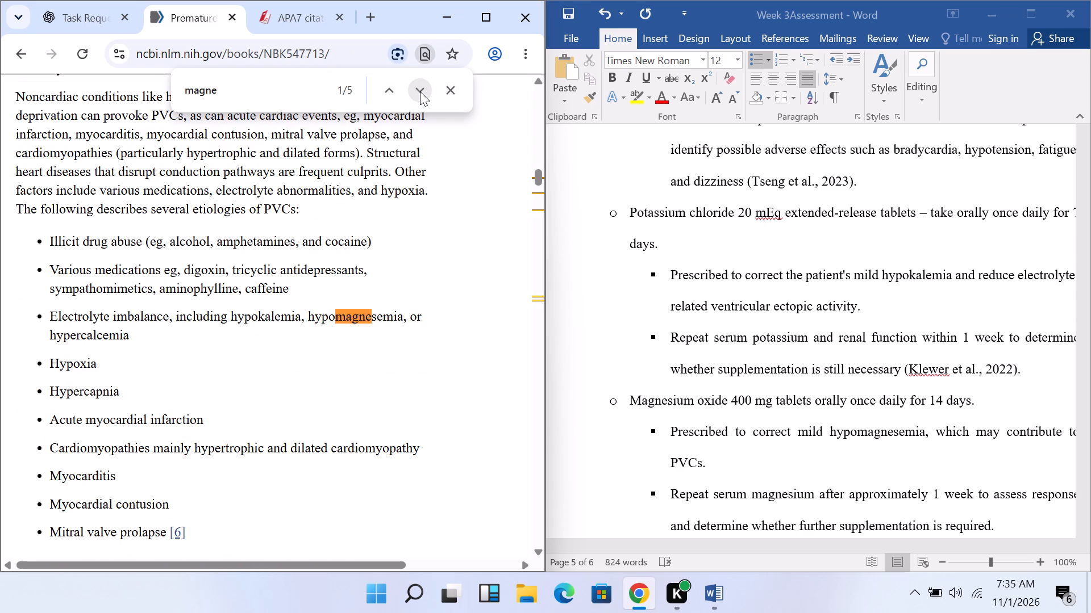
pyautogui.click(420, 91)
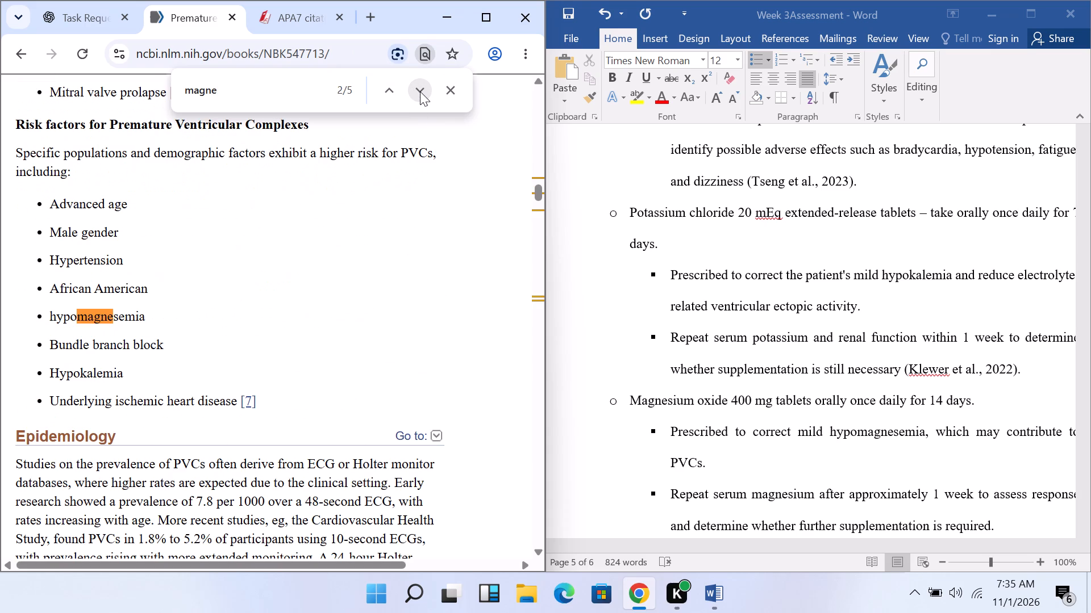
pyautogui.click(420, 91)
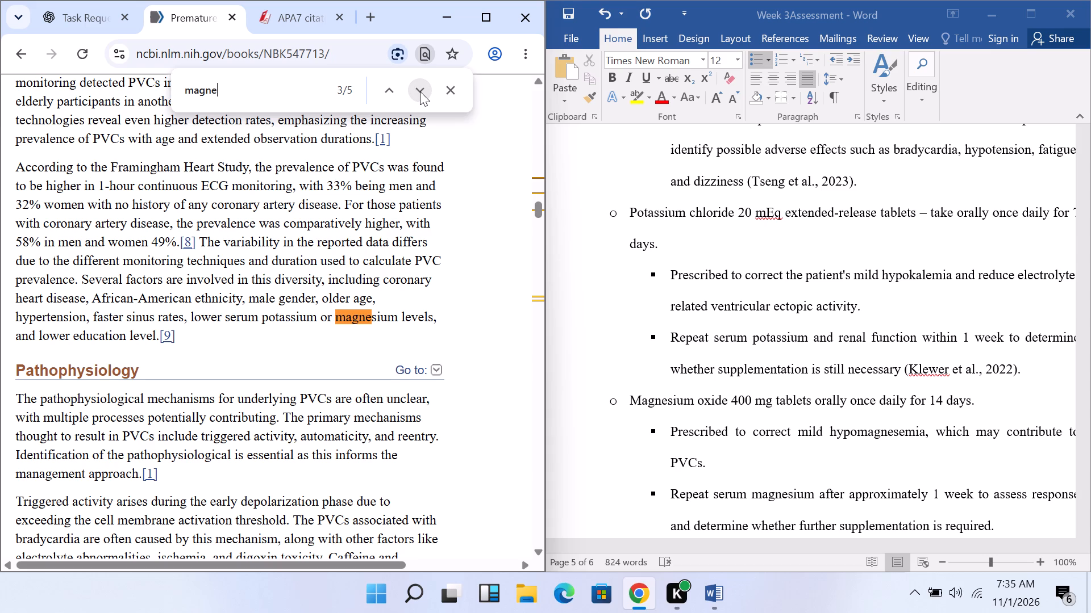
# Copy the StatPearls article's URL and look it up in Citefast as an APA 7 webpage citation.
pyautogui.click(452, 87)
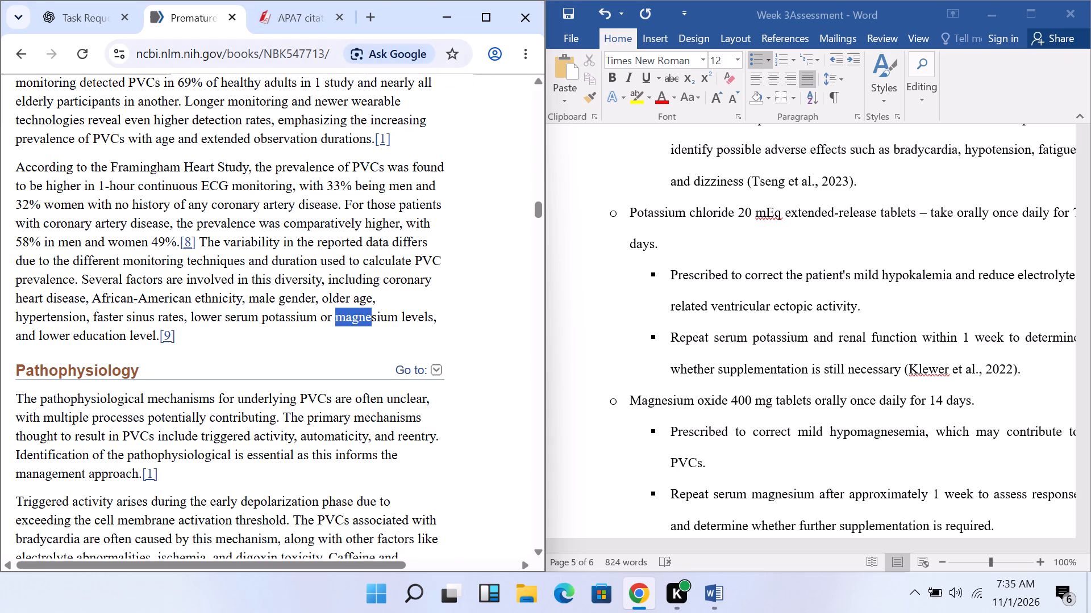
pyautogui.scroll(9, 197, 174)
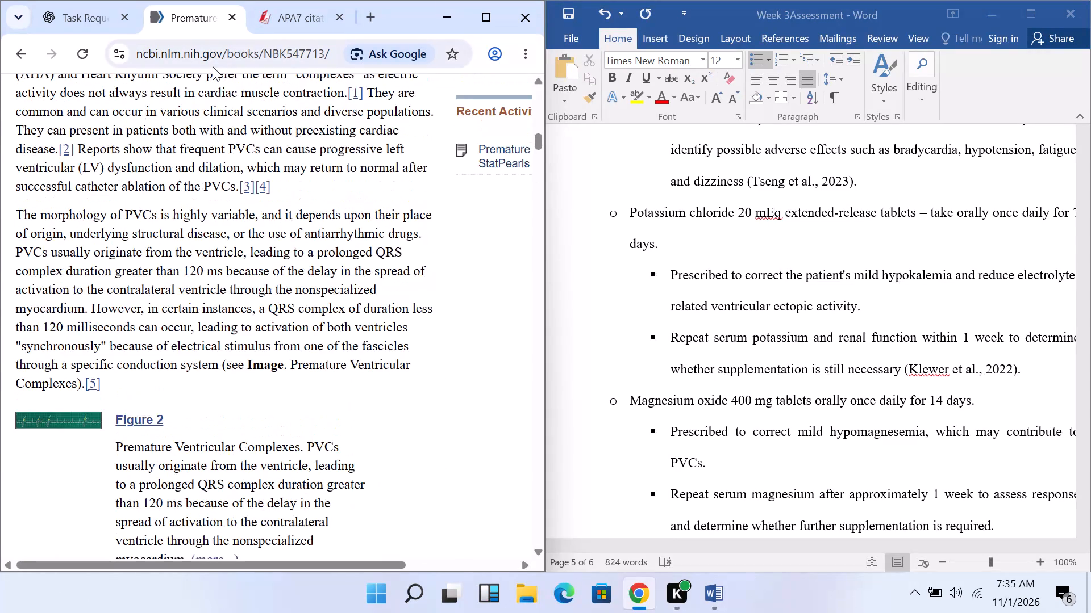
pyautogui.scroll(5, 213, 66)
pyautogui.scroll(12, 280, 242)
pyautogui.scroll(-1, 280, 242)
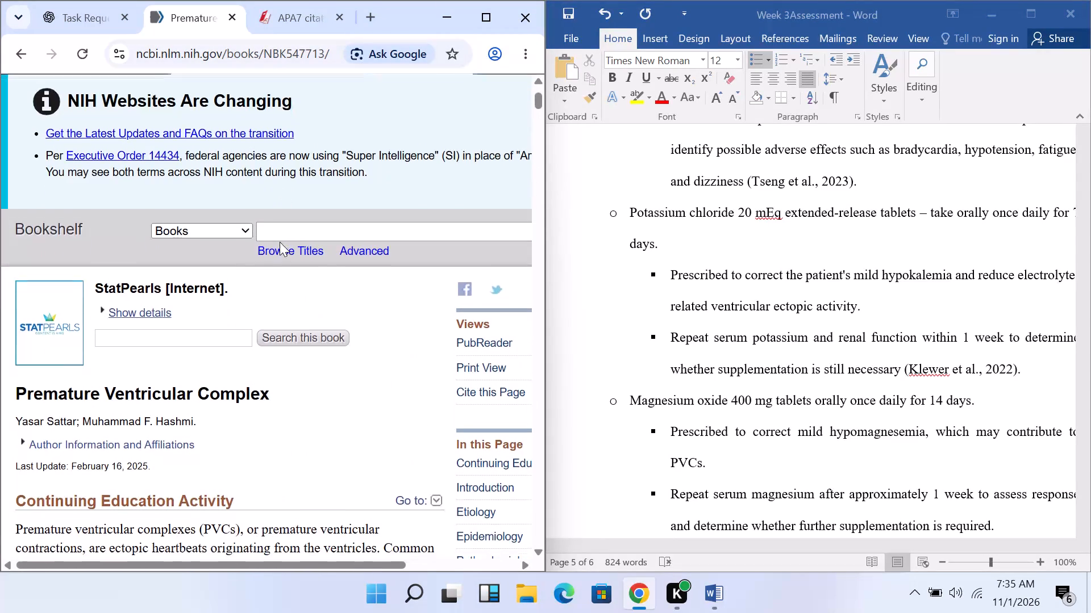
pyautogui.scroll(-1, 280, 242)
pyautogui.click(263, 52)
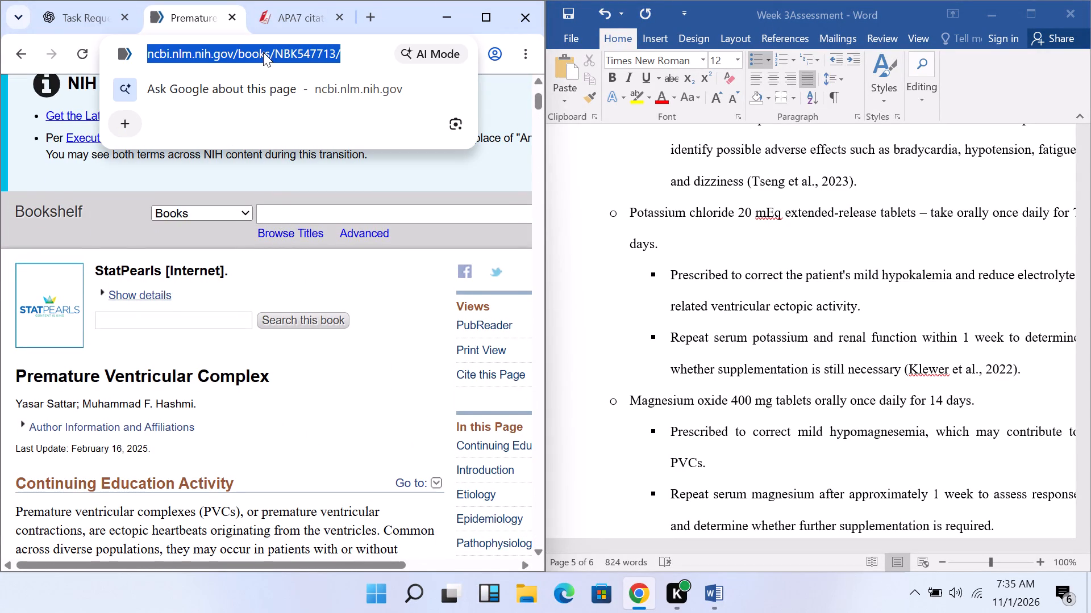
pyautogui.hotkey('ctrl', 'c')
pyautogui.click(287, 32)
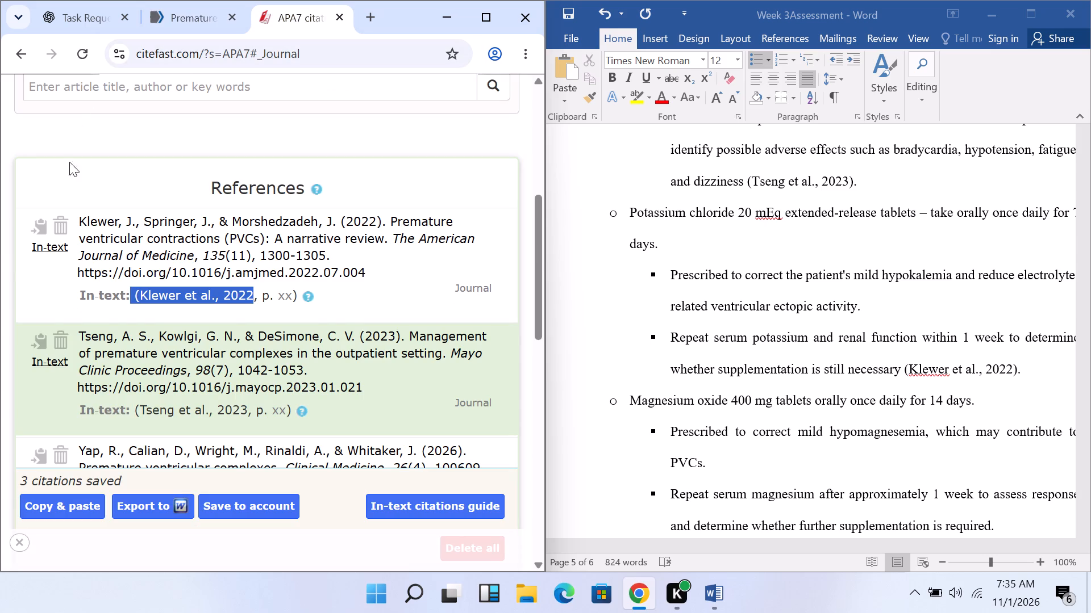
pyautogui.scroll(2, 164, 160)
pyautogui.click(176, 147)
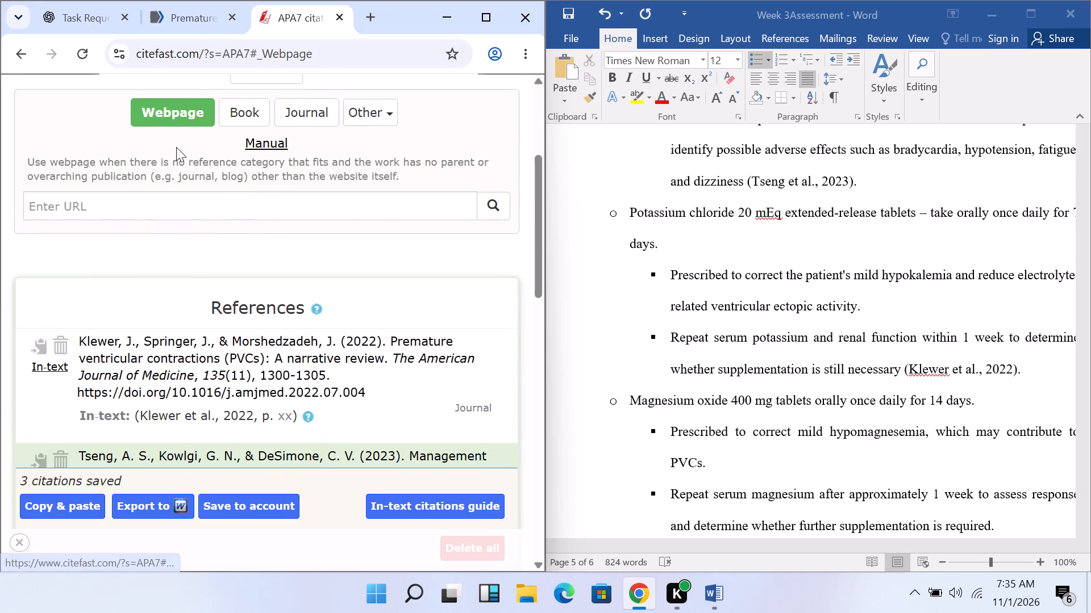
pyautogui.click(101, 207)
pyautogui.hotkey('ctrl', 'v')
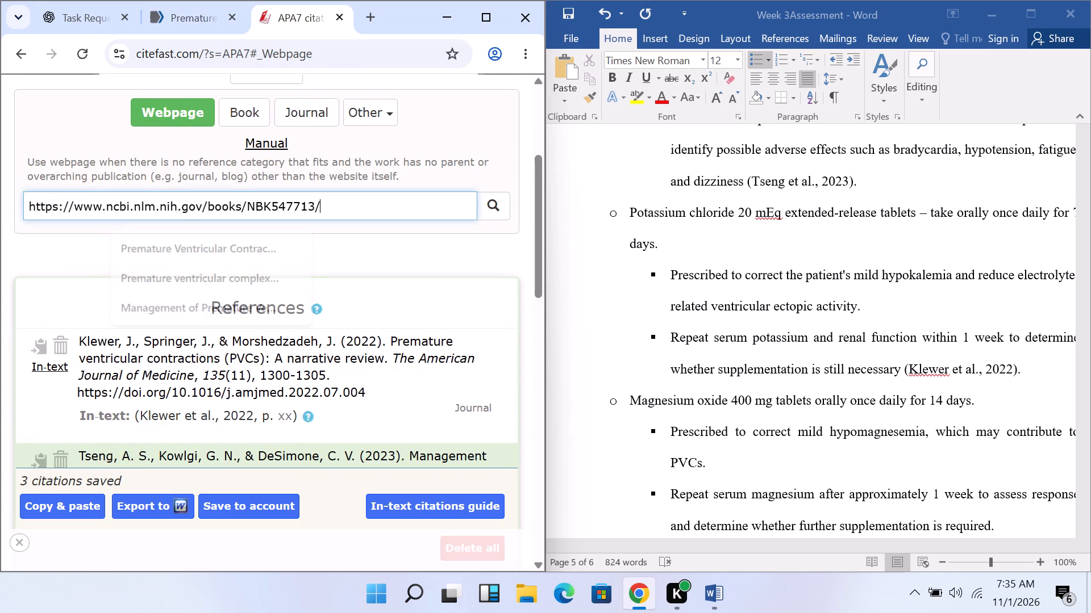
pyautogui.press('Return')
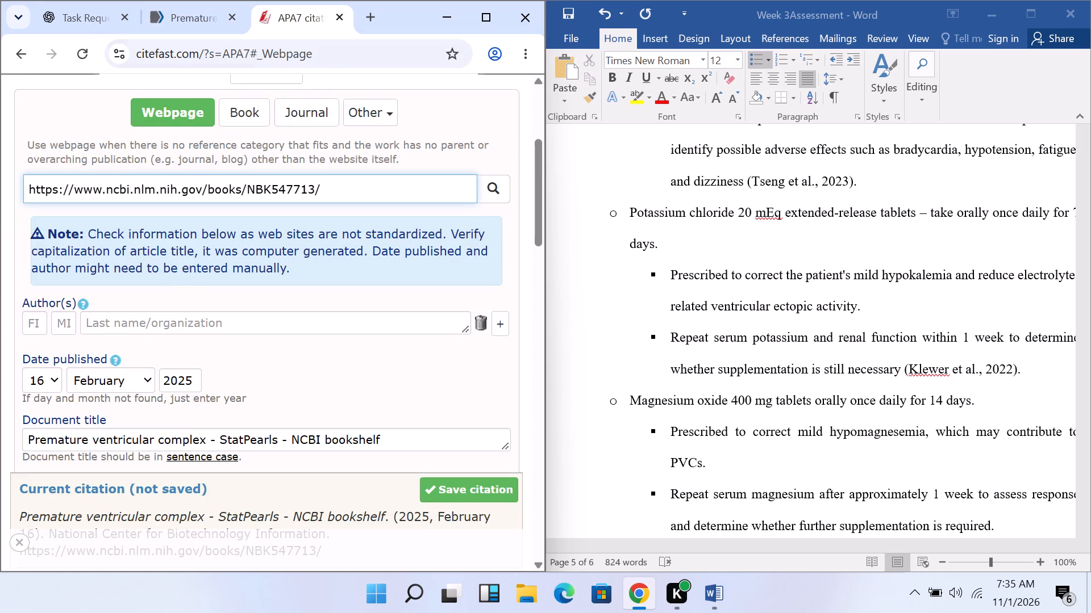
# Copy the first author's name from the StatPearls article into the Citefast author field and save the citation.
pyautogui.click(199, 21)
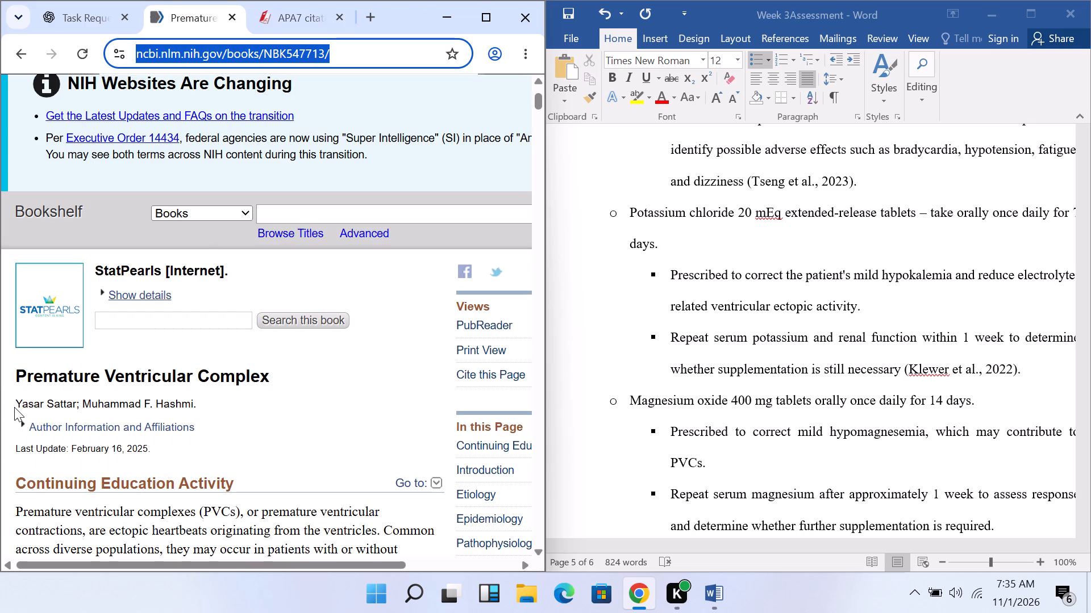
pyautogui.moveTo(14, 406); pyautogui.dragTo(60, 410)
pyautogui.click(24, 404)
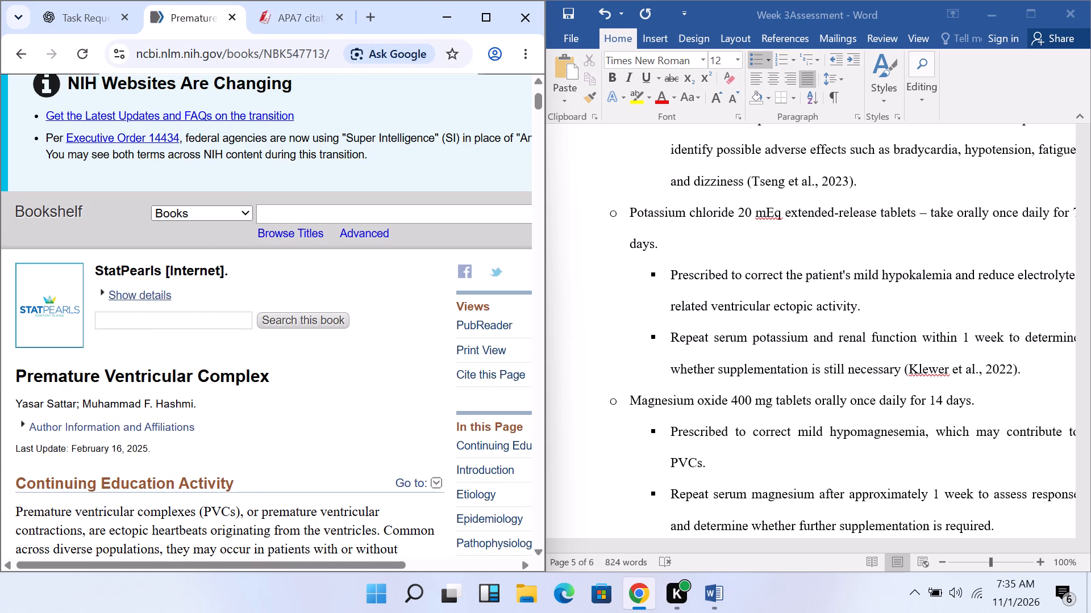
pyautogui.moveTo(18, 404); pyautogui.dragTo(74, 397)
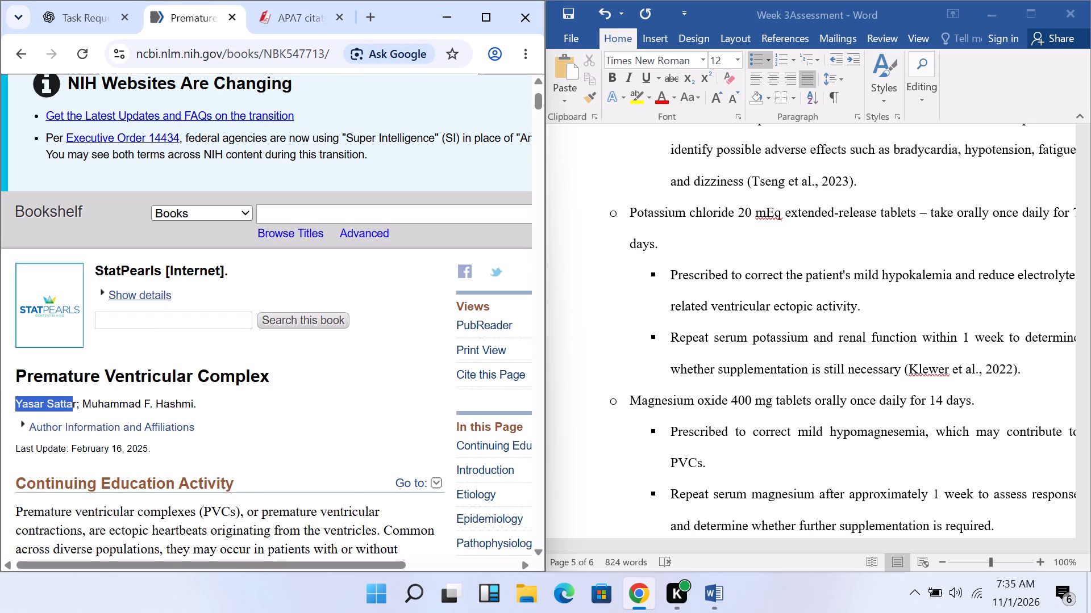
pyautogui.moveTo(74, 397); pyautogui.dragTo(75, 397)
pyautogui.hotkey('ctrl', 'c')
pyautogui.click(280, 11)
pyautogui.click(164, 330)
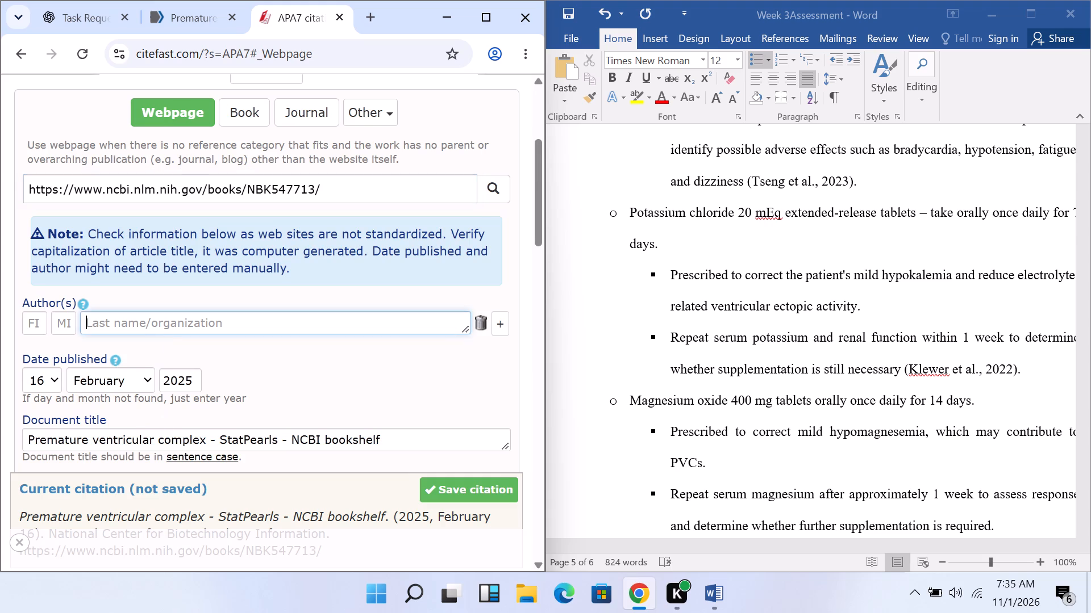
pyautogui.hotkey('ctrl', 'v')
pyautogui.click(460, 487)
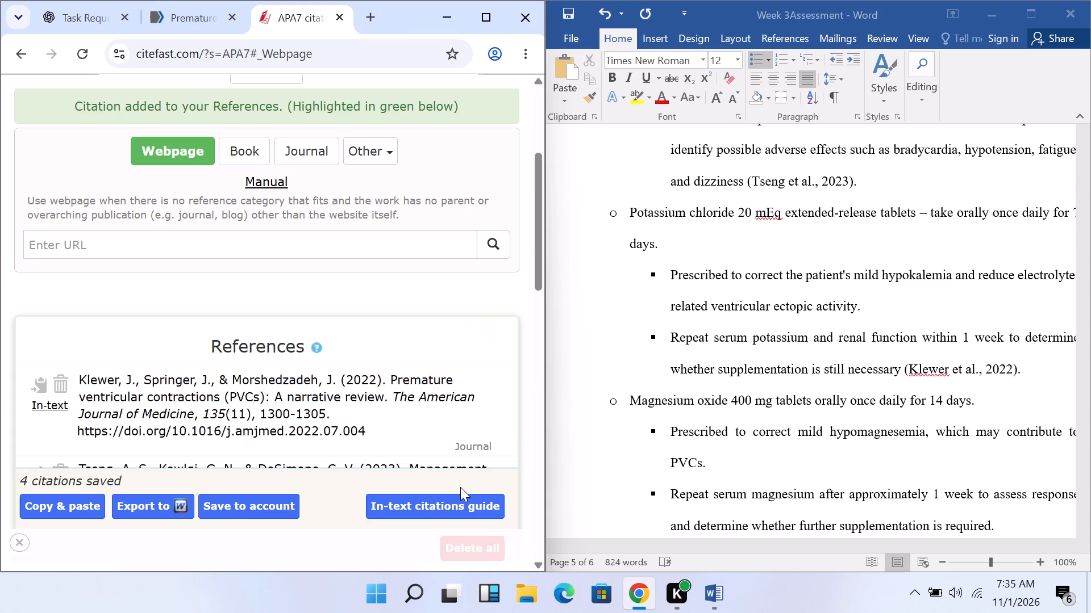
# Insert the StatPearls reference's 2025 in-text citation after "increased PVC burden" in the 24-48-Hour Holter Monitoring expected finding in Word.
pyautogui.scroll(-3, 310, 373)
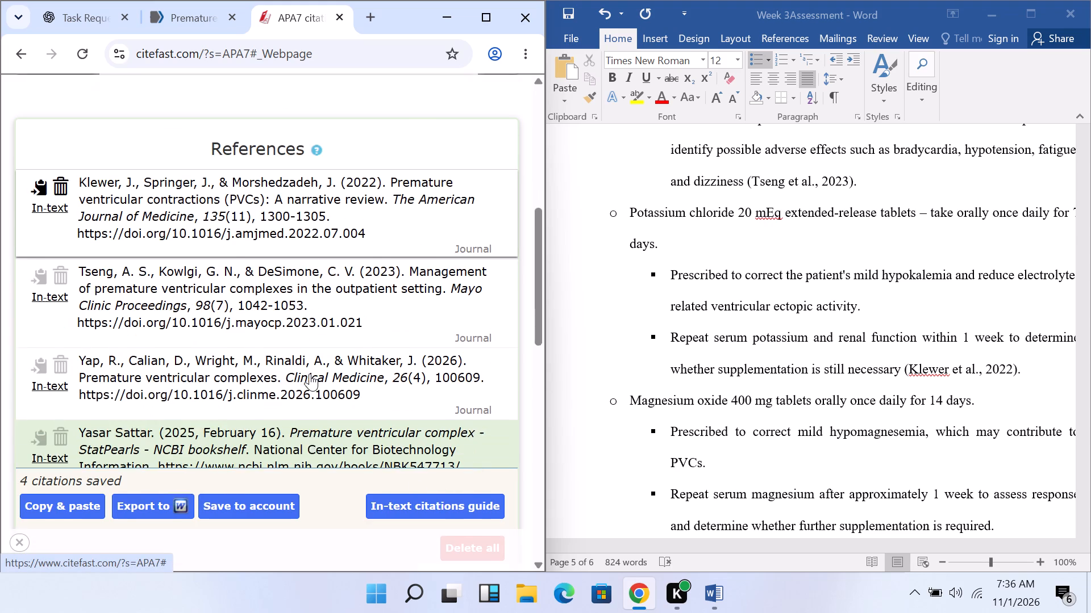
pyautogui.scroll(-2, 310, 373)
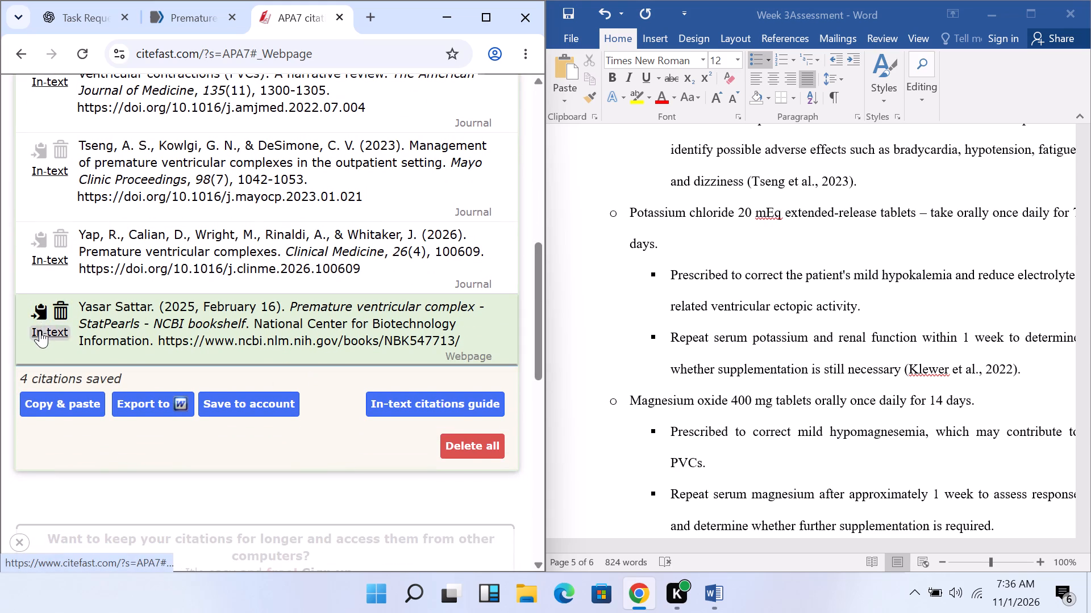
pyautogui.click(40, 330)
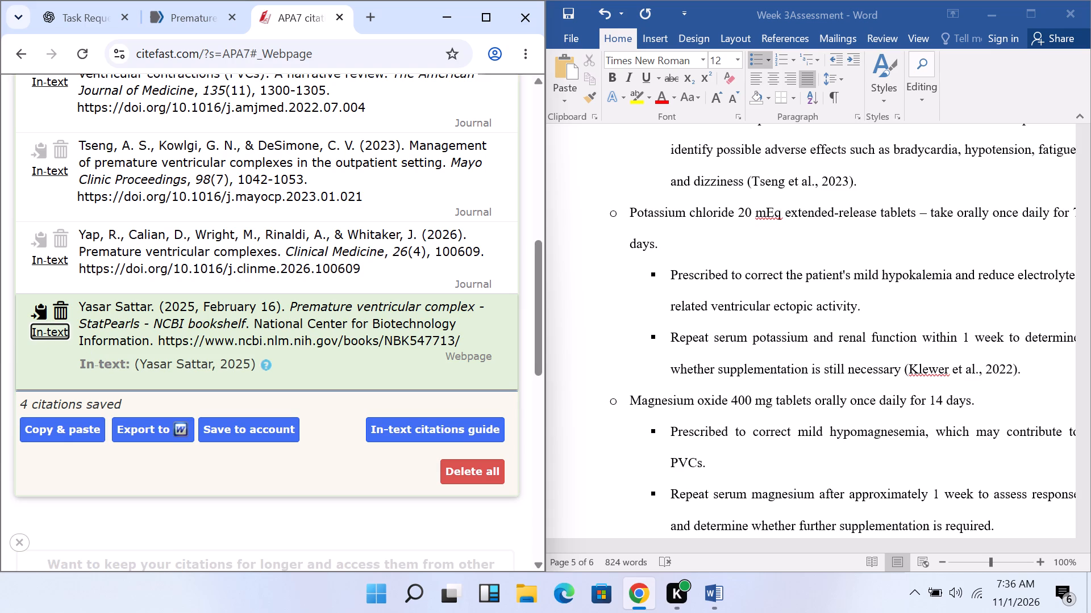
pyautogui.moveTo(130, 362); pyautogui.dragTo(220, 372)
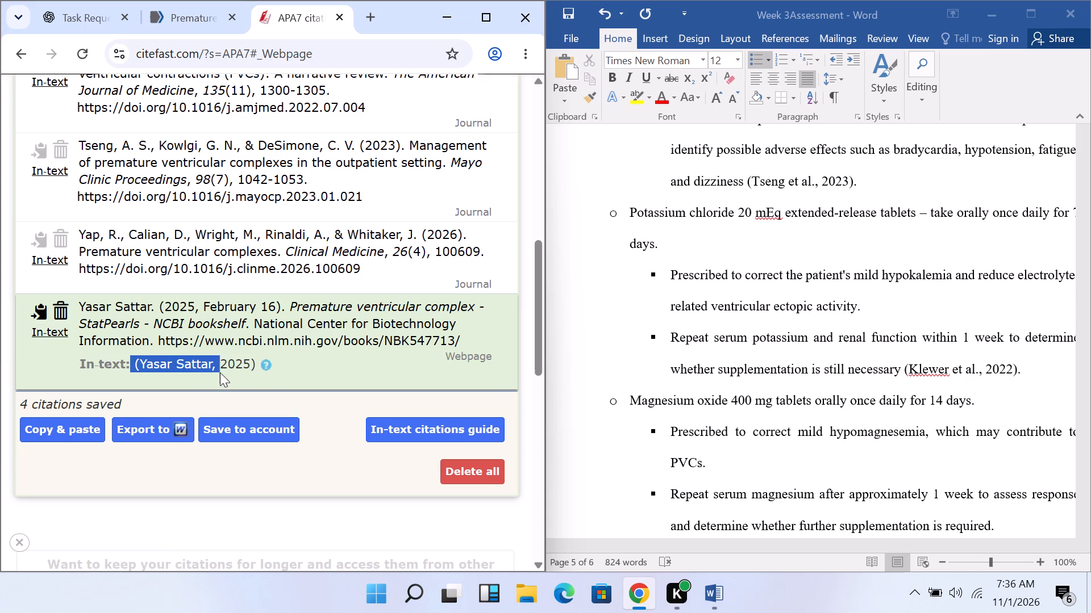
pyautogui.moveTo(220, 372); pyautogui.dragTo(253, 372)
pyautogui.hotkey('ctrl', 'c')
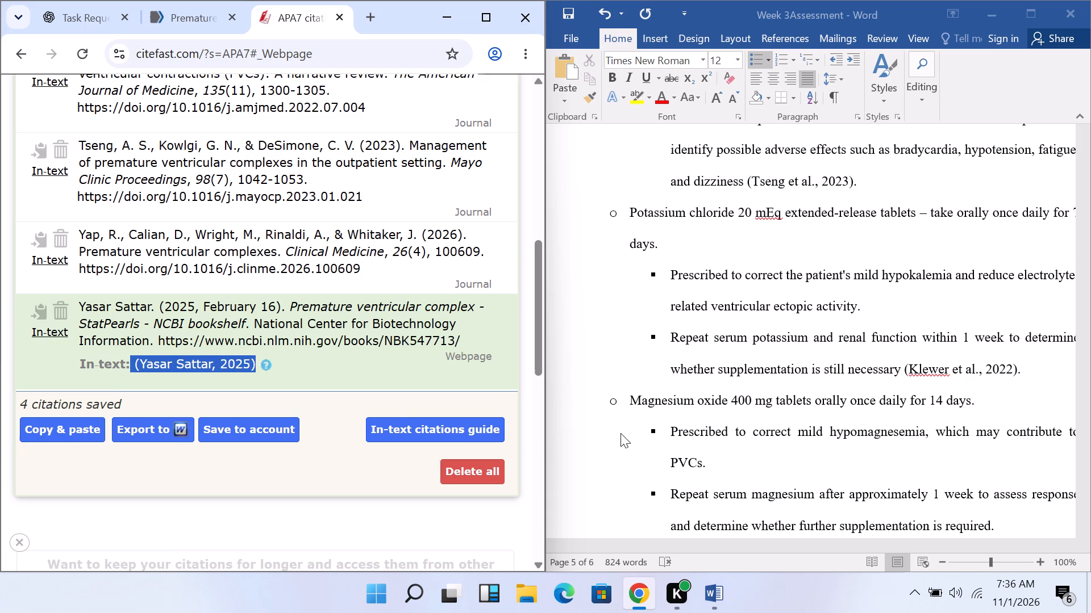
pyautogui.click(774, 312)
pyautogui.scroll(3, 807, 243)
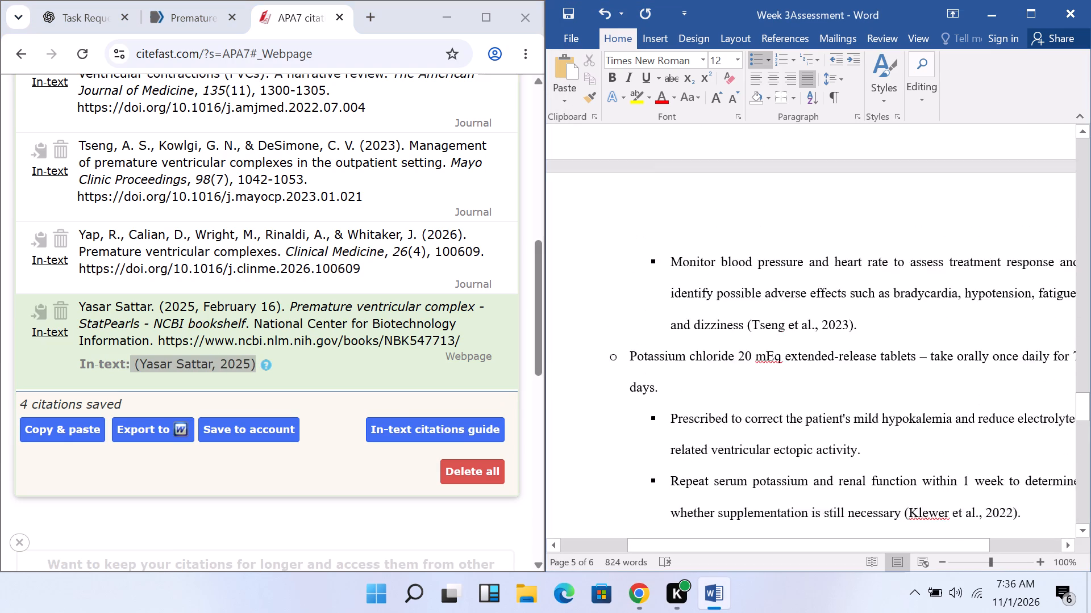
pyautogui.scroll(10, 807, 243)
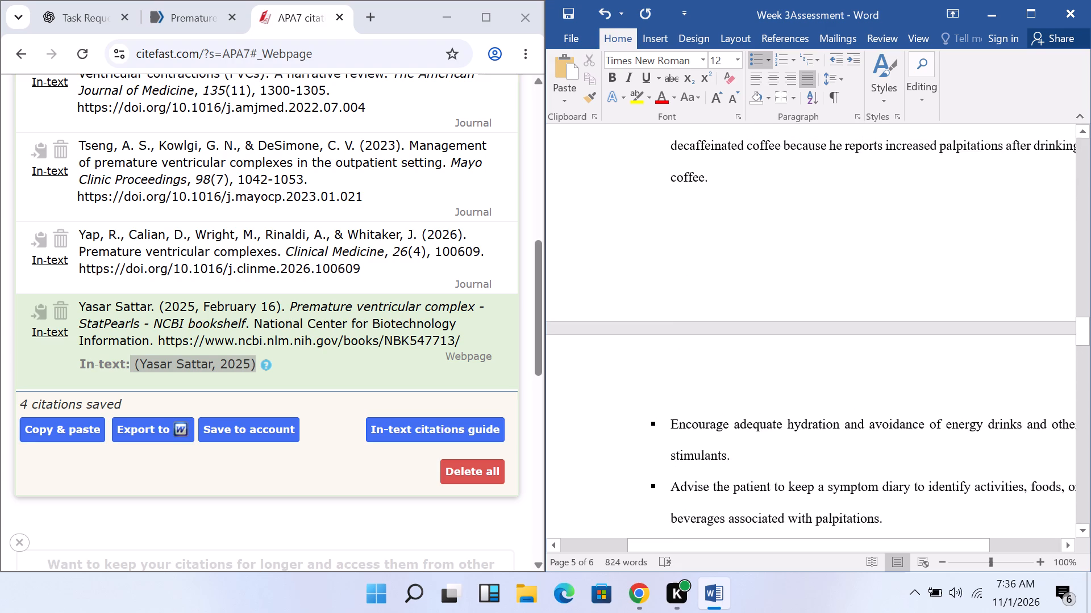
pyautogui.scroll(5, 807, 243)
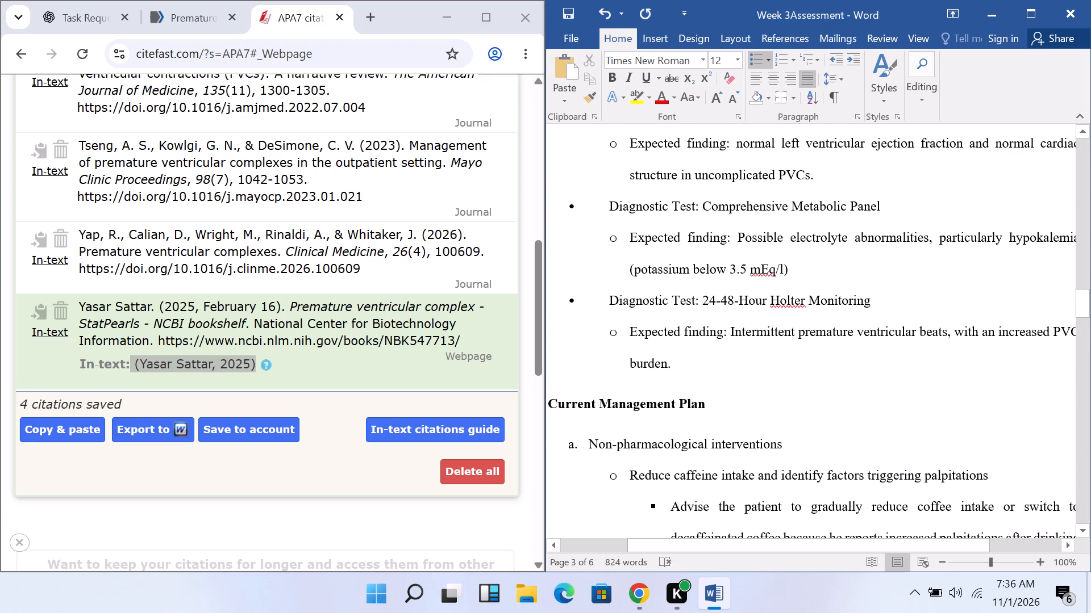
pyautogui.click(667, 364)
pyautogui.press('Menu')
pyautogui.click(759, 152)
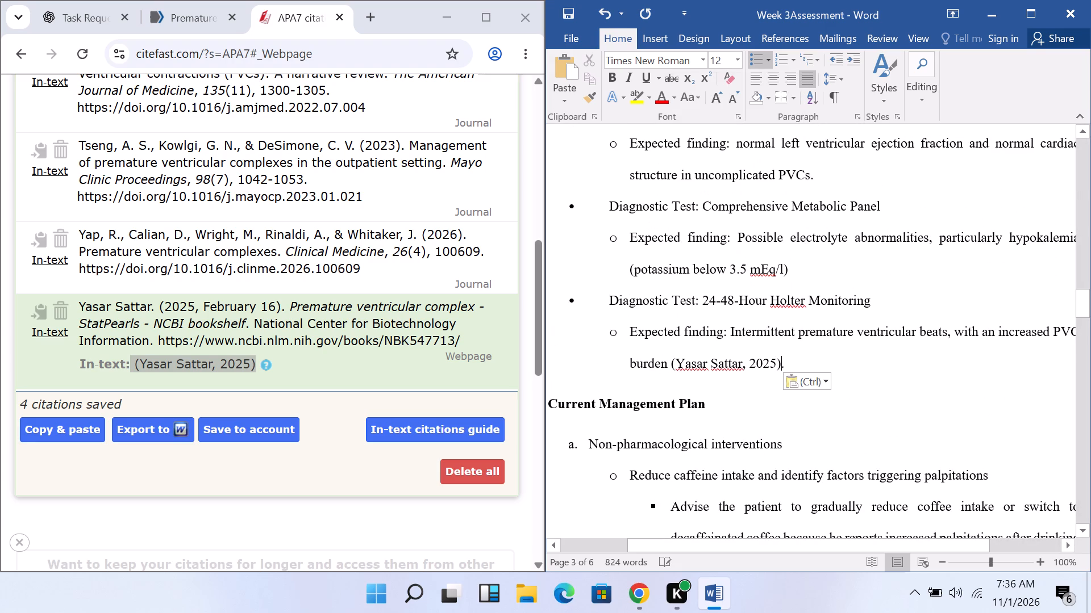
# Insert the same StatPearls in-text citation after "Encourage adequate hydration and regular sleep" in the non-pharmacological interventions.
pyautogui.scroll(-5, 748, 393)
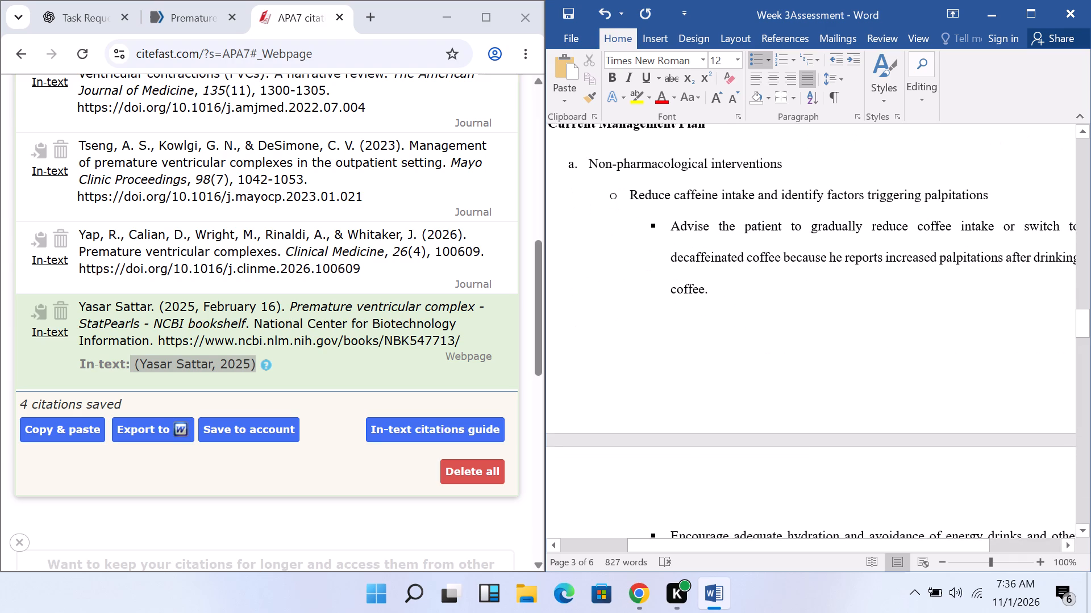
pyautogui.scroll(-3, 748, 393)
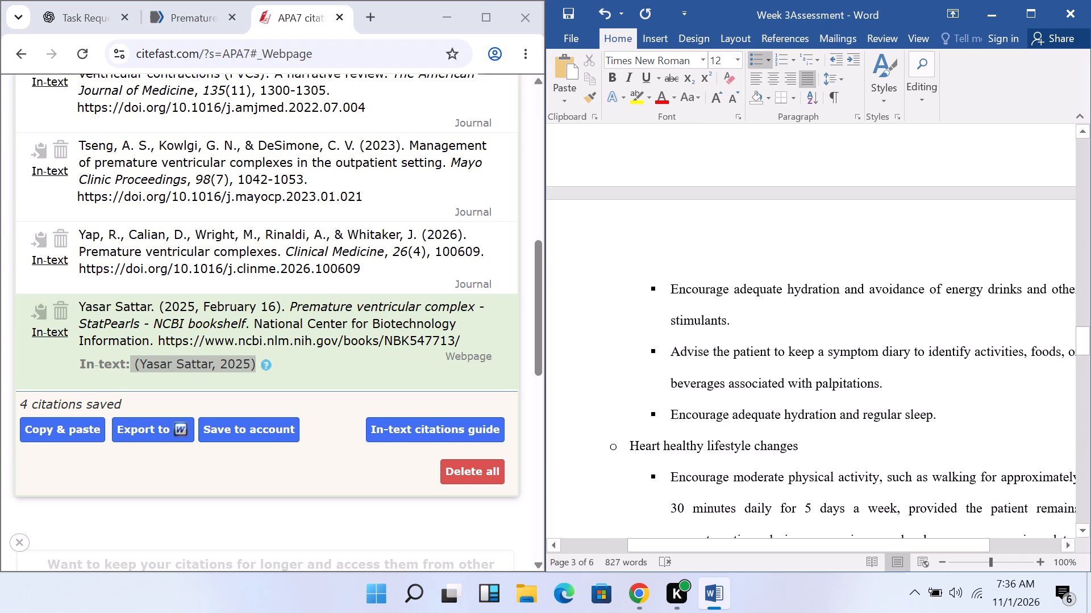
pyautogui.click(932, 413)
pyautogui.press('Menu')
pyautogui.click(1013, 193)
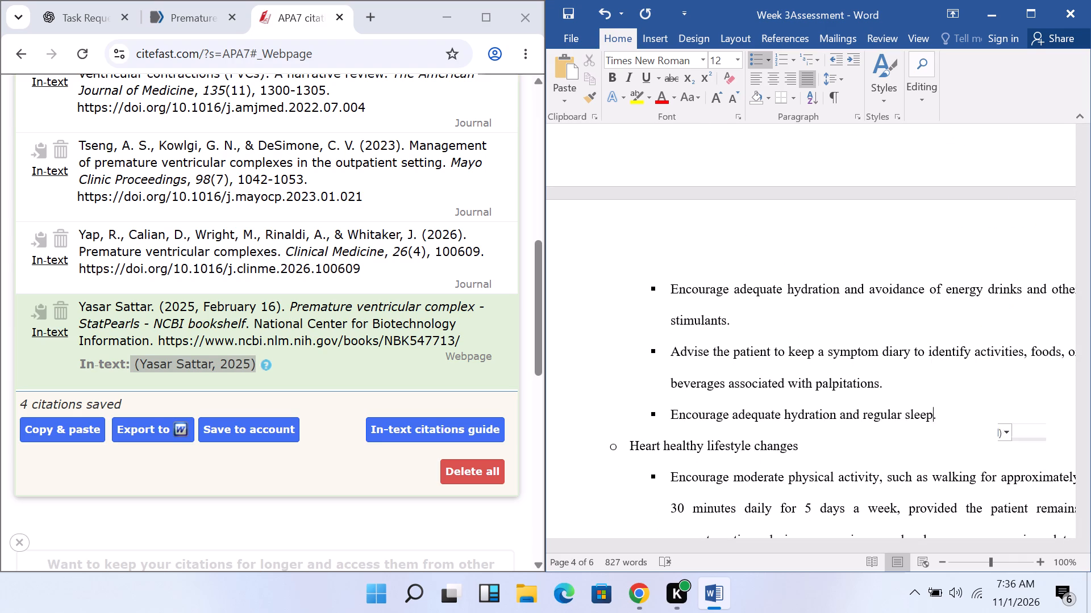
# Insert the in-text citation "(Yap et al., 2026)" from Citefast after "Avoid consumption of alcohol to improve cardiovascular health".
pyautogui.scroll(-4, 736, 427)
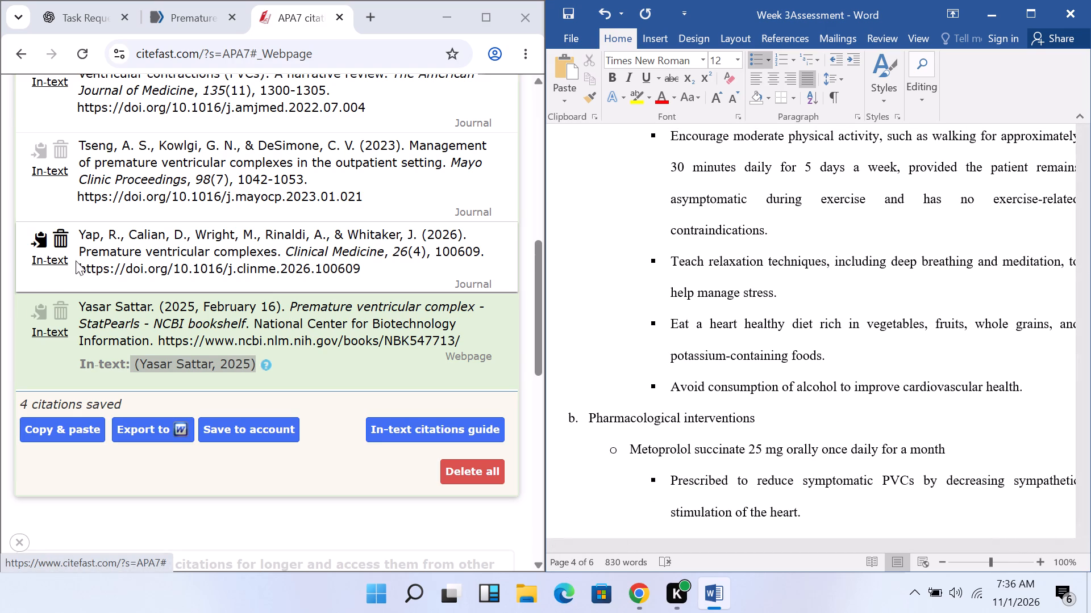
pyautogui.click(48, 261)
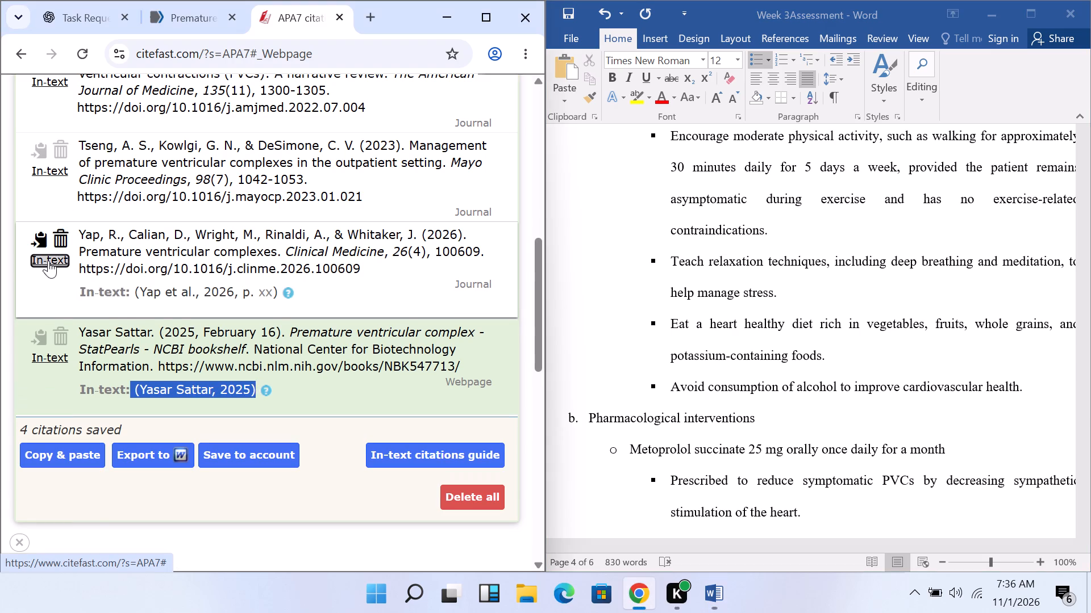
pyautogui.moveTo(131, 291); pyautogui.dragTo(184, 288)
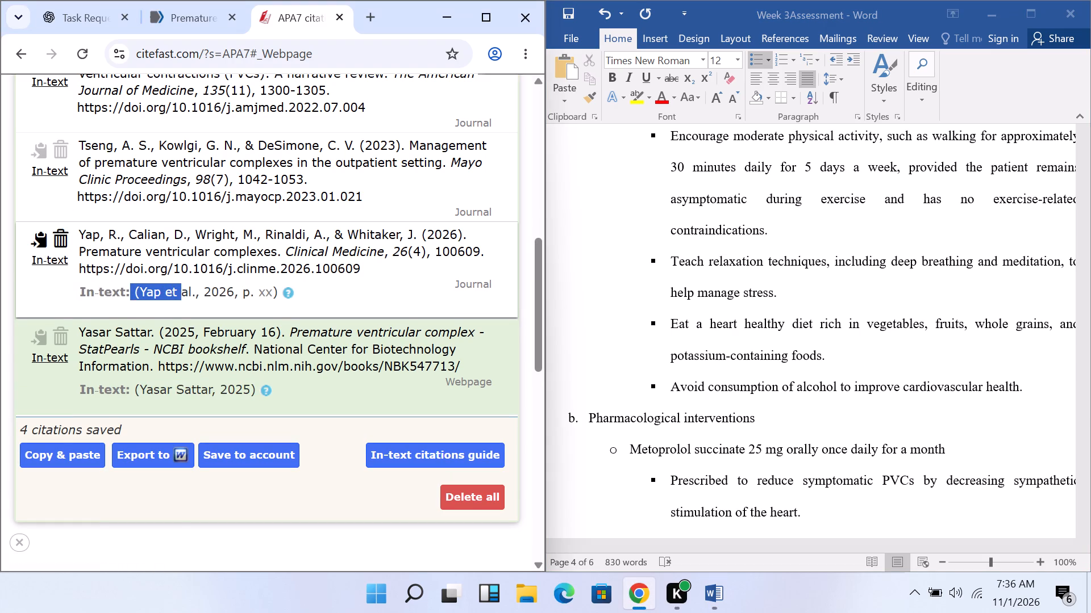
pyautogui.moveTo(184, 288); pyautogui.dragTo(233, 291)
pyautogui.hotkey('ctrl', 'c')
pyautogui.click(1013, 370)
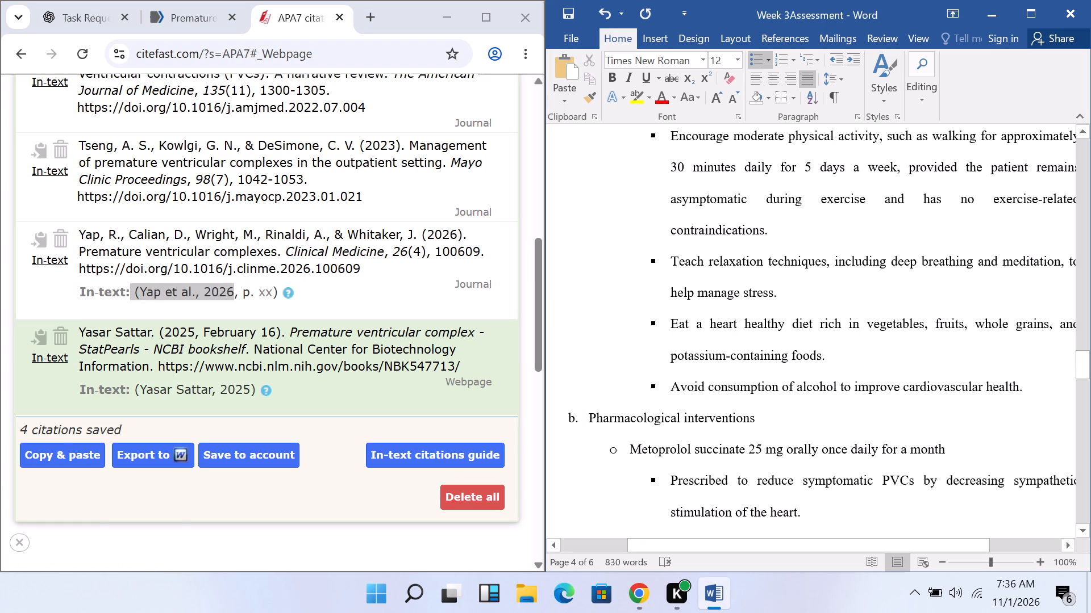
pyautogui.click(1019, 383)
pyautogui.press('Menu')
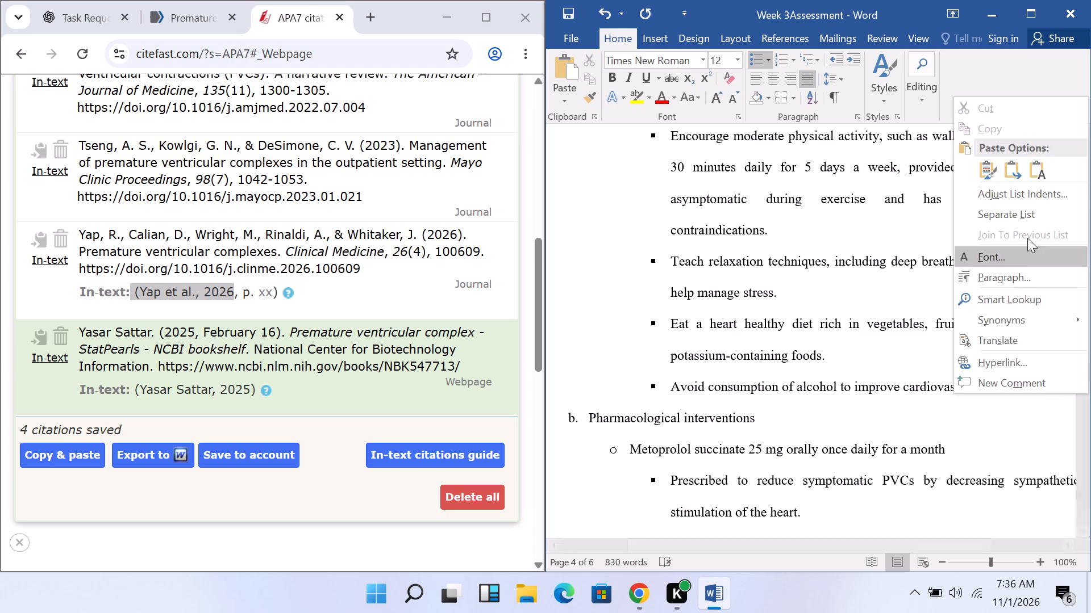
pyautogui.click(1033, 172)
pyautogui.hotkey('shift', ')')
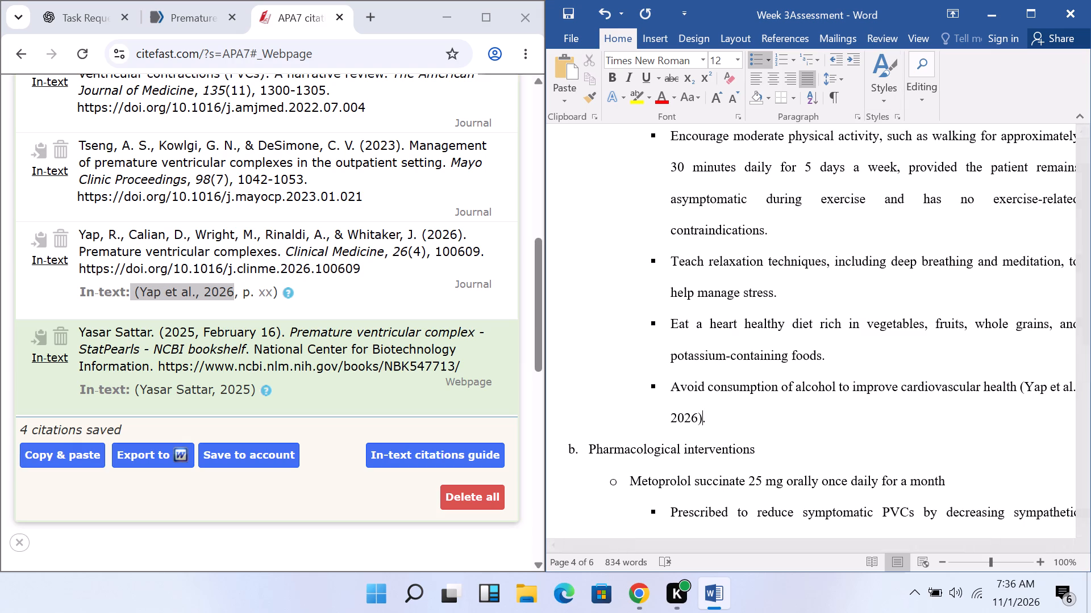
pyautogui.scroll(-2, 801, 406)
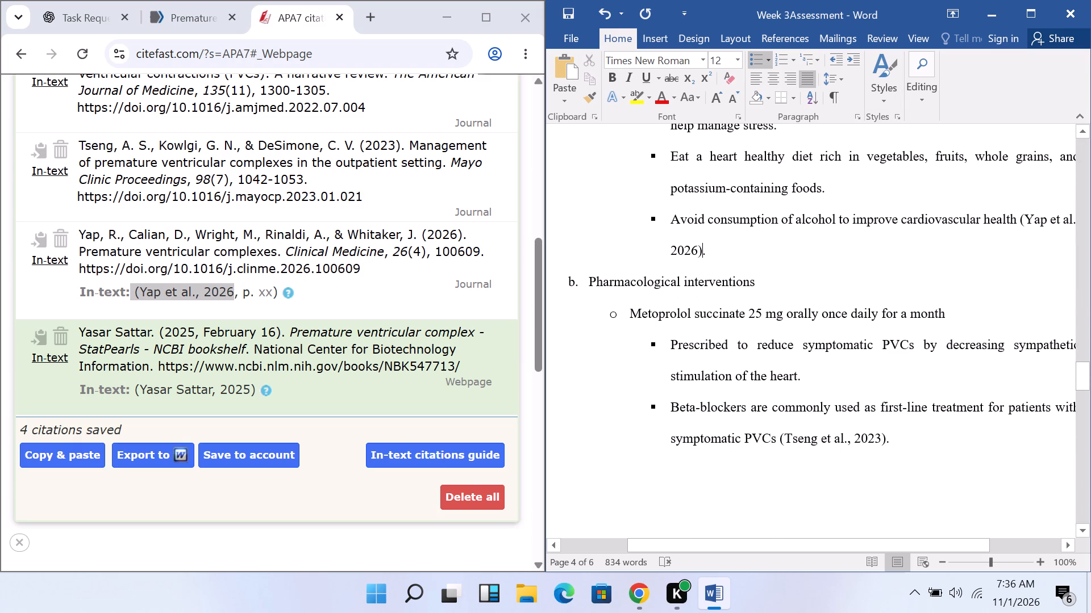
# Search the StatPearls Premature Ventricular Complex page in the browser for "metoprolol".
pyautogui.click(199, 7)
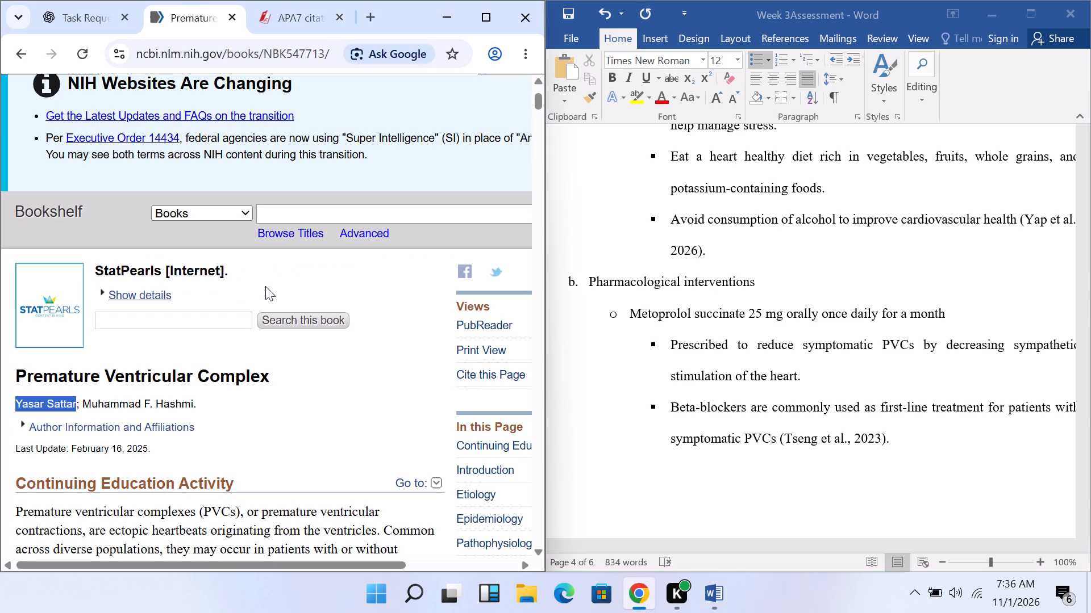
pyautogui.click(359, 397)
pyautogui.hotkey('ctrl', 'f')
pyautogui.write('metop')
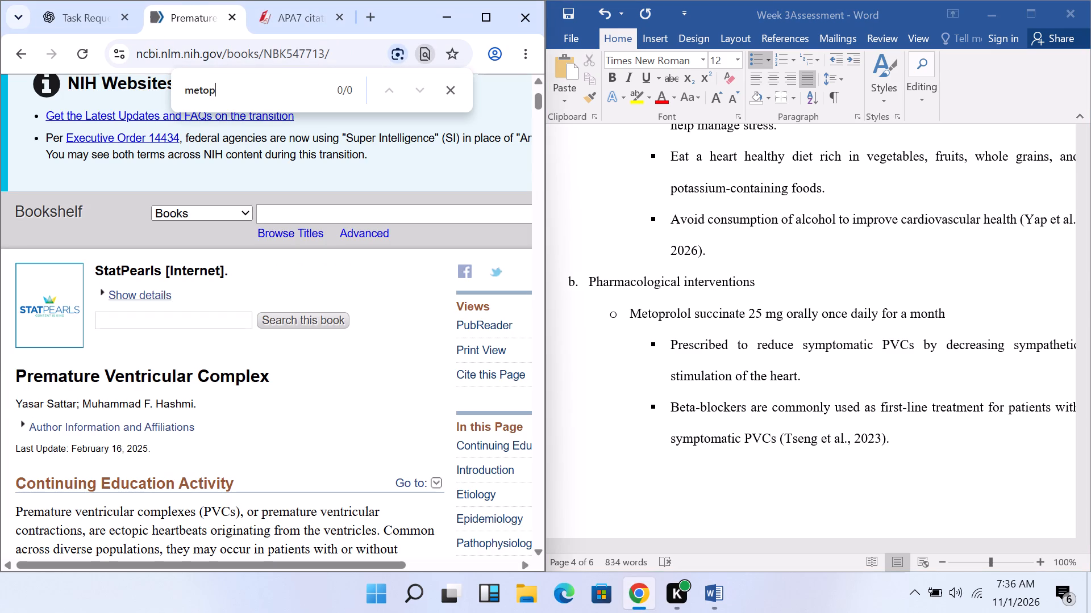
pyautogui.write('rolo')
# Open the American Journal of Medicine narrative review on PVCs from the Google results and search it for "metoprolol".
pyautogui.click(19, 51)
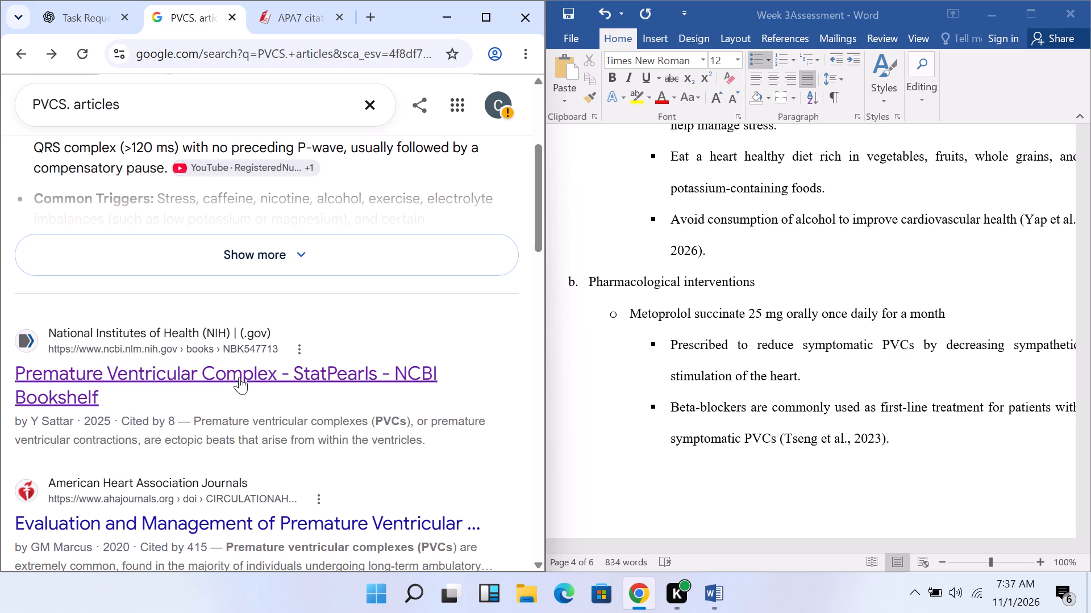
pyautogui.scroll(-4, 289, 485)
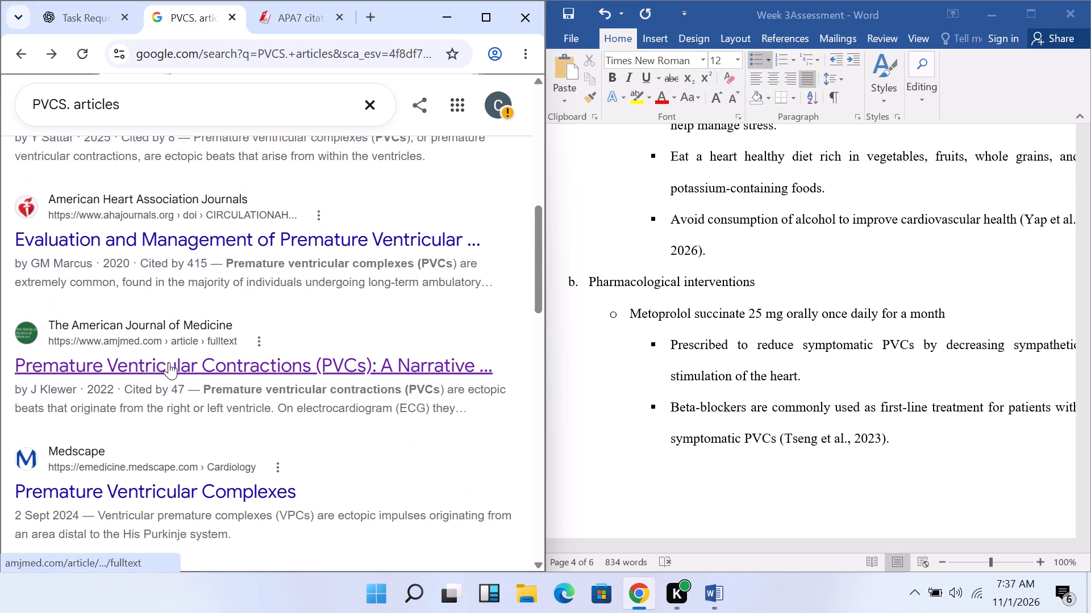
pyautogui.click(169, 362)
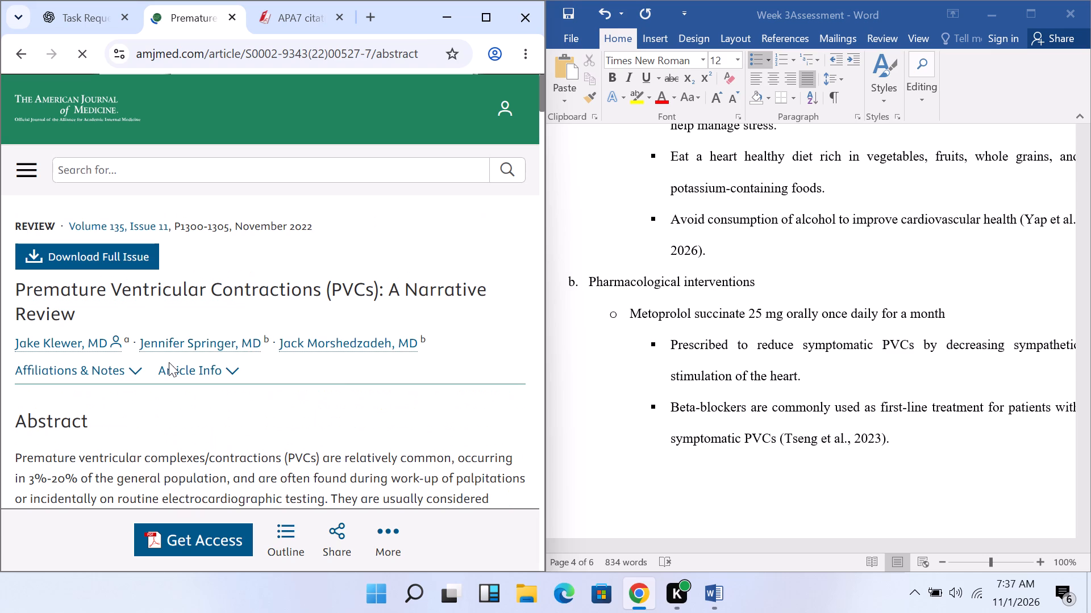
pyautogui.hotkey('ctrl', 'f')
pyautogui.write('metoprolol')
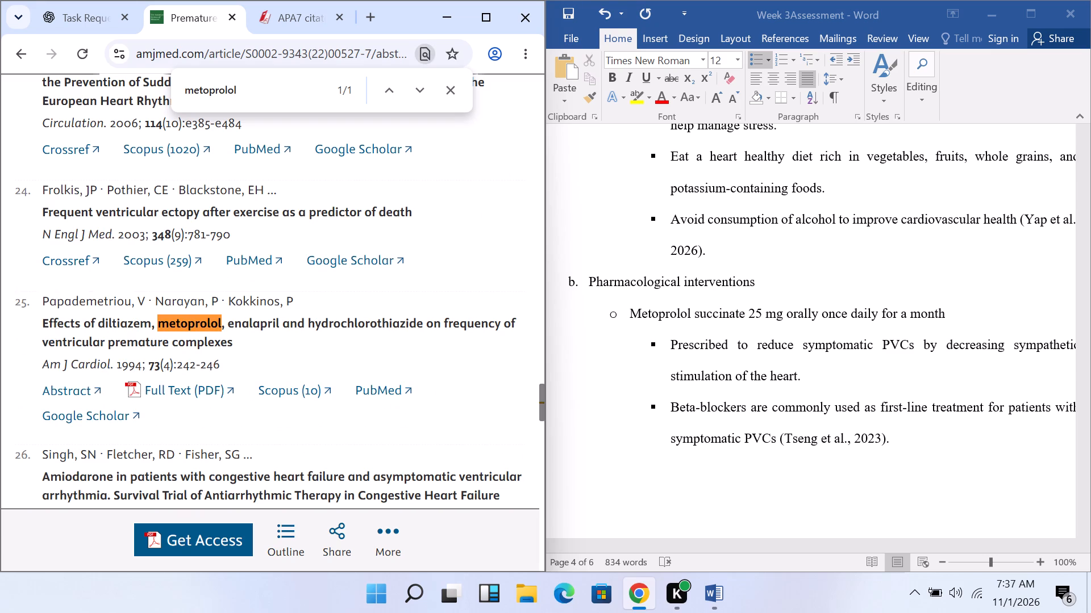
# Open the 2026 ScienceDirect article "Premature ventricular complexes" from the Google results, search it for "metoprolol", and return to the results.
pyautogui.click(19, 53)
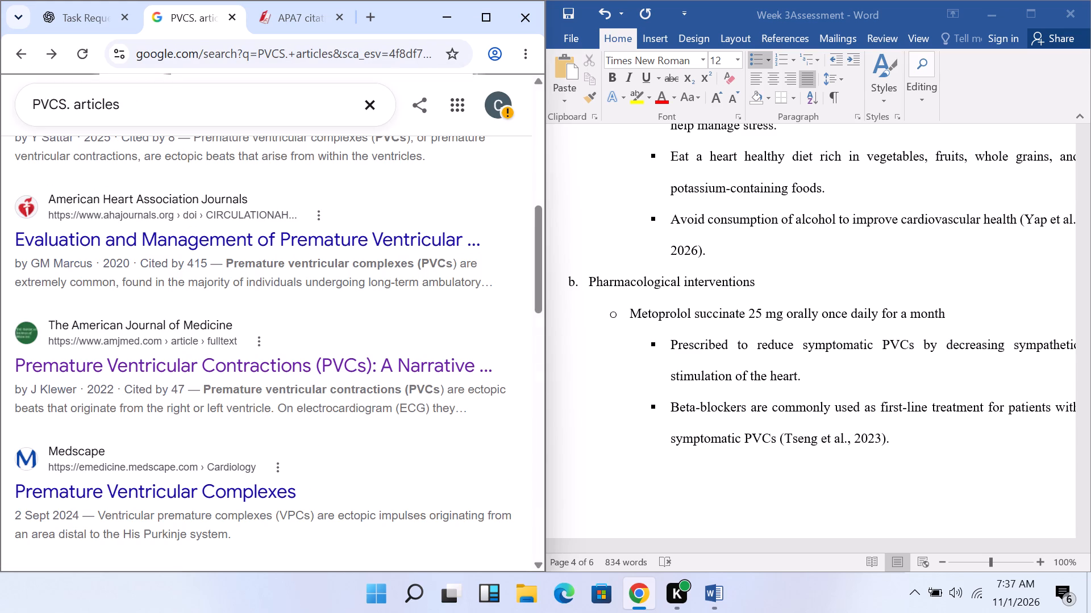
pyautogui.scroll(-3, 315, 405)
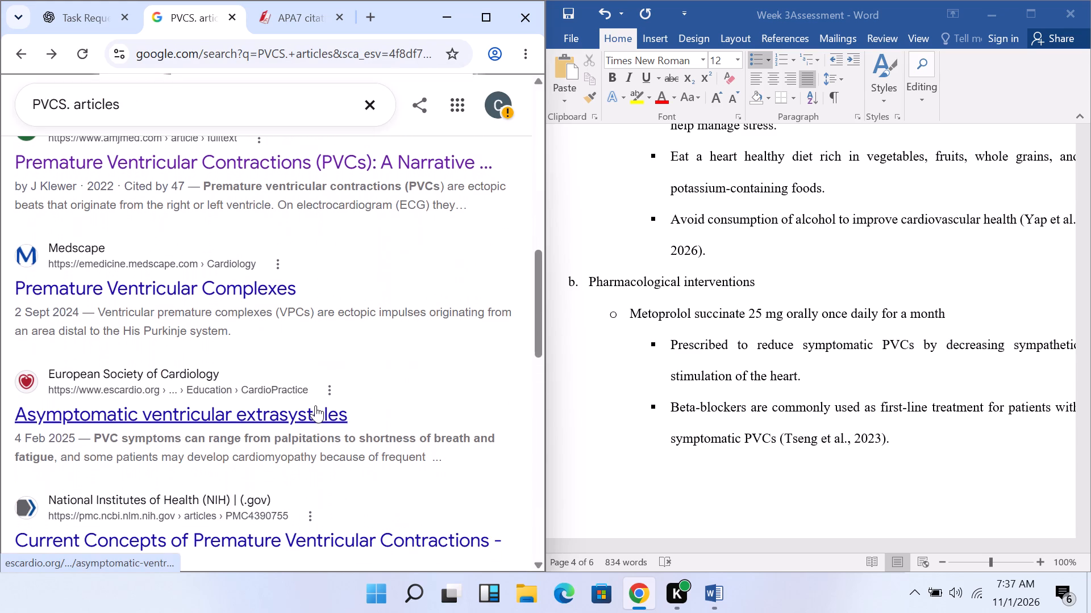
pyautogui.scroll(-2, 247, 394)
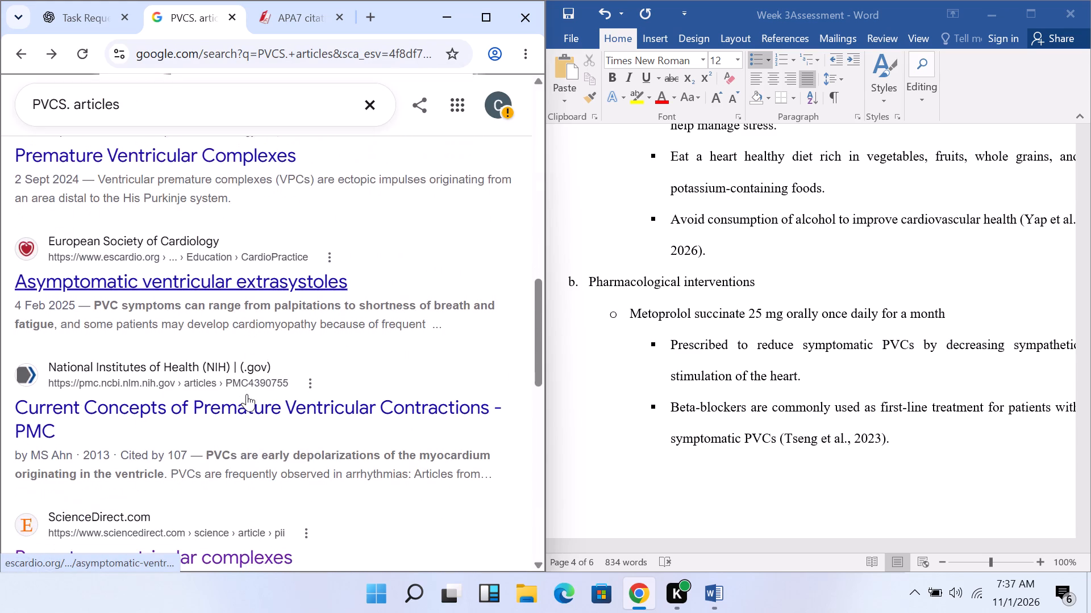
pyautogui.scroll(-2, 247, 394)
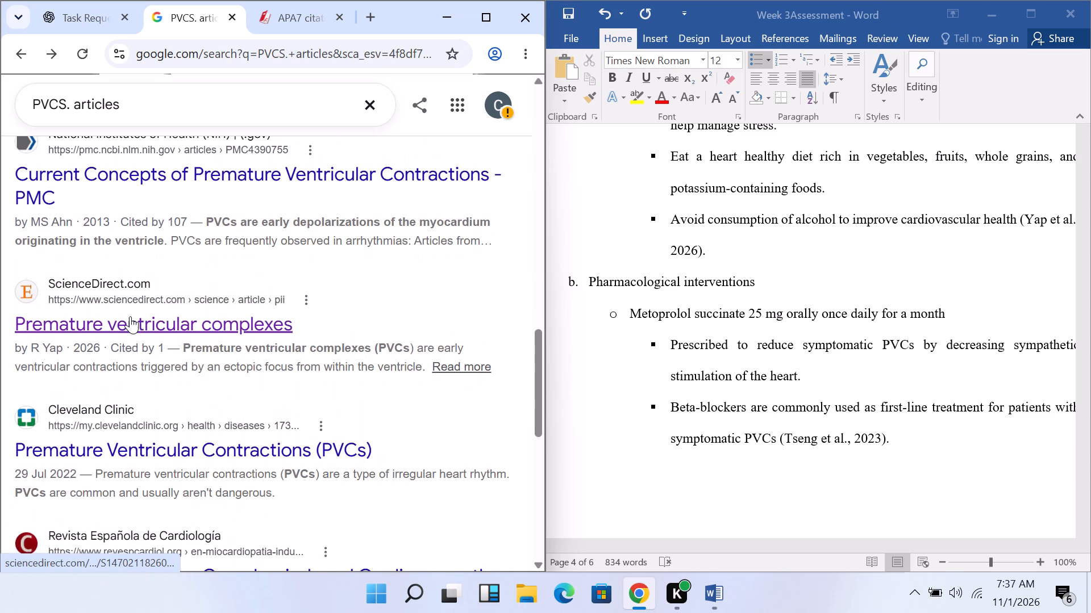
pyautogui.click(127, 319)
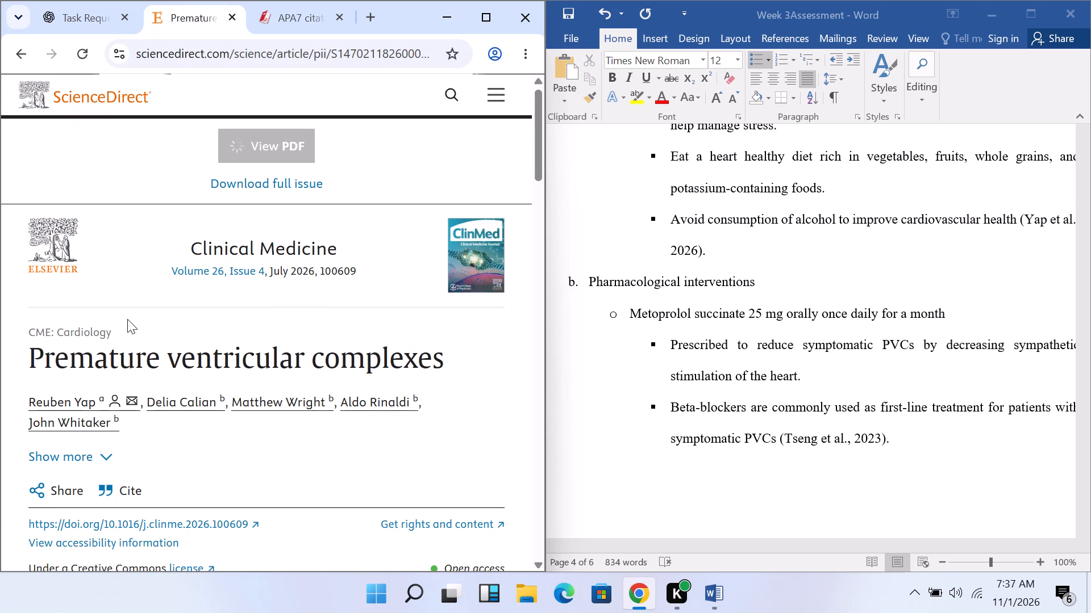
pyautogui.hotkey('ctrl', 'f')
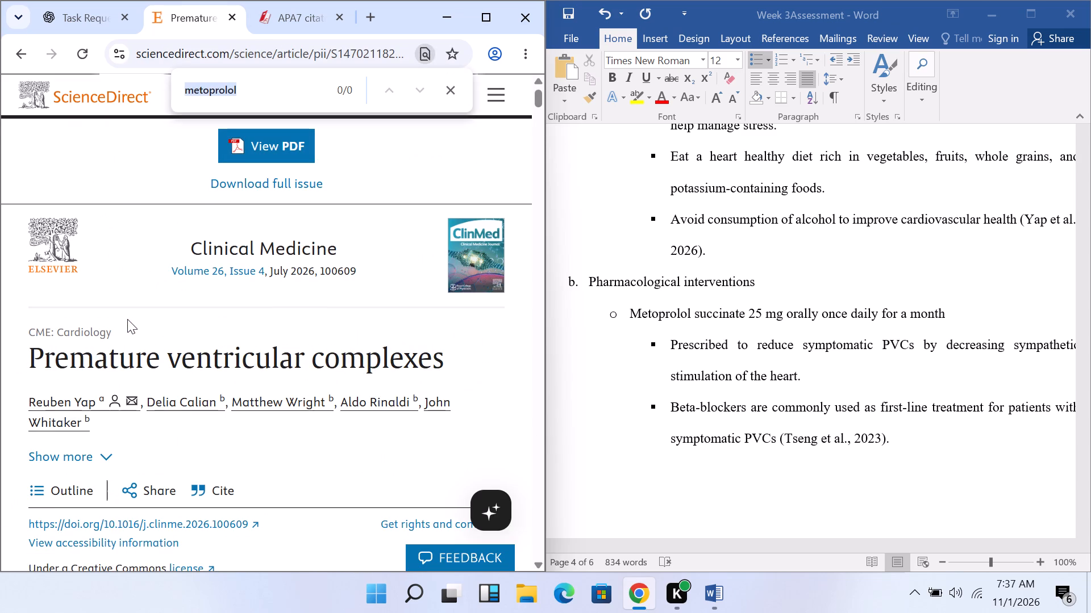
pyautogui.press('n')
pyautogui.press('BackSpace')
pyautogui.write('metoprolol')
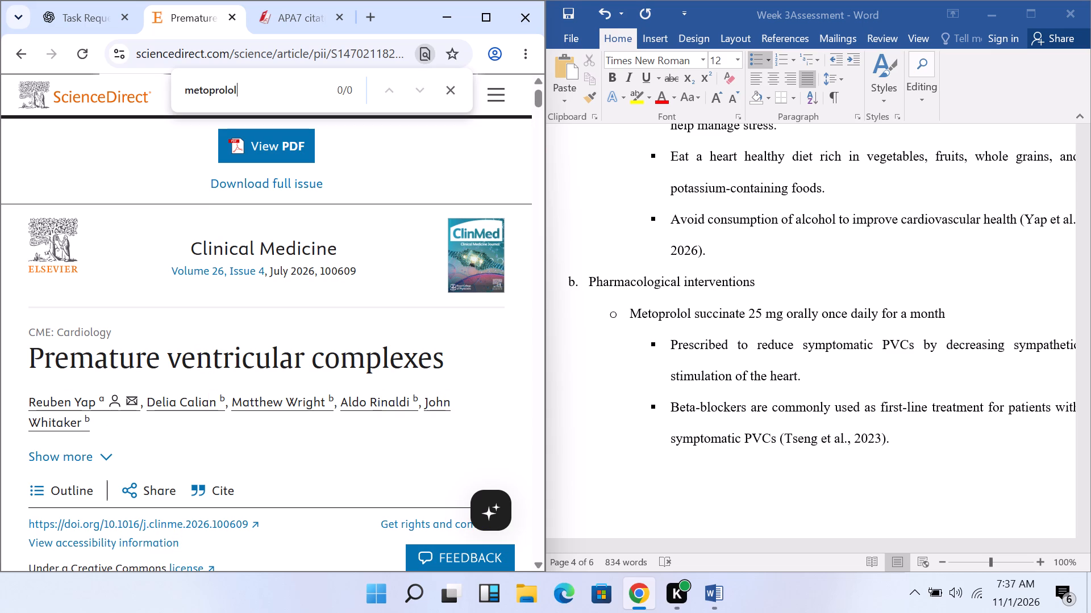
pyautogui.click(18, 50)
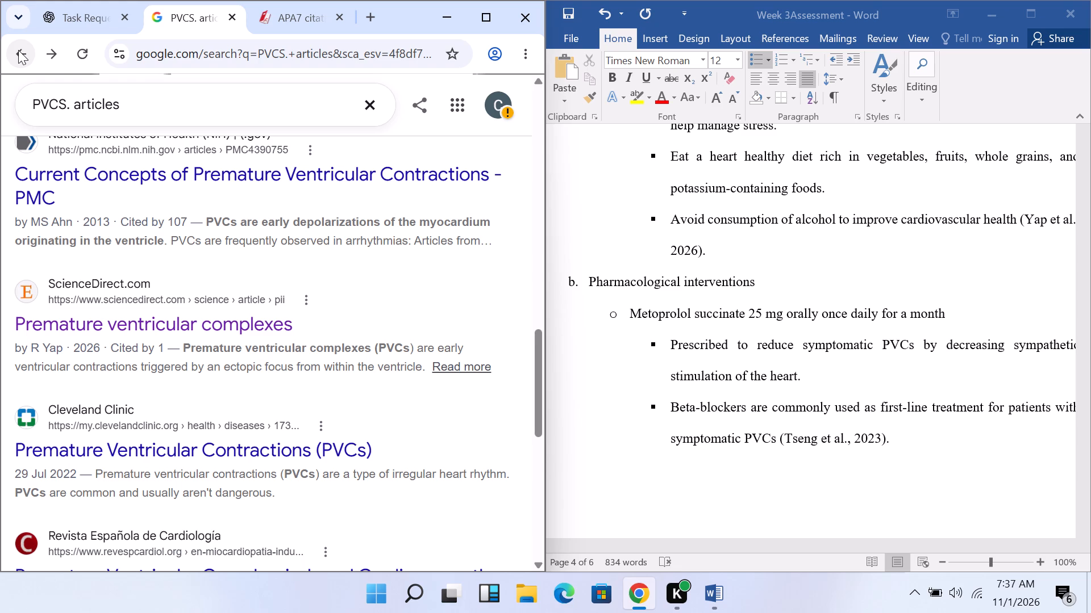
# In Word, delete the citation "(Tseng et al., 2023)" after "symptomatic PVCs" in the beta-blockers bullet under metoprolol succinate.
pyautogui.scroll(-2, 894, 423)
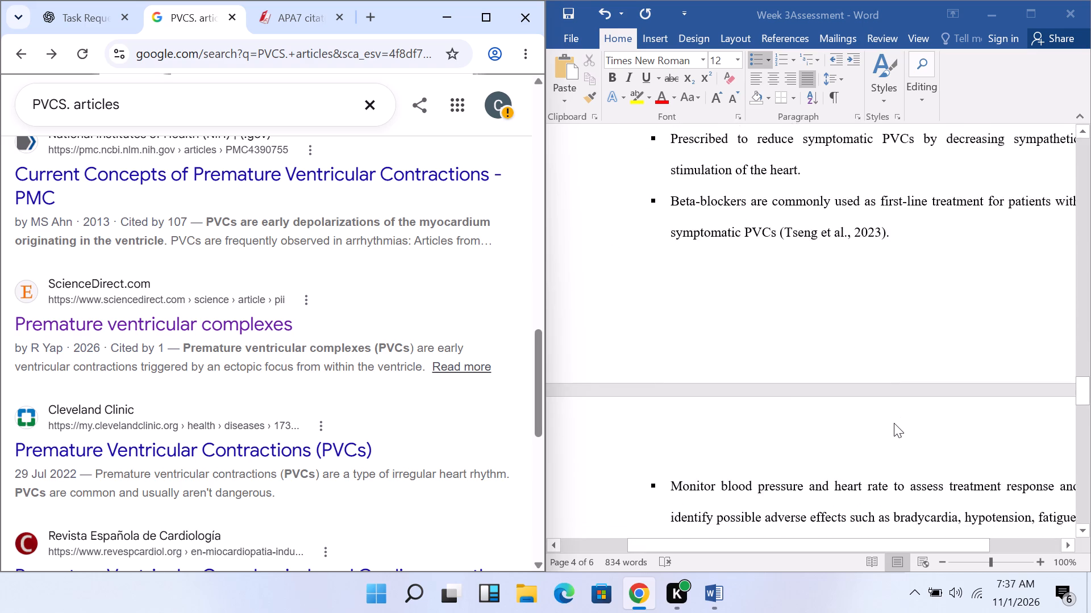
pyautogui.scroll(-3, 894, 423)
pyautogui.scroll(3, 894, 423)
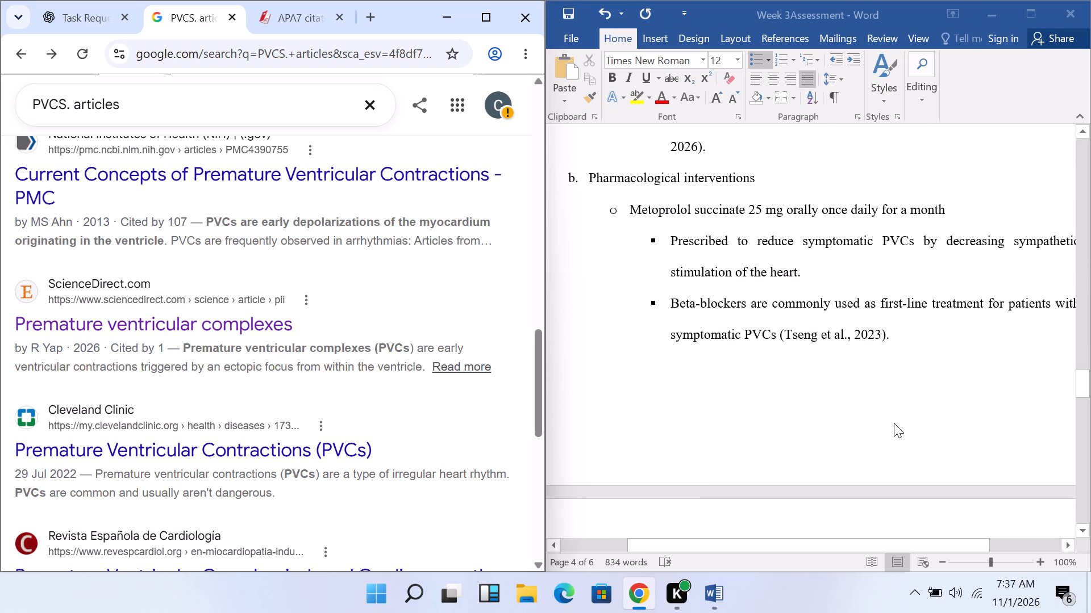
pyautogui.click(884, 335)
pyautogui.click(886, 333)
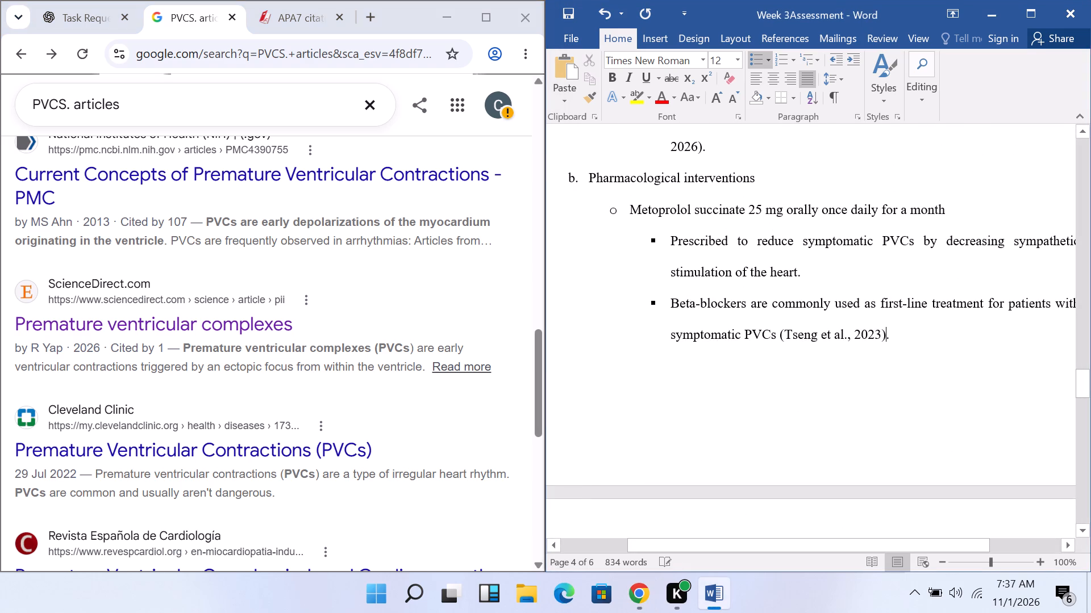
pyautogui.press('BackSpace')
pyautogui.press('BackSpace')
pyautogui.press('BackSpace')
pyautogui.press('BackSpace')
pyautogui.press('BackSpace')
pyautogui.press('BackSpace')
pyautogui.press('BackSpace')
pyautogui.press('BackSpace')
pyautogui.press('BackSpace')
pyautogui.press('BackSpace')
pyautogui.press('BackSpace')
pyautogui.press('BackSpace')
pyautogui.press('BackSpace')
pyautogui.press('BackSpace')
pyautogui.press('BackSpace')
pyautogui.press('BackSpace')
pyautogui.press('BackSpace')
pyautogui.press('BackSpace')
pyautogui.press('BackSpace')
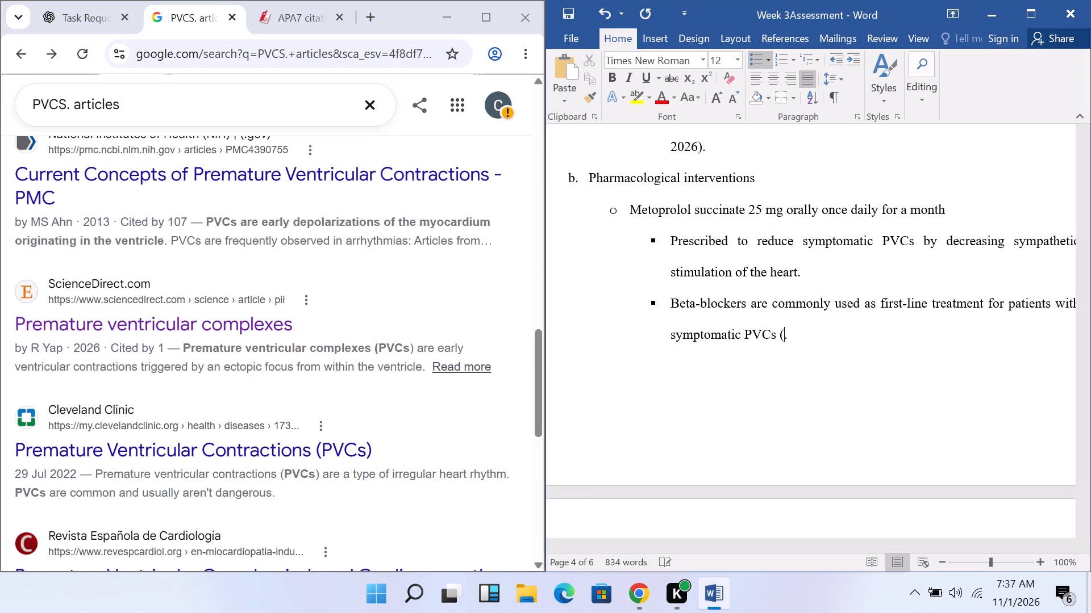
pyautogui.press('BackSpace')
pyautogui.press('BackSpace')
# Copy the StatPearls 2025 in-text citation from Citefast and insert it after "further supplementation is required" in Word's magnesium oxide section, as text only.
pyautogui.scroll(-2, 792, 392)
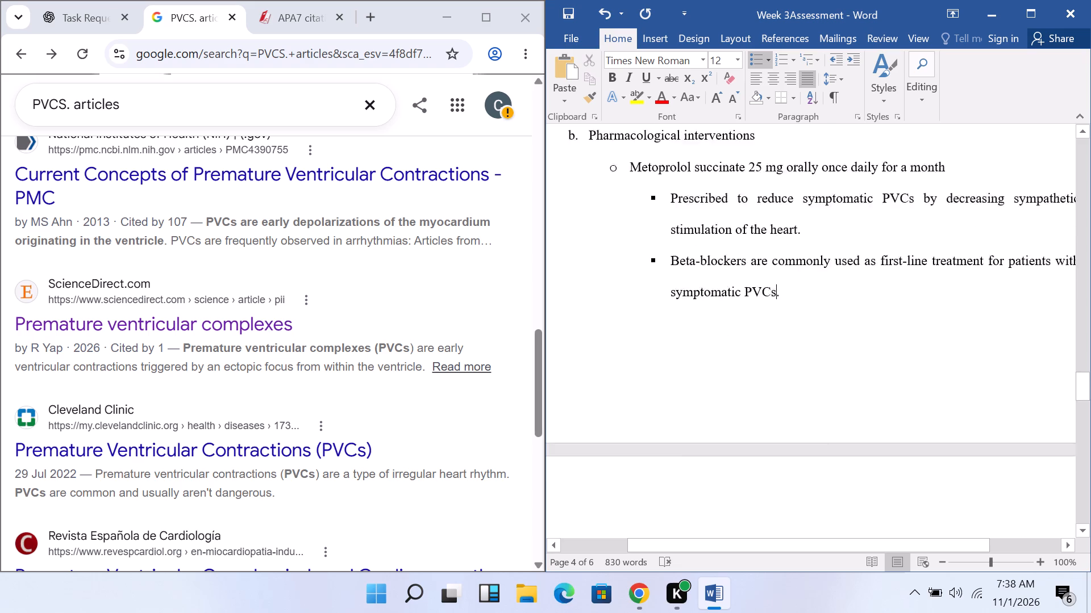
pyautogui.scroll(-4, 792, 392)
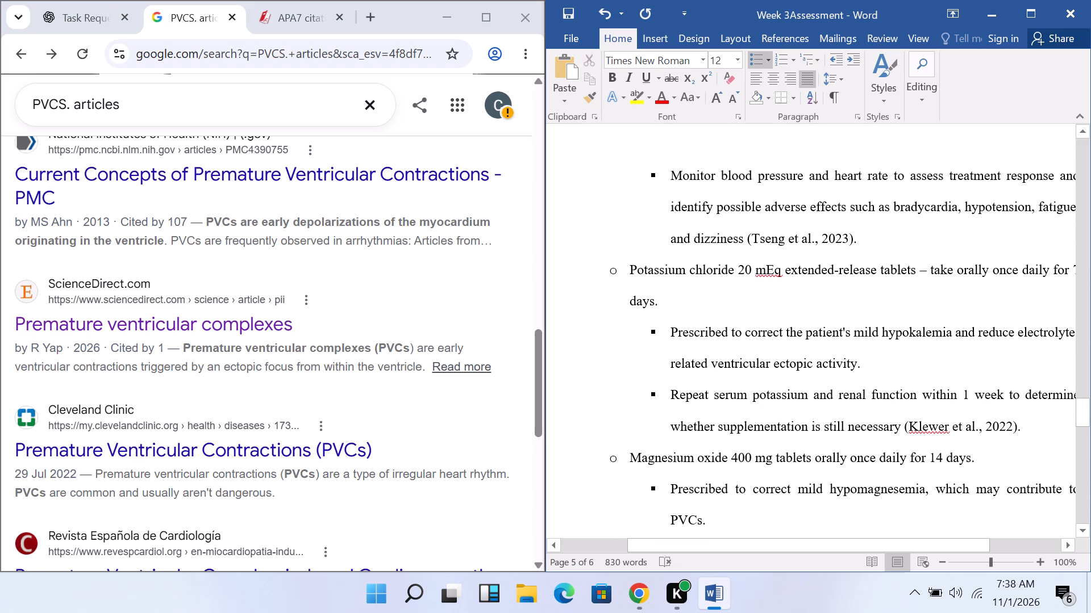
pyautogui.scroll(-4, 792, 392)
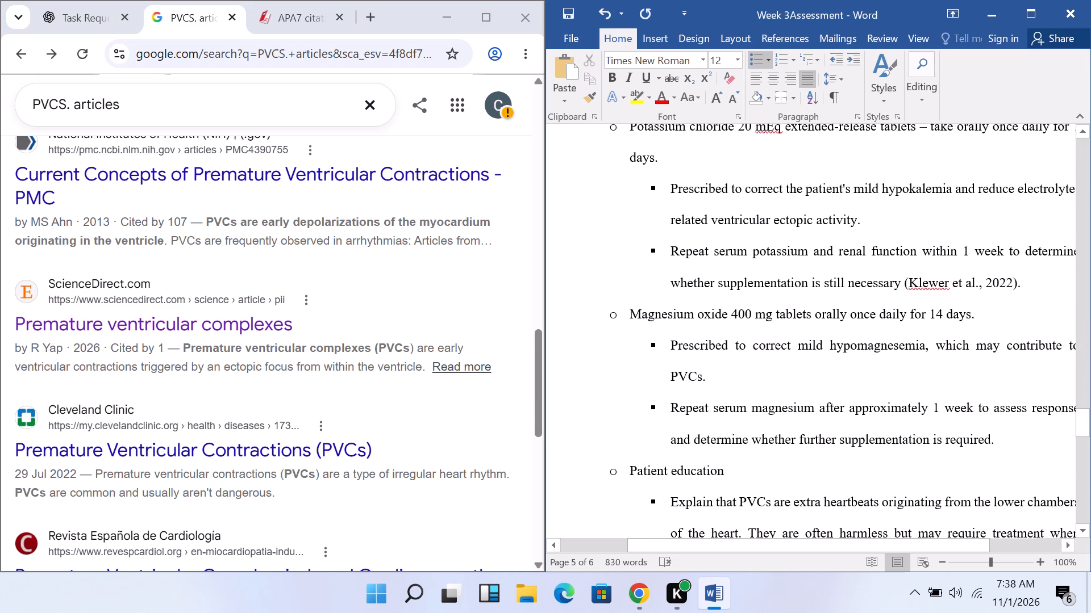
pyautogui.scroll(-2, 792, 392)
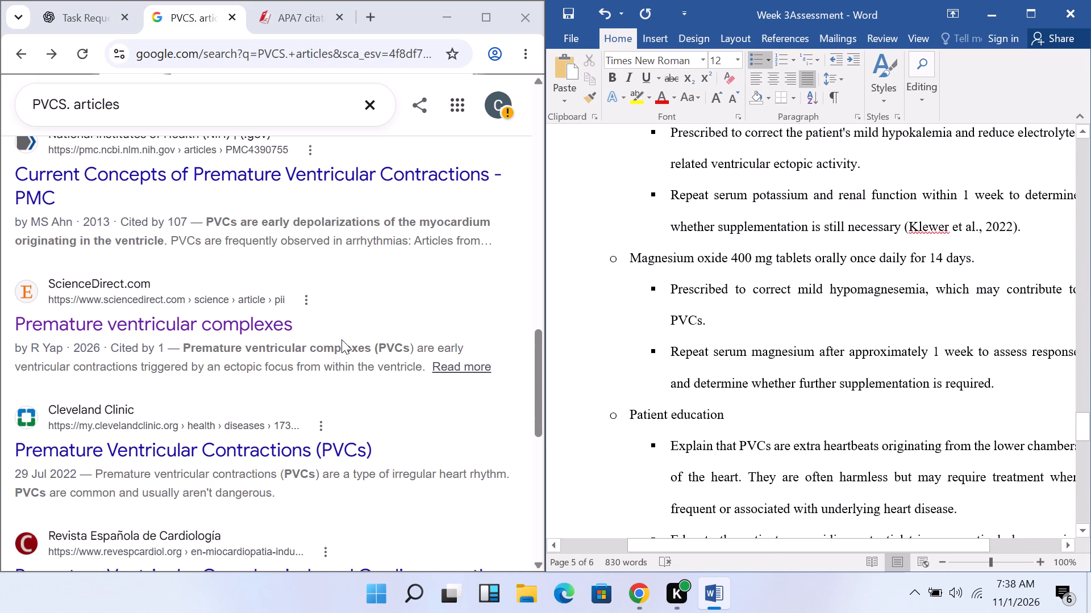
pyautogui.click(301, 19)
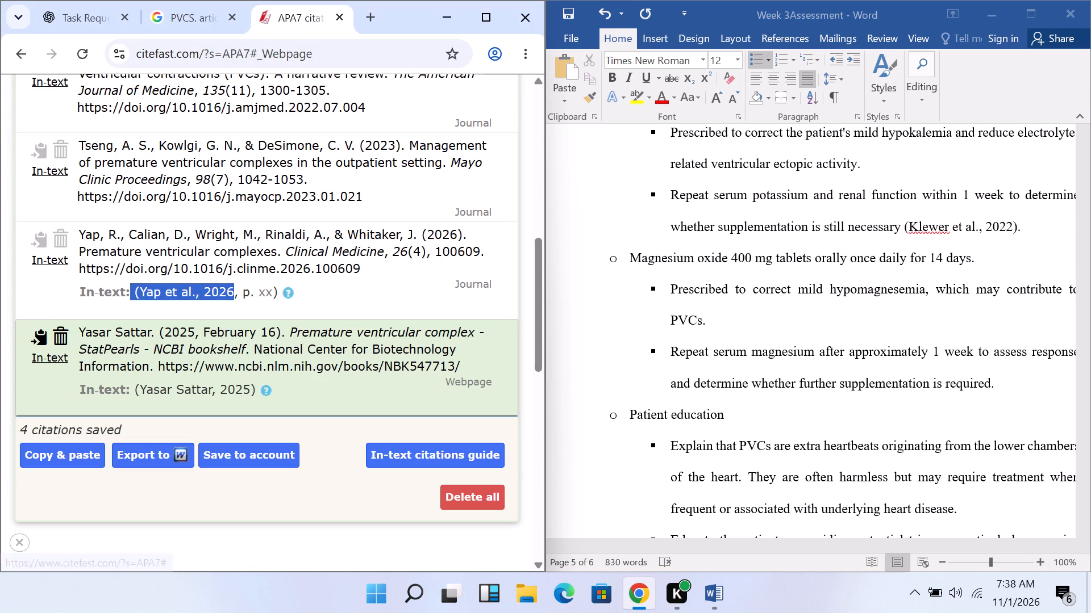
pyautogui.moveTo(130, 387); pyautogui.dragTo(235, 389)
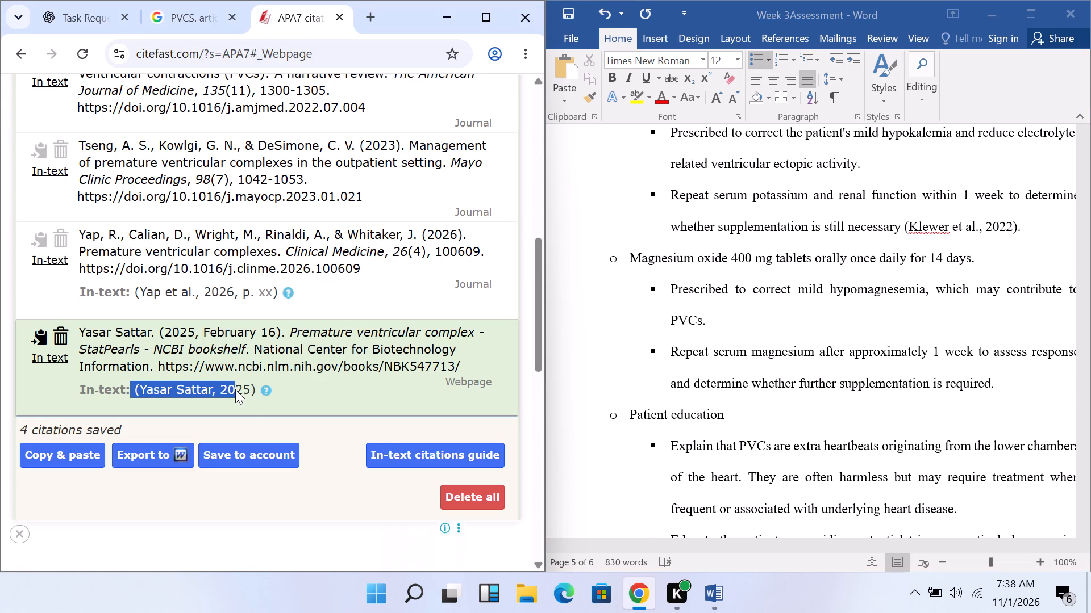
pyautogui.moveTo(235, 389); pyautogui.dragTo(253, 395)
pyautogui.hotkey('ctrl', 'c')
pyautogui.hotkey('ctrl', 'c')
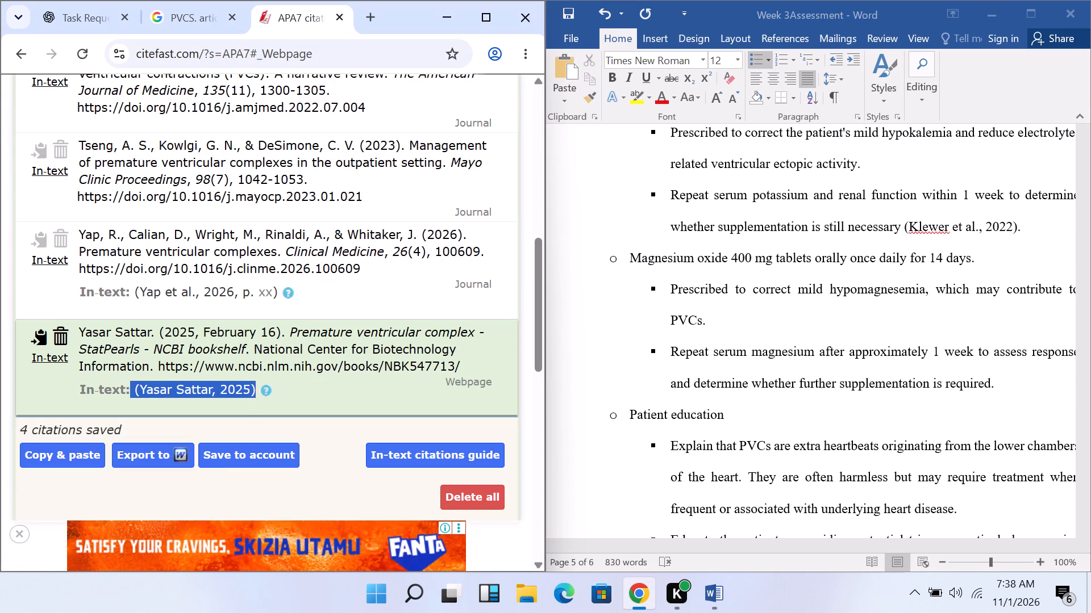
pyautogui.hotkey('ctrl', 'c')
pyautogui.hotkey('ctrl', 'c')
pyautogui.hotkey('ctrl', 'c')
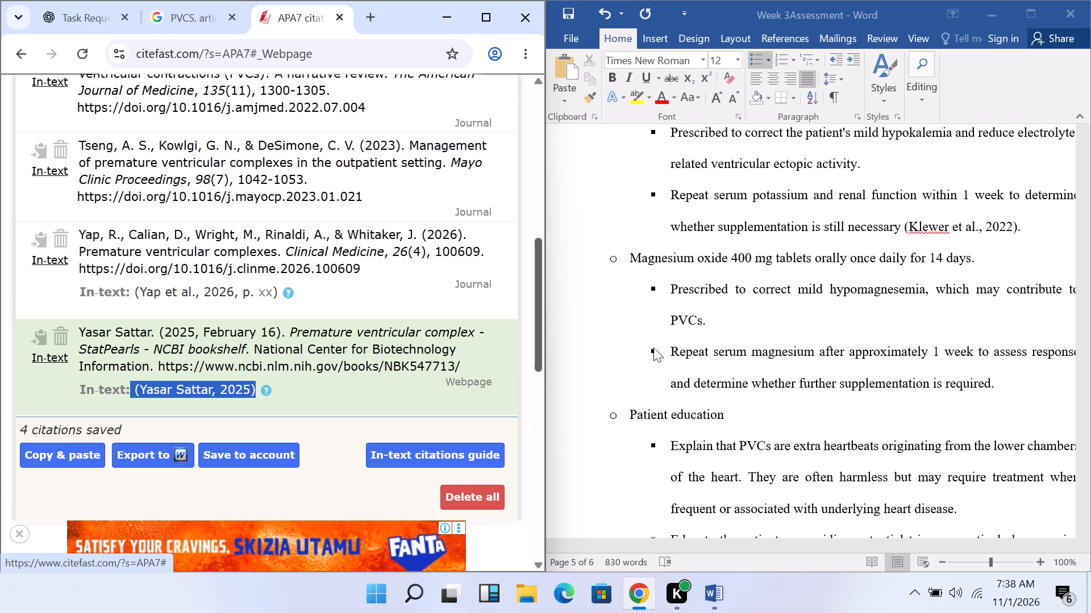
pyautogui.click(976, 396)
pyautogui.click(989, 384)
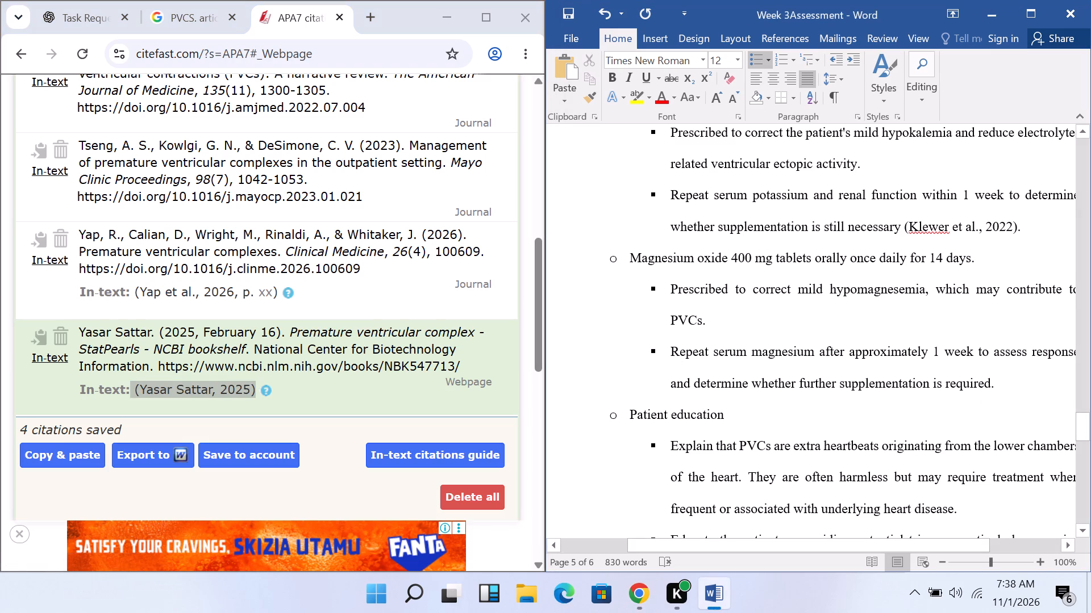
pyautogui.press('Menu')
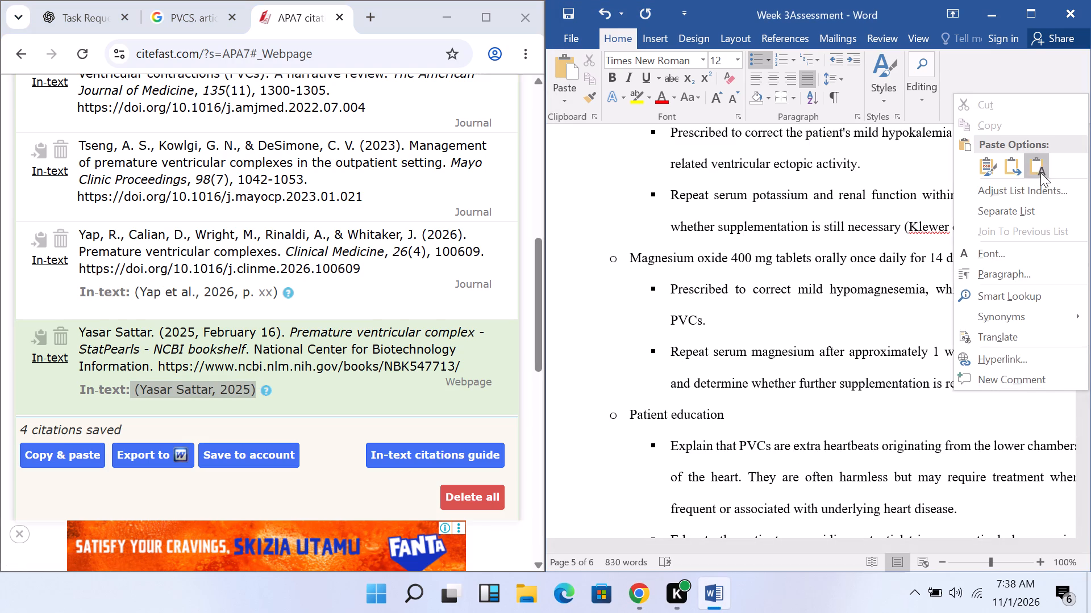
pyautogui.click(1040, 171)
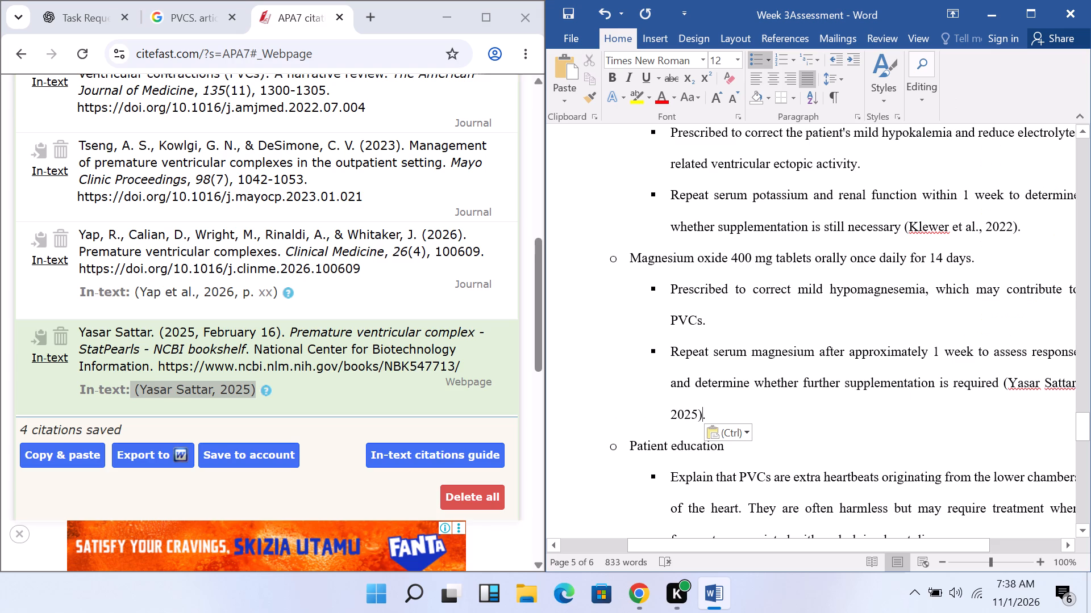
# Insert the same StatPearls in-text citation after "associated with underlying heart disease" in the Patient education section.
pyautogui.scroll(-3, 828, 468)
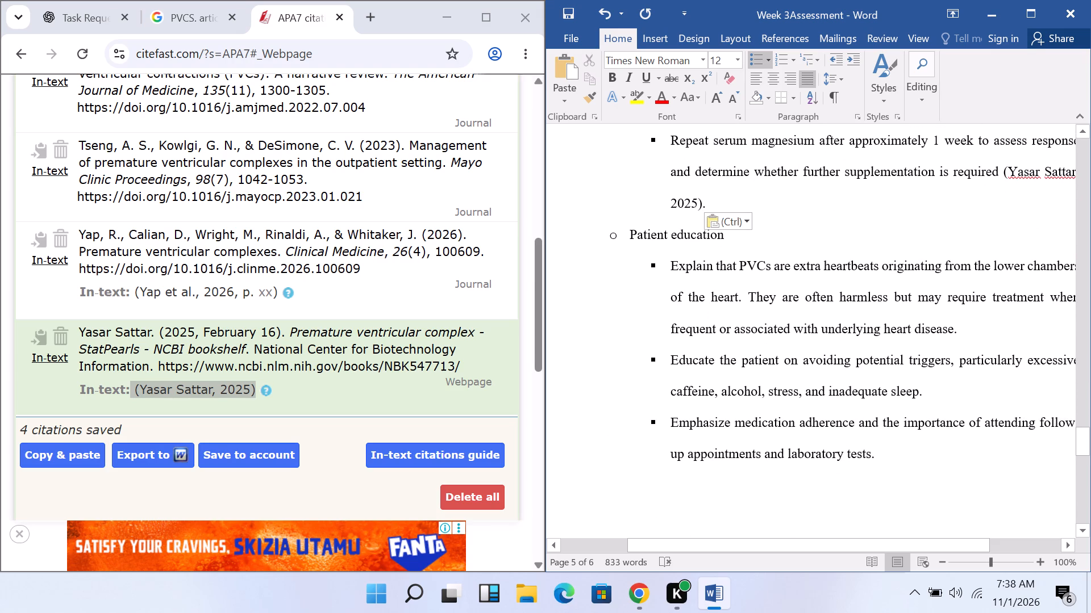
pyautogui.click(952, 327)
pyautogui.press('Menu')
pyautogui.click(1040, 119)
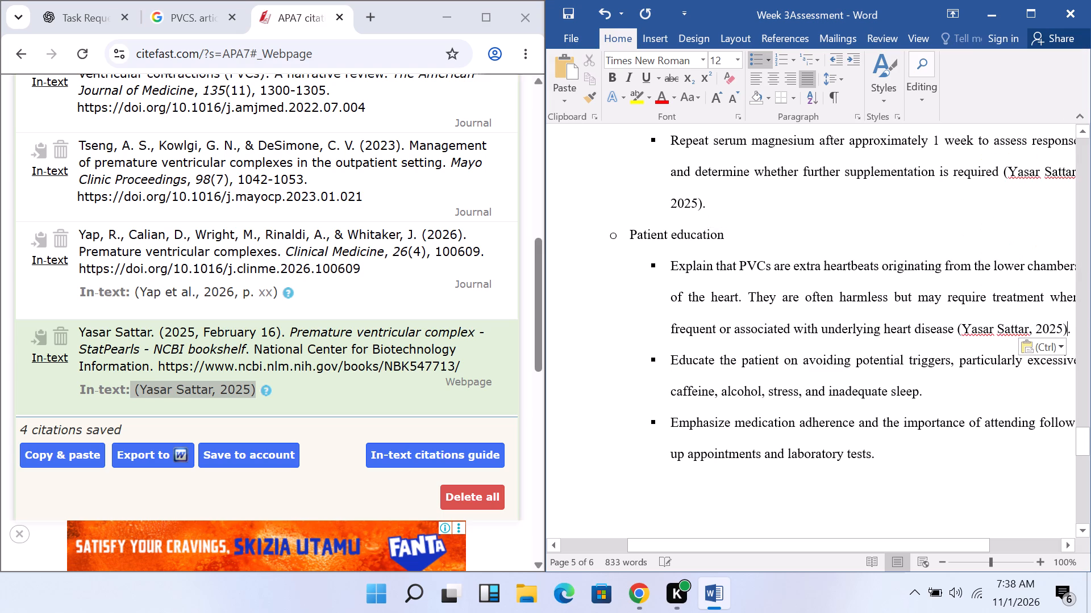
# Copy the in-text citation "(Tseng et al., 2023)" from Citefast and insert it as plain text after "sustained rapid heartbeats" in Word's last patient education bullet.
pyautogui.scroll(-4, 802, 411)
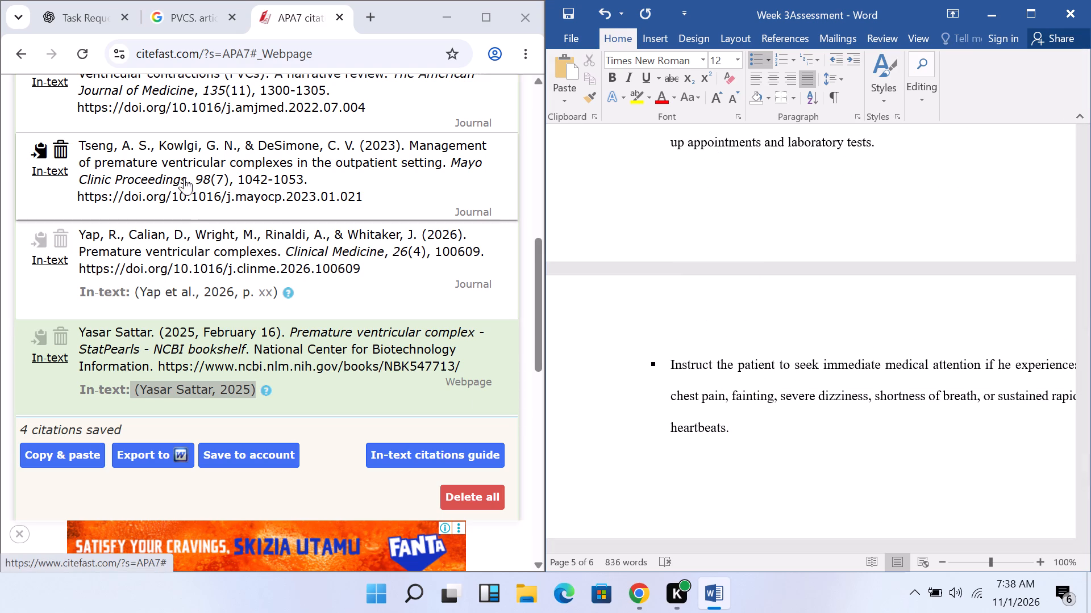
pyautogui.click(55, 175)
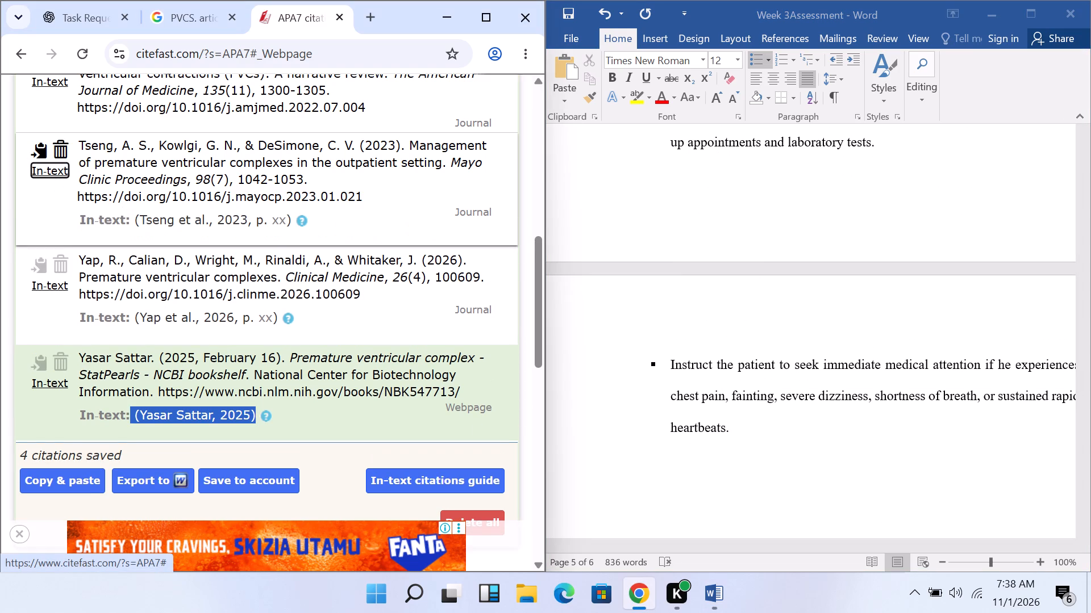
pyautogui.moveTo(132, 219); pyautogui.dragTo(207, 224)
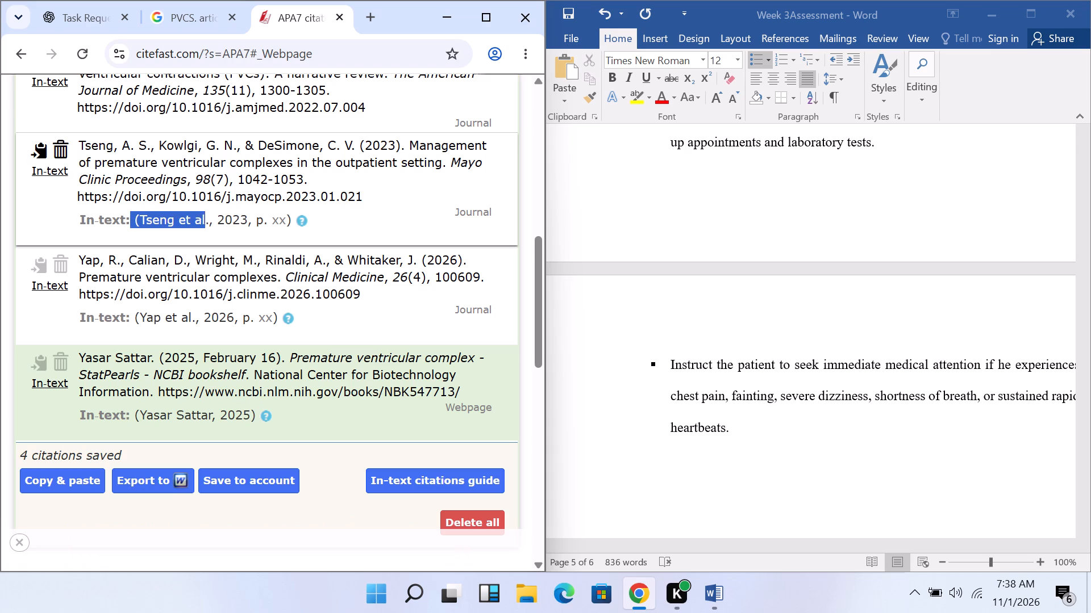
pyautogui.moveTo(207, 224); pyautogui.dragTo(245, 224)
pyautogui.hotkey('ctrl', 'c')
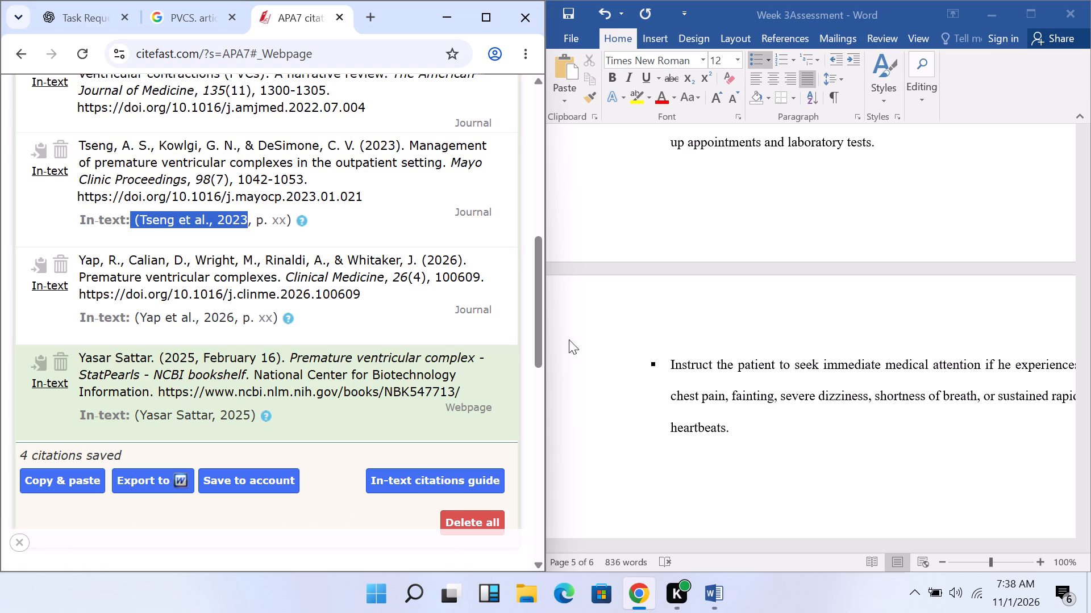
pyautogui.click(728, 421)
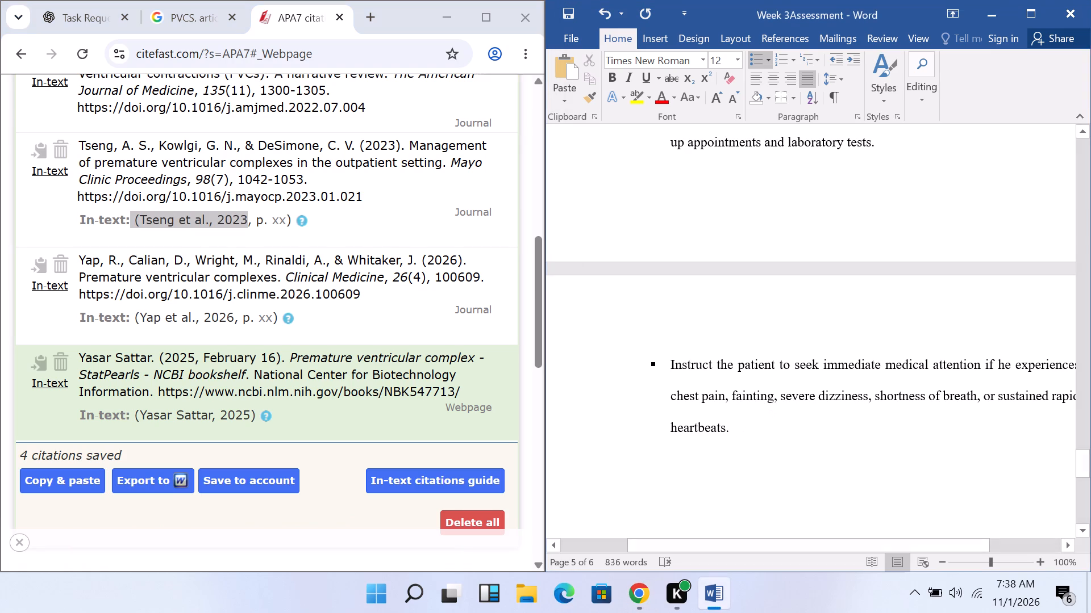
pyautogui.click(726, 426)
pyautogui.press('Menu')
pyautogui.click(806, 204)
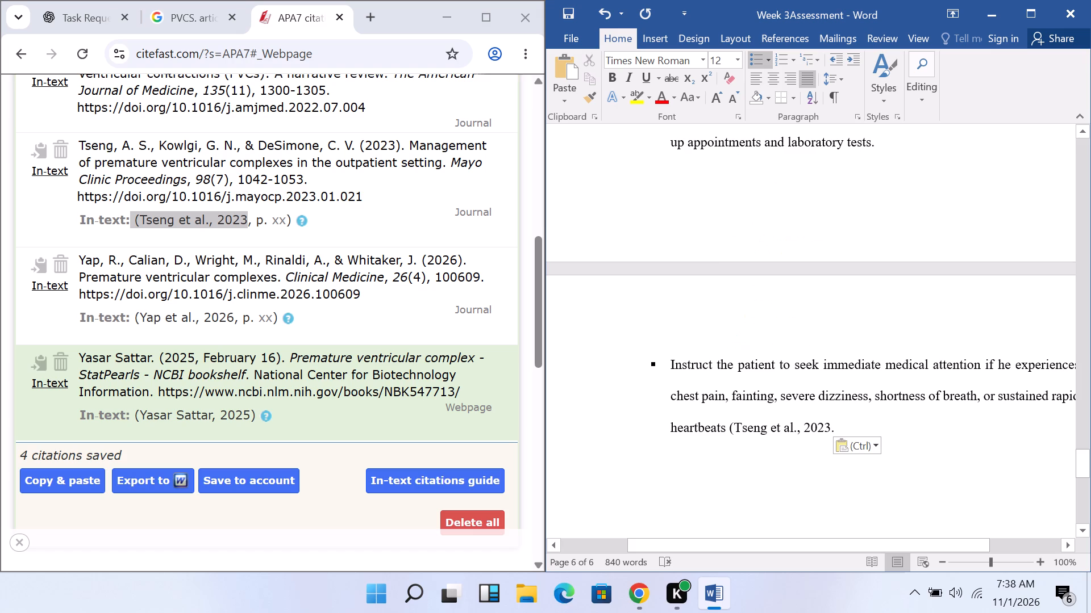
pyautogui.hotkey('shift', ')')
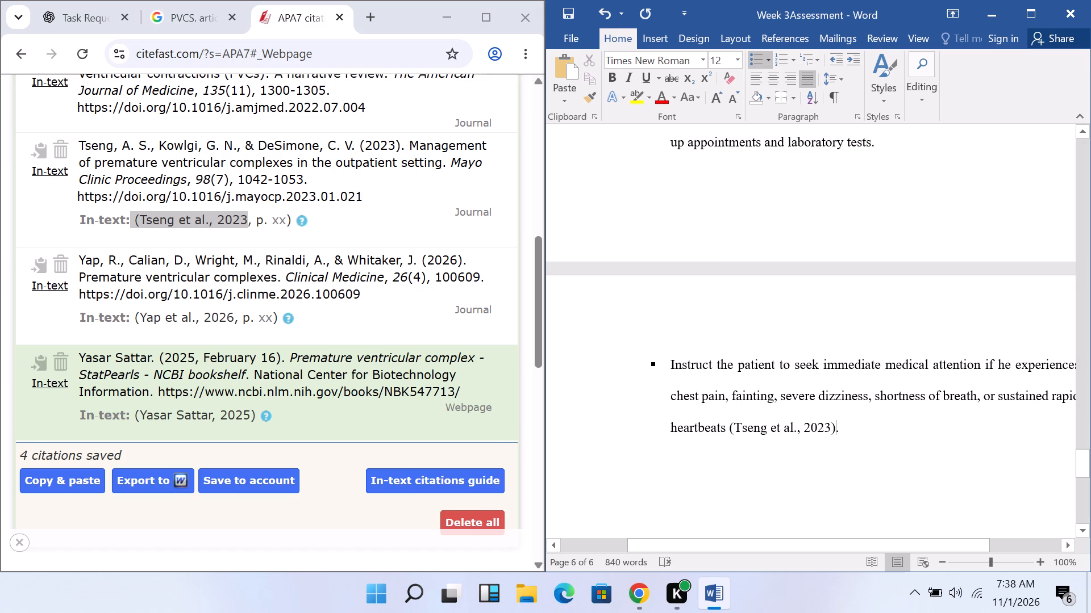
pyautogui.click(841, 406)
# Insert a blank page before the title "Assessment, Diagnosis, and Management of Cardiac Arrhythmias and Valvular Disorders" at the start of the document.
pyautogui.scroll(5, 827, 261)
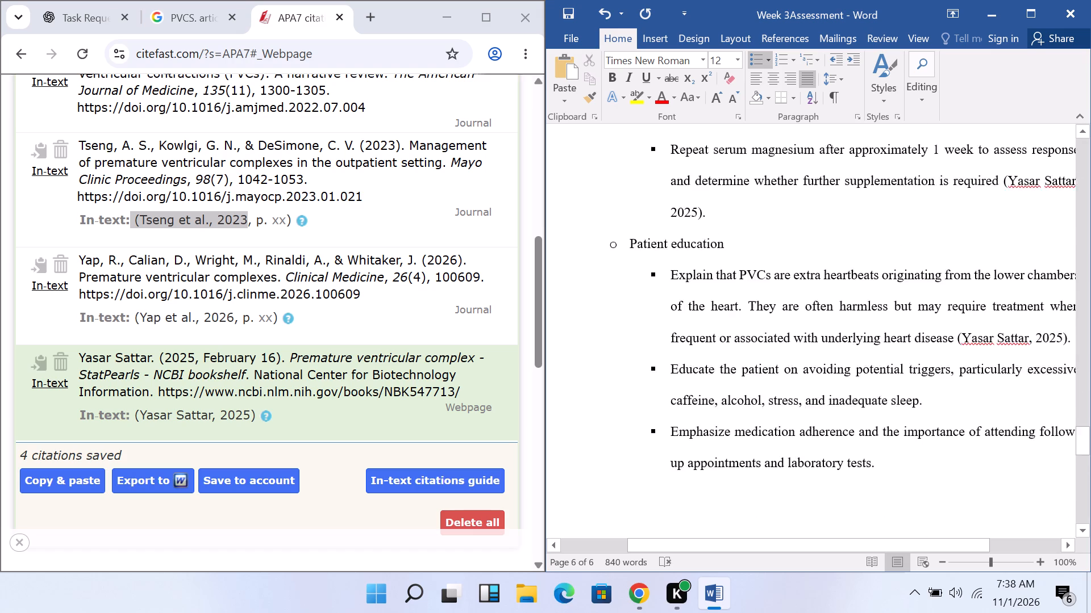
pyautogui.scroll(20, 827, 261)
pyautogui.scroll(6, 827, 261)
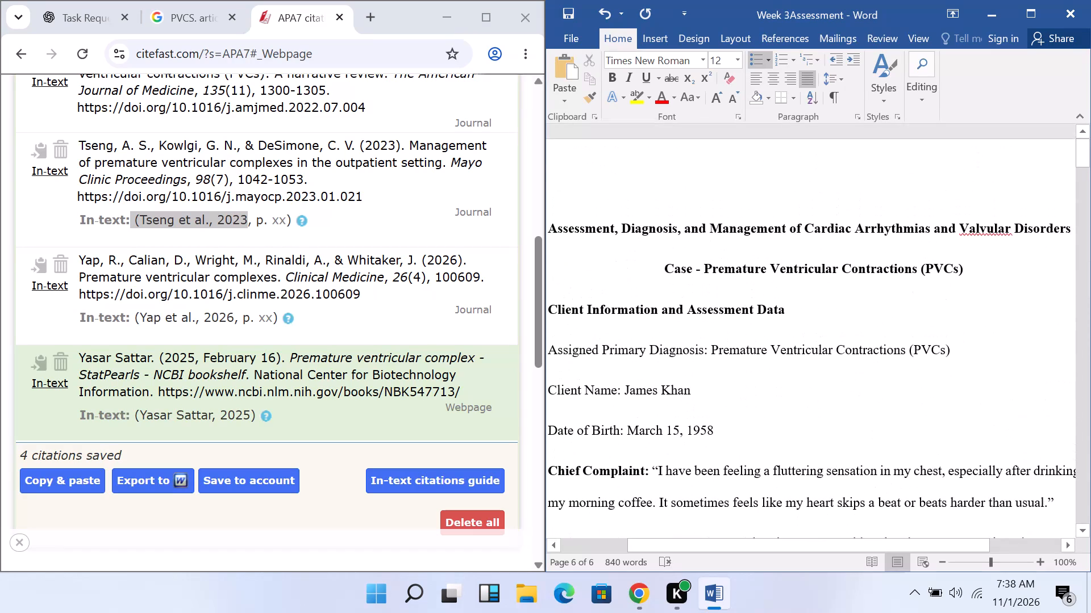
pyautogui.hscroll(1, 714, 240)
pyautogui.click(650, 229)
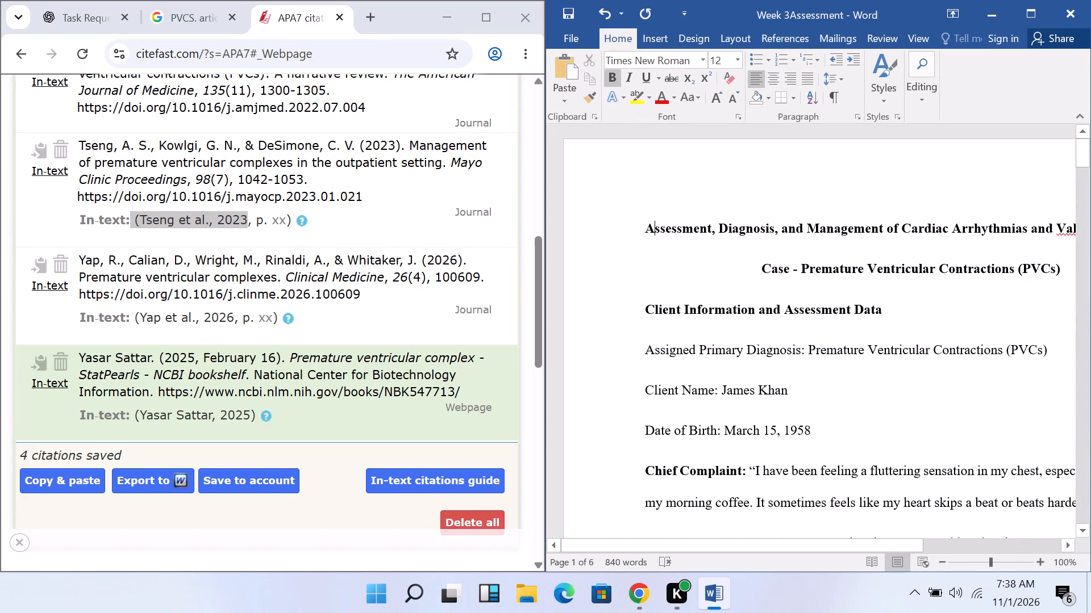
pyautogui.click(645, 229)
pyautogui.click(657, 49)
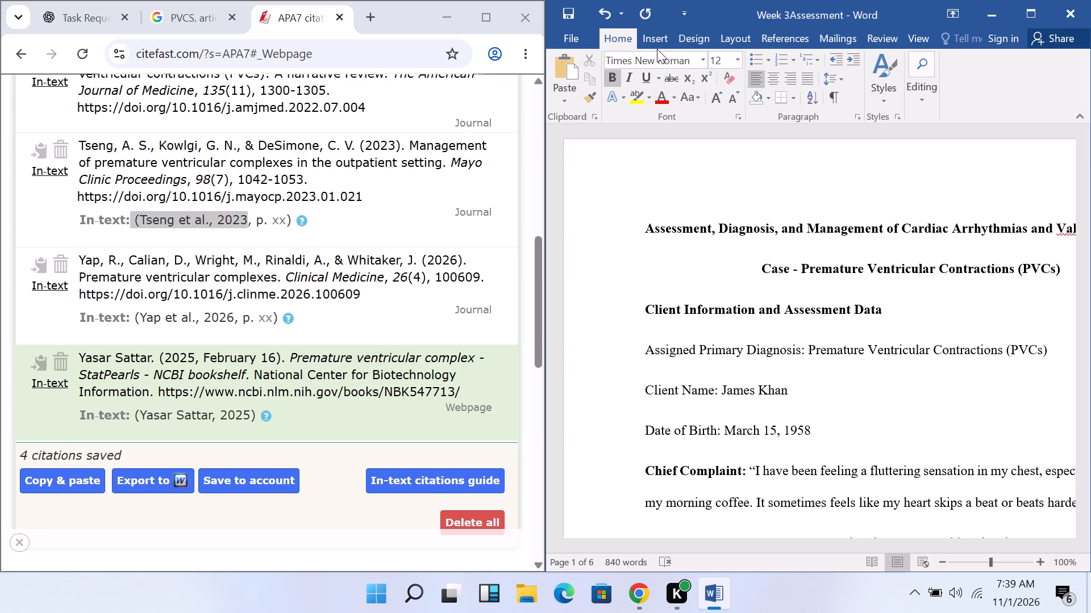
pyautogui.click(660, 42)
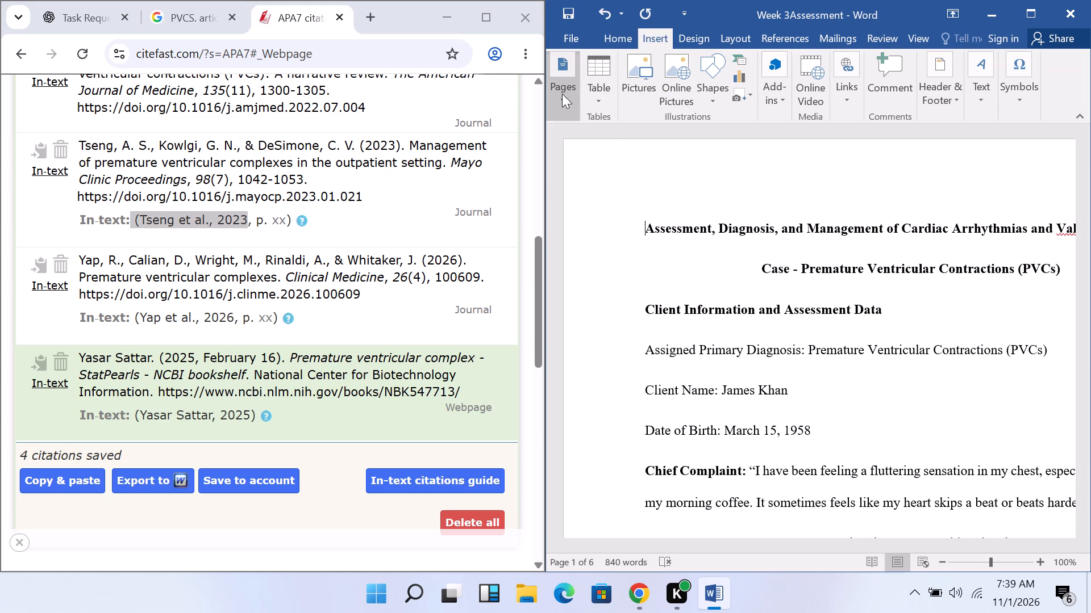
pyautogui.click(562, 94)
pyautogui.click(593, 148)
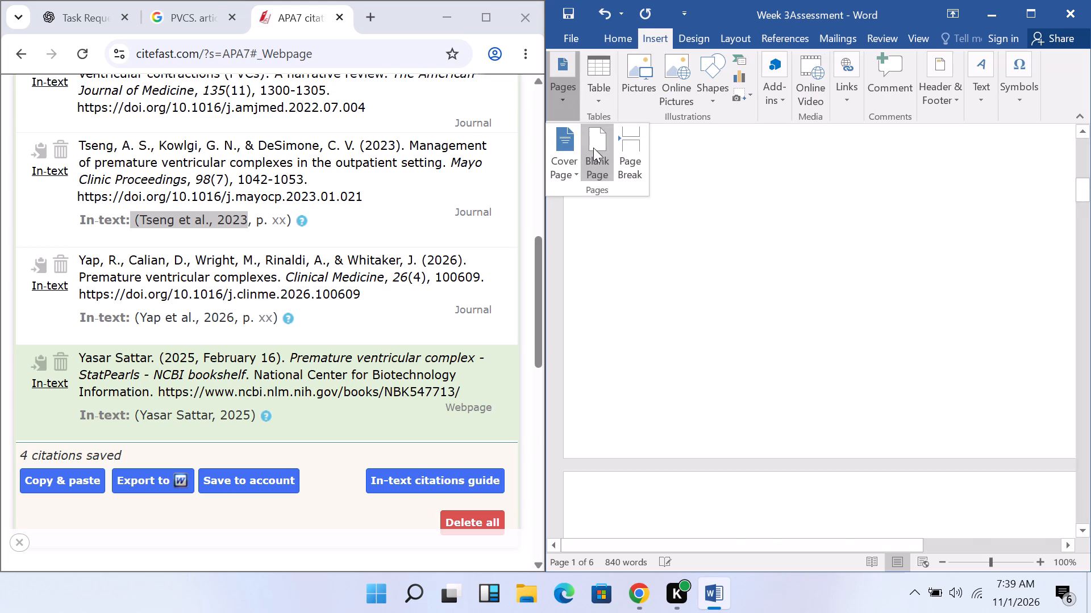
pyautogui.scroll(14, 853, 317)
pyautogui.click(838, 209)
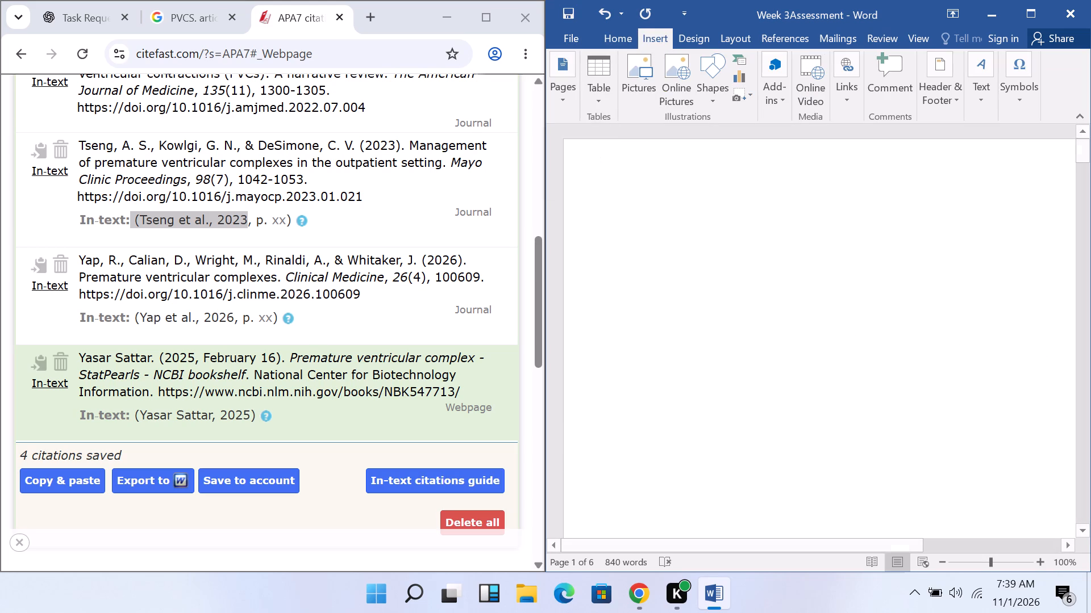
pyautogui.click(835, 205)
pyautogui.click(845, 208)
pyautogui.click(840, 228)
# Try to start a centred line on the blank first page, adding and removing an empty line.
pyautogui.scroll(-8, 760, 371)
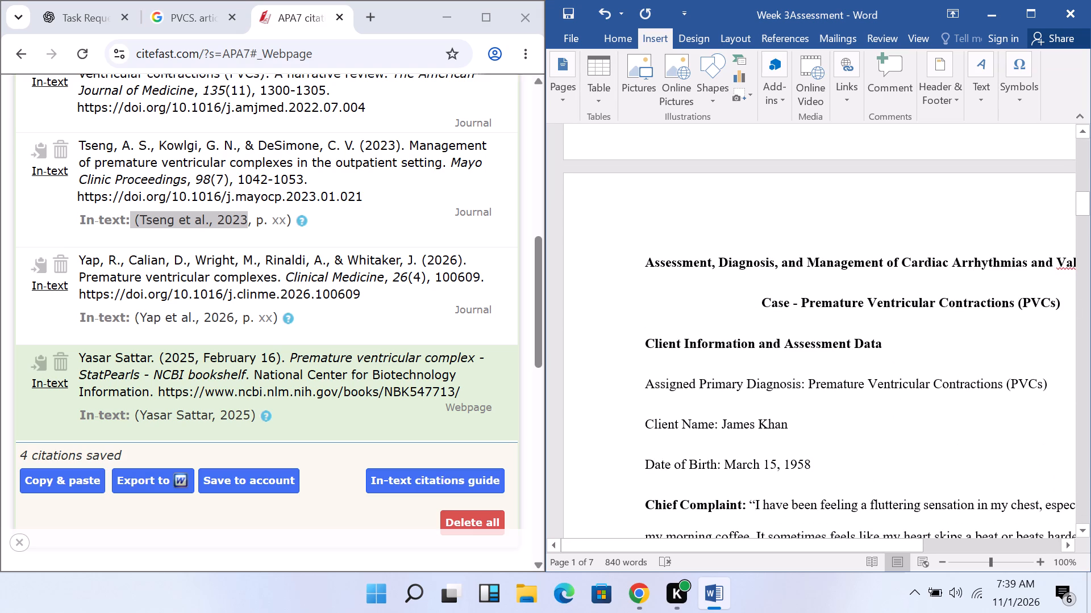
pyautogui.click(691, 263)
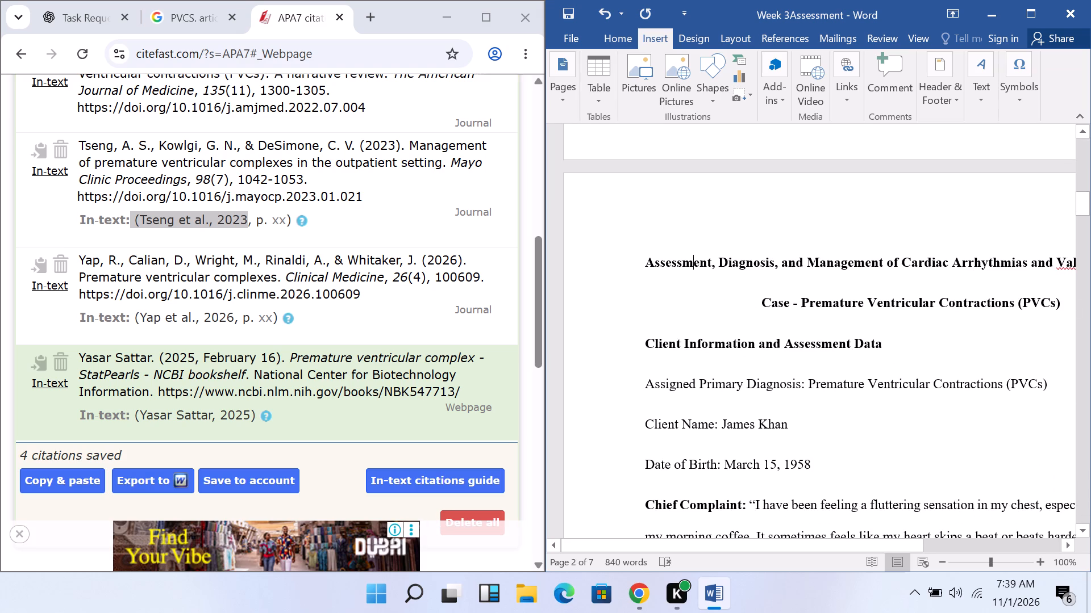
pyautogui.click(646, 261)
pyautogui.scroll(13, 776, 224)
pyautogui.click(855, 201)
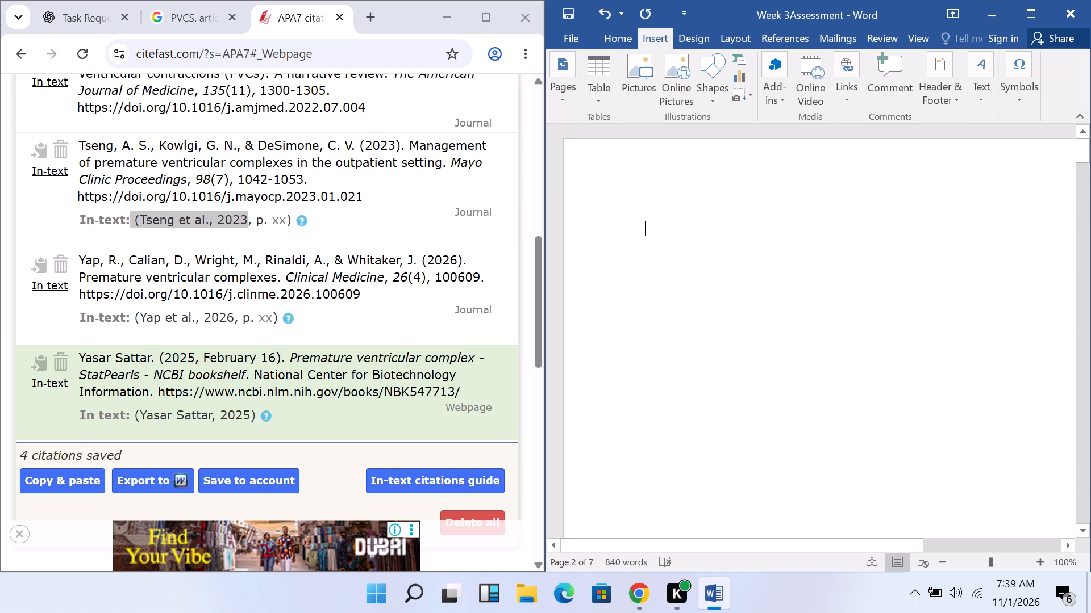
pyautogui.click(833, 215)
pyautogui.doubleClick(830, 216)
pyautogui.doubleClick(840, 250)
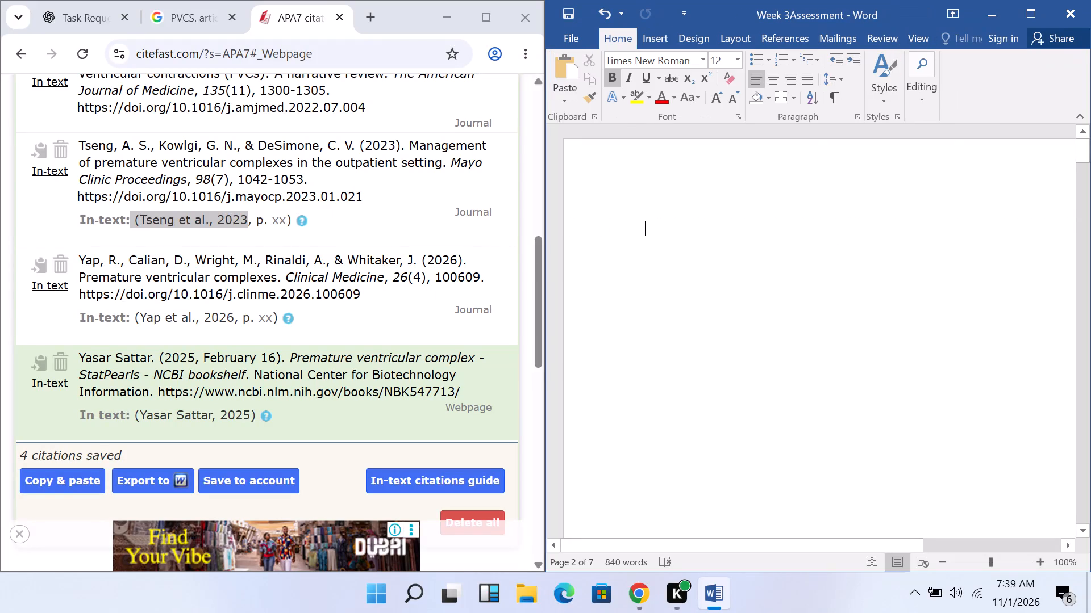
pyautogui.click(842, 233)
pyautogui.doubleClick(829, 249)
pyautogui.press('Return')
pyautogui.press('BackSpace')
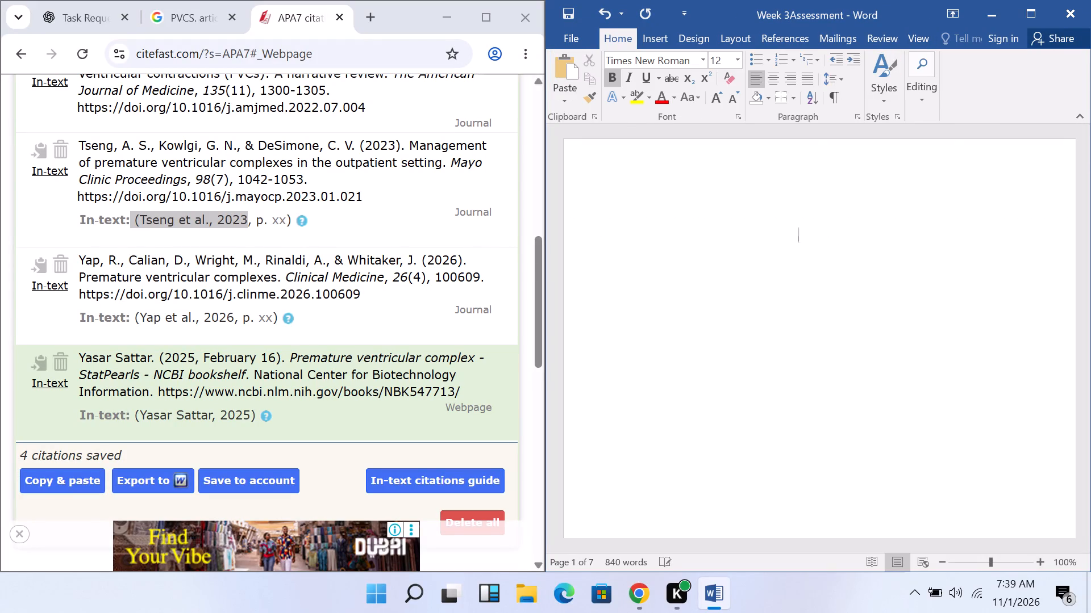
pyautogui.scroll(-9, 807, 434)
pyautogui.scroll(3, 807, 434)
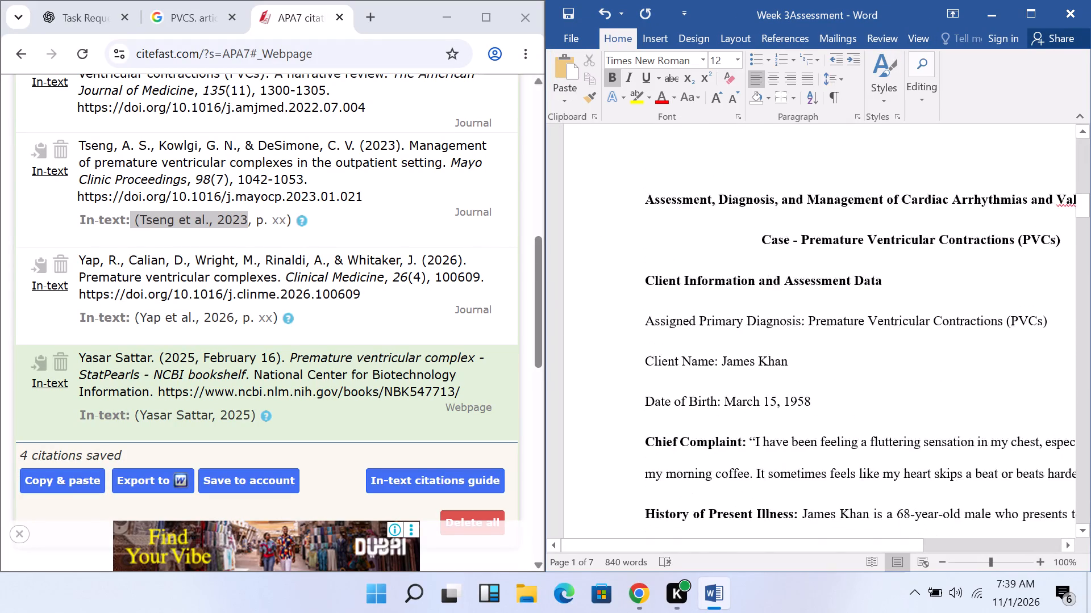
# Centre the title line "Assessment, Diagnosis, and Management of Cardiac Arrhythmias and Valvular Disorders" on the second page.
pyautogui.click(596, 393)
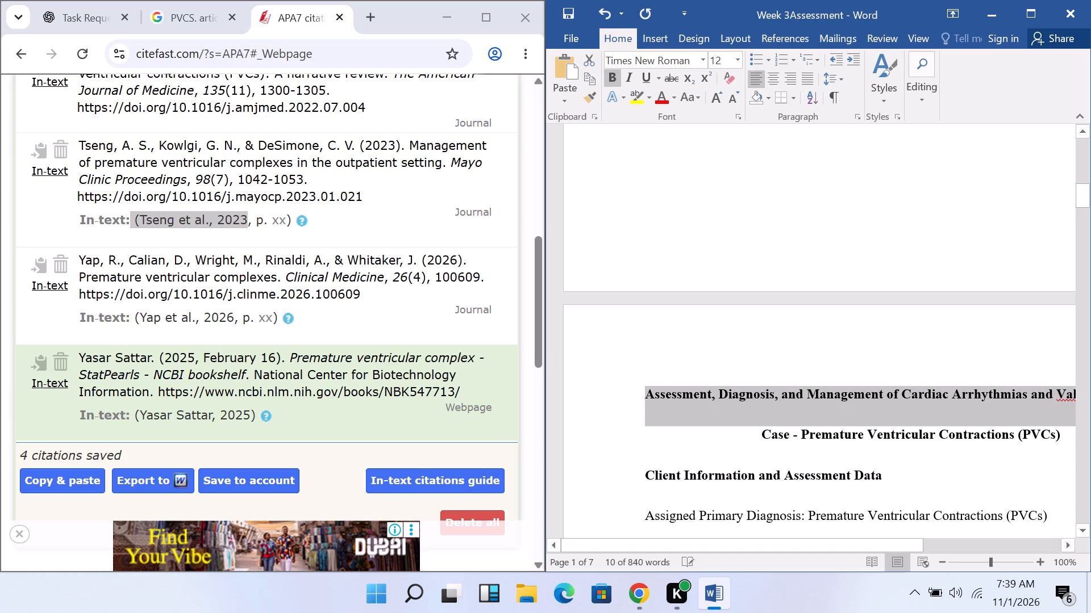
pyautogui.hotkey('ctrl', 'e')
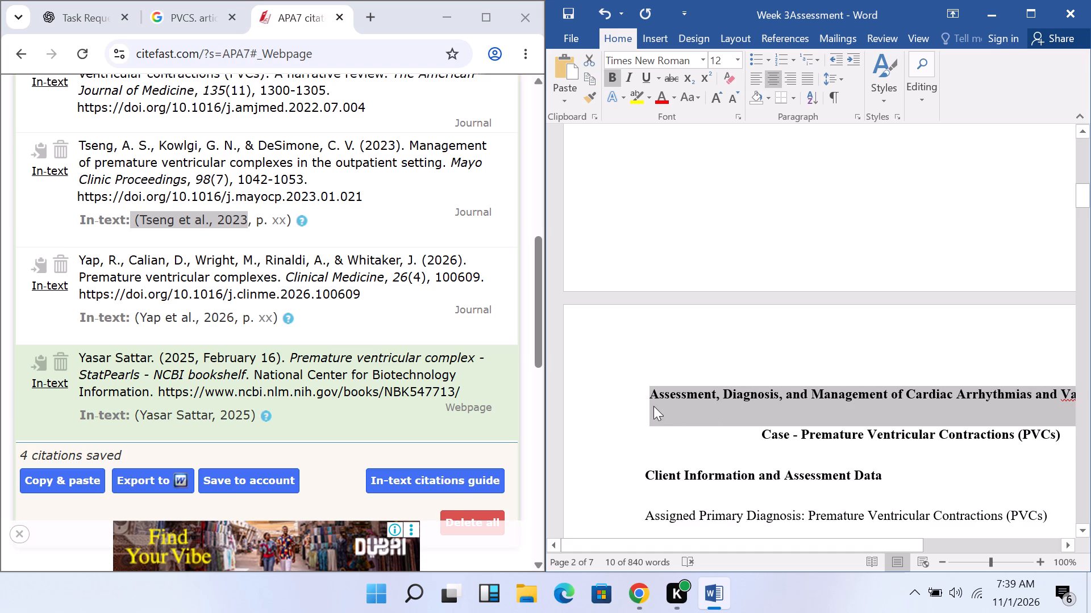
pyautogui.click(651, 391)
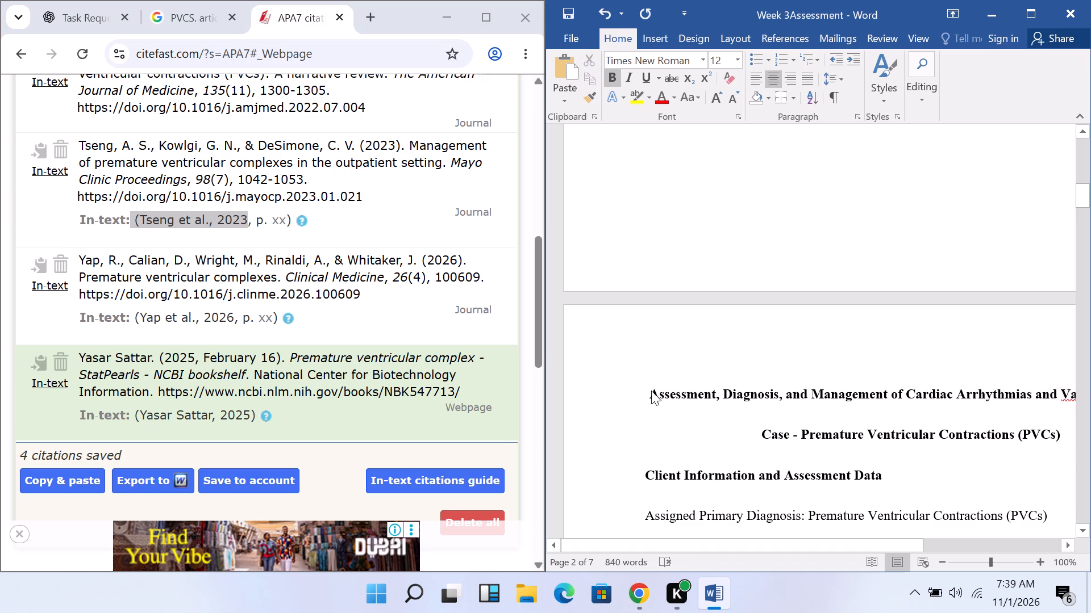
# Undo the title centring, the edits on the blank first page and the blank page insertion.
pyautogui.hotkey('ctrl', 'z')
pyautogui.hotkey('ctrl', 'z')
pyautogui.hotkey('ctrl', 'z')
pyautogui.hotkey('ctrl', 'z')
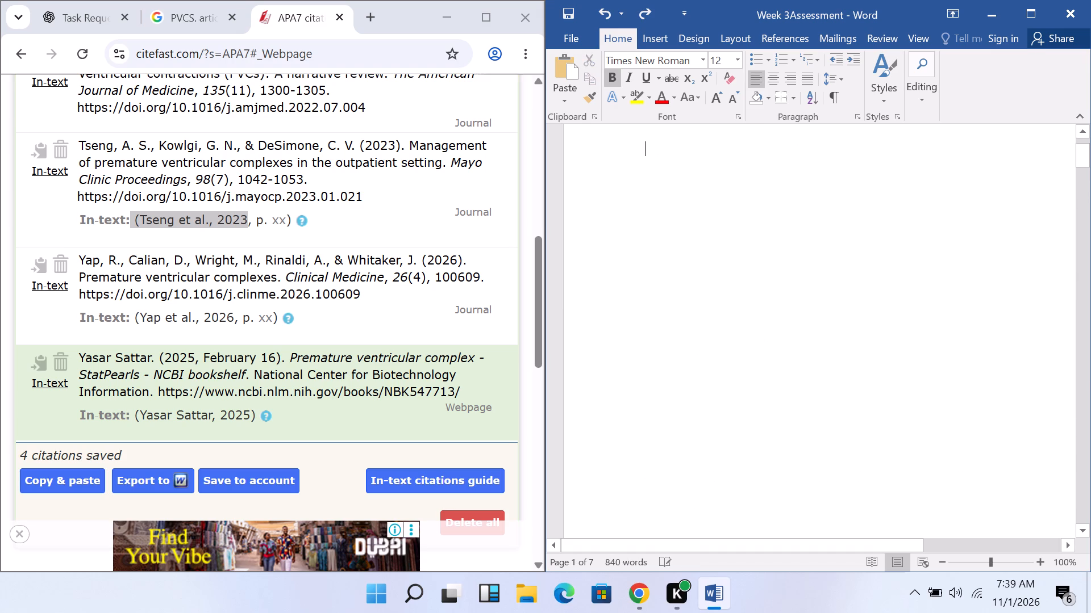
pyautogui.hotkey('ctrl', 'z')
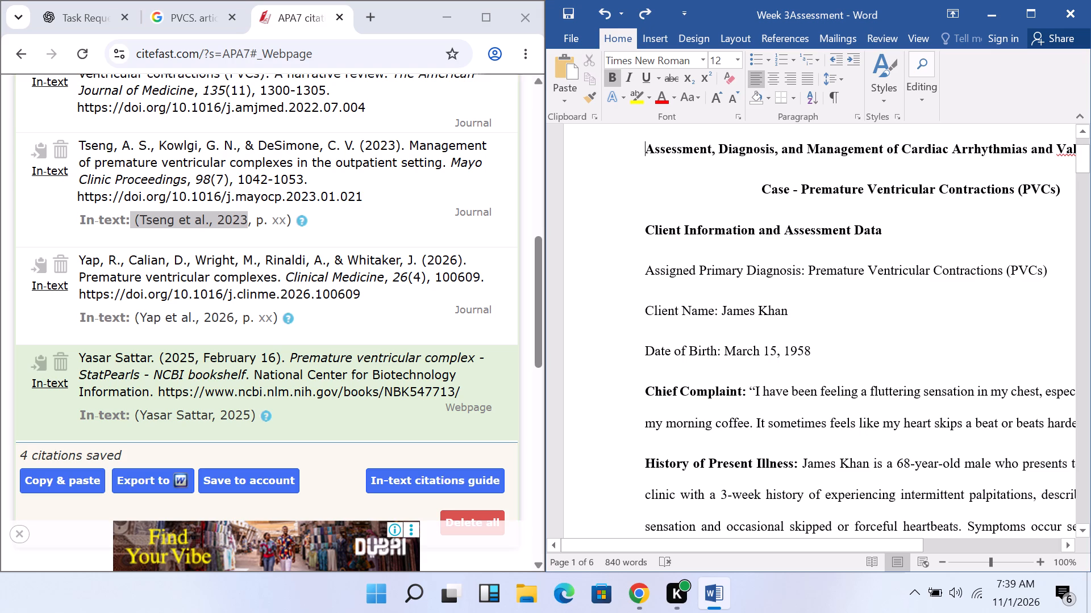
# Centre the first title line, "Assessment, Diagnosis, and Management of Cardiac Arrhythmias and Valvular Disorders", on page 1.
pyautogui.scroll(1, 703, 198)
pyautogui.click(657, 226)
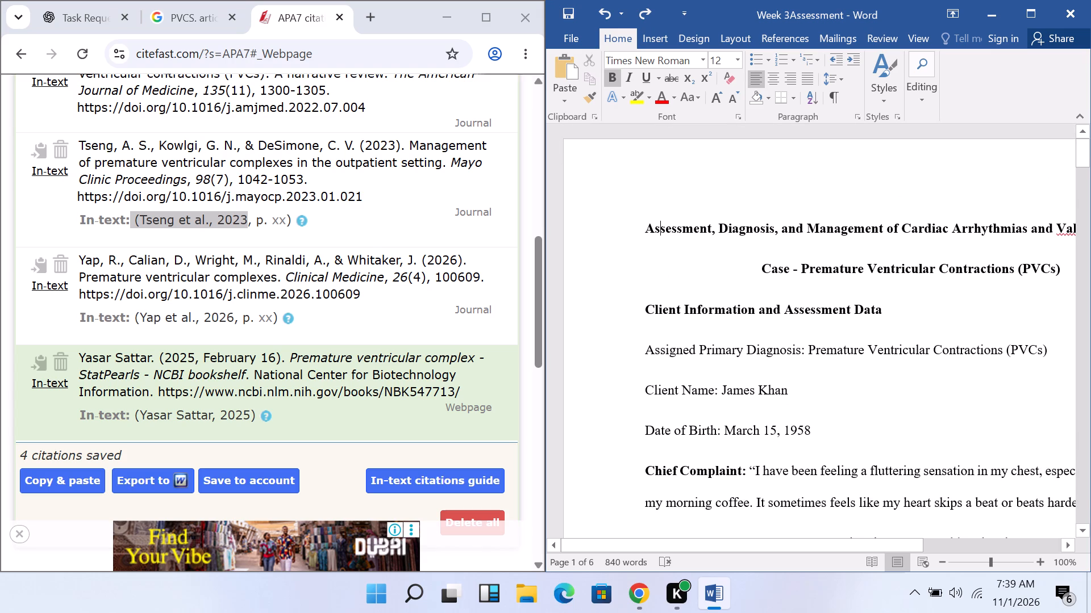
pyautogui.hotkey('ctrl', 'e')
# Insert a blank page before the centred title and place the text cursor on the new first page.
pyautogui.click(648, 226)
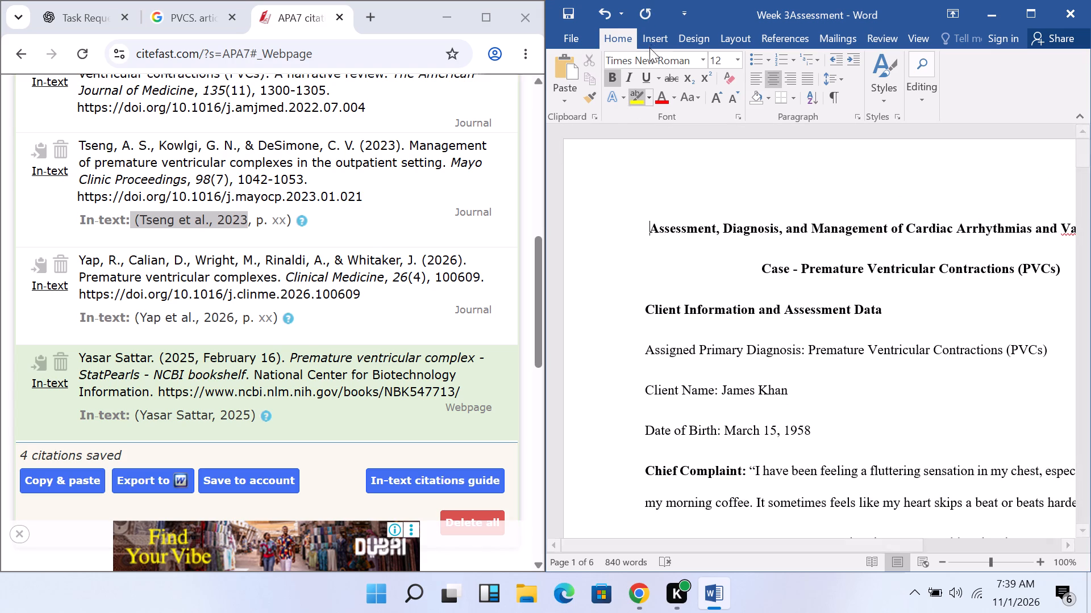
pyautogui.click(651, 37)
pyautogui.click(564, 86)
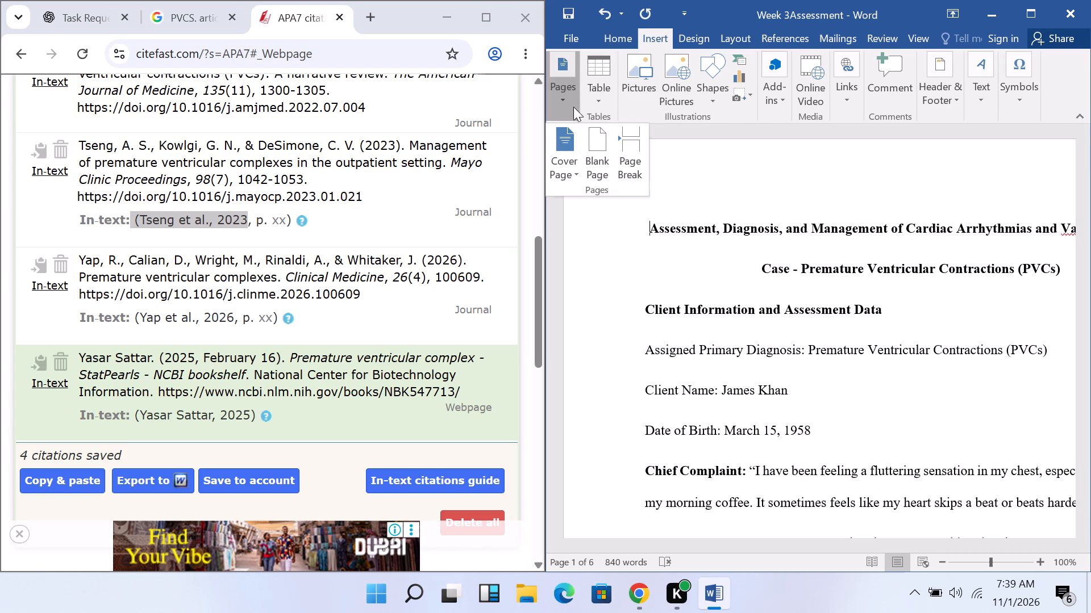
pyautogui.click(599, 144)
pyautogui.scroll(13, 805, 266)
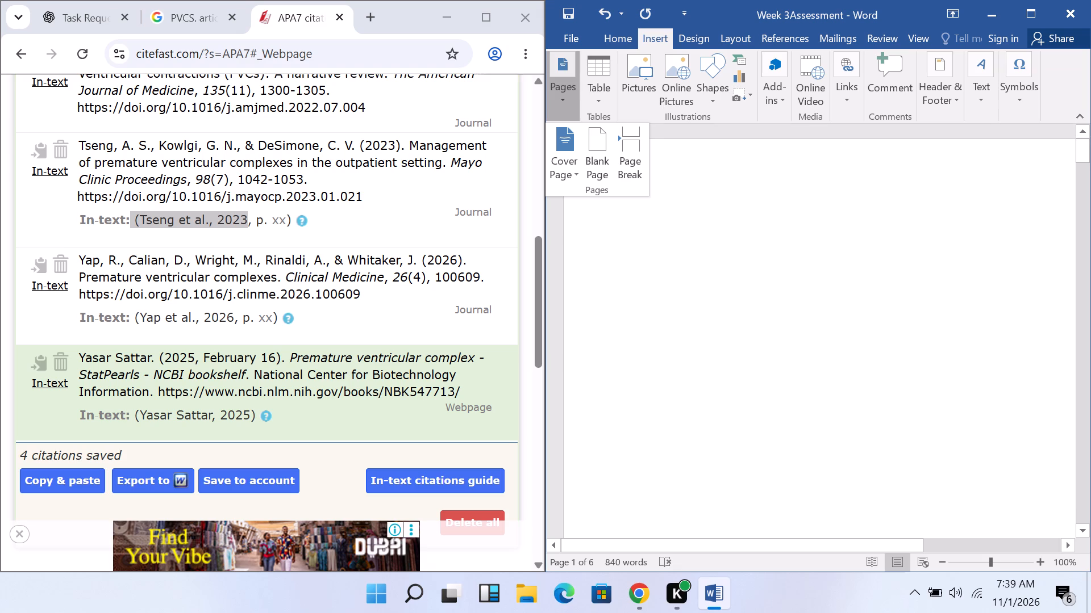
pyautogui.click(843, 206)
pyautogui.click(827, 211)
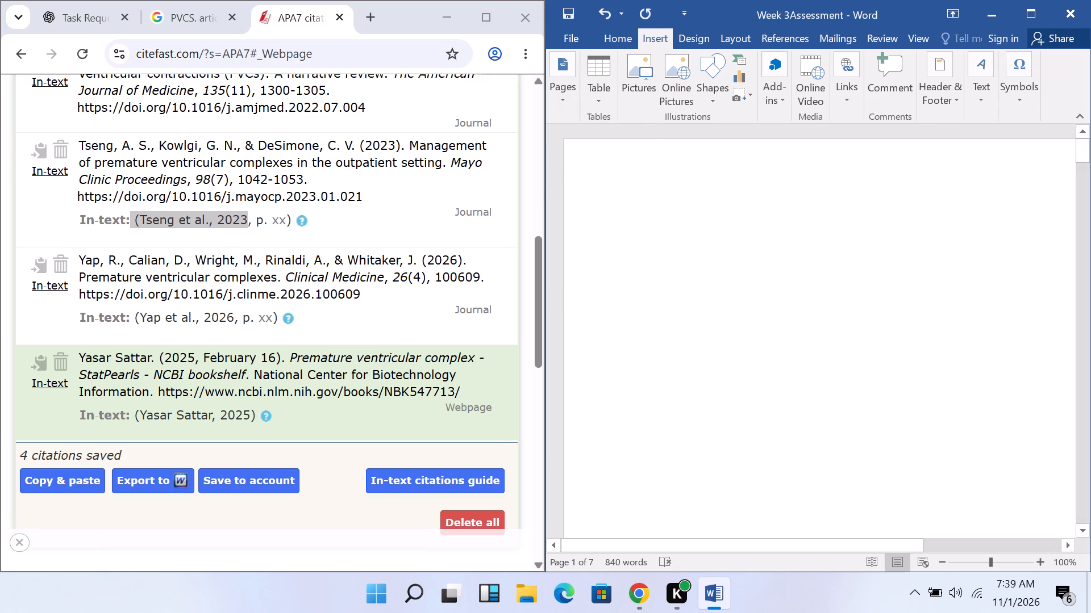
pyautogui.click(828, 232)
pyautogui.click(835, 205)
pyautogui.click(835, 190)
pyautogui.hscroll(-3, 958, 277)
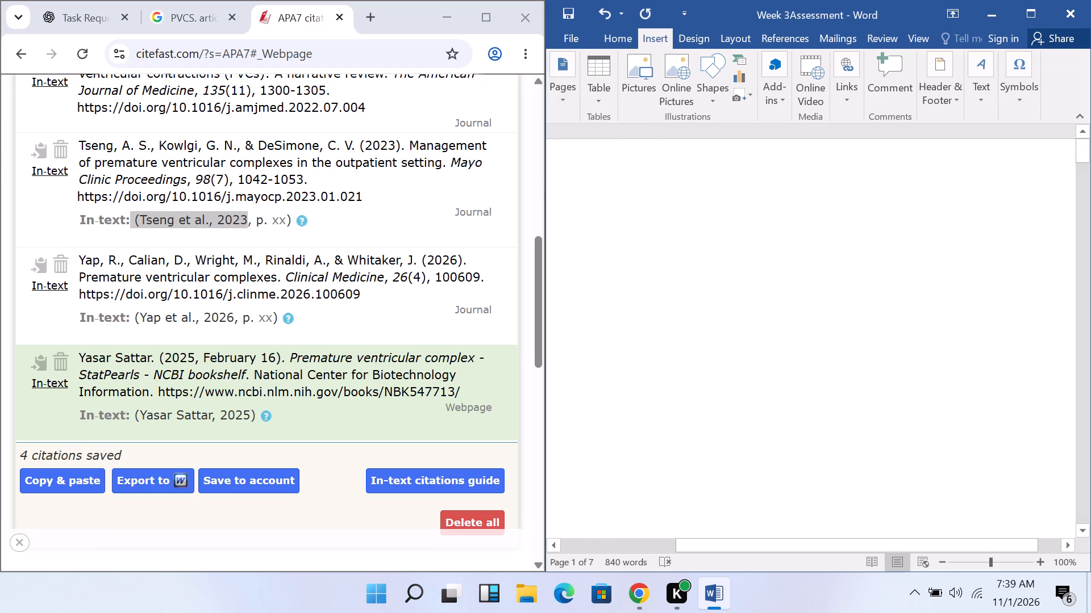
# Enter the bold cover page title "Assignment" seven lines down on the blank first page.
pyautogui.click(984, 562)
pyautogui.click(981, 562)
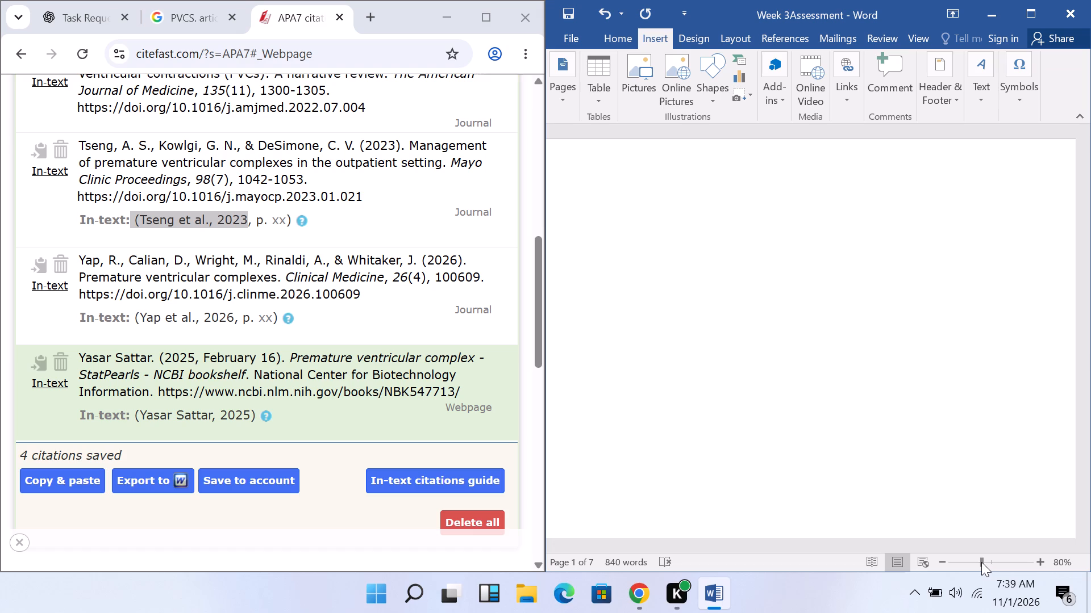
pyautogui.click(976, 562)
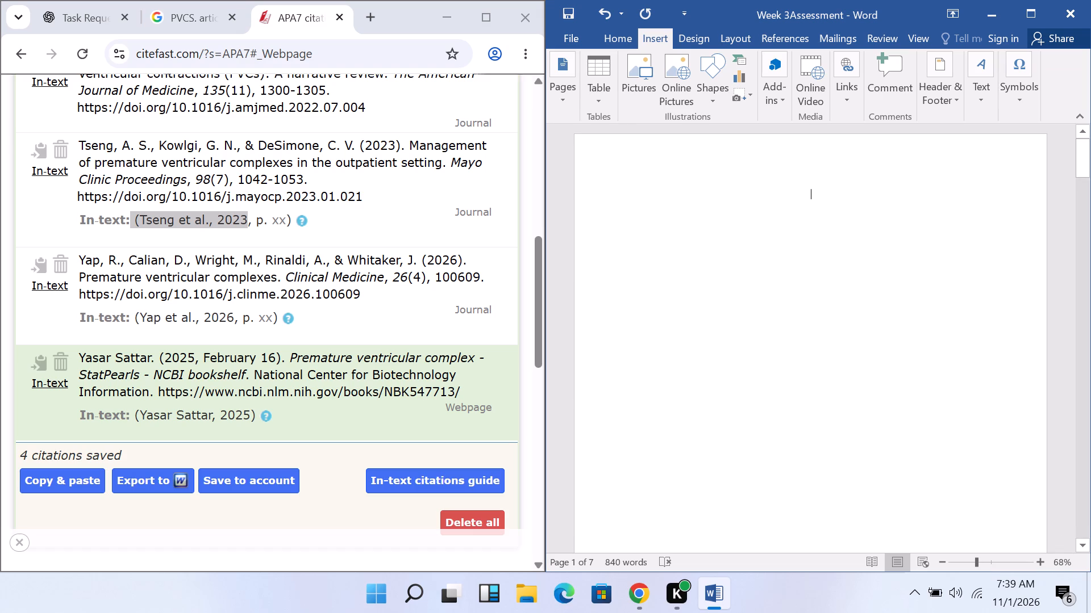
pyautogui.press('Return')
pyautogui.press('Return')
pyautogui.press('Return')
pyautogui.press('Return')
pyautogui.press('Return')
pyautogui.press('Return')
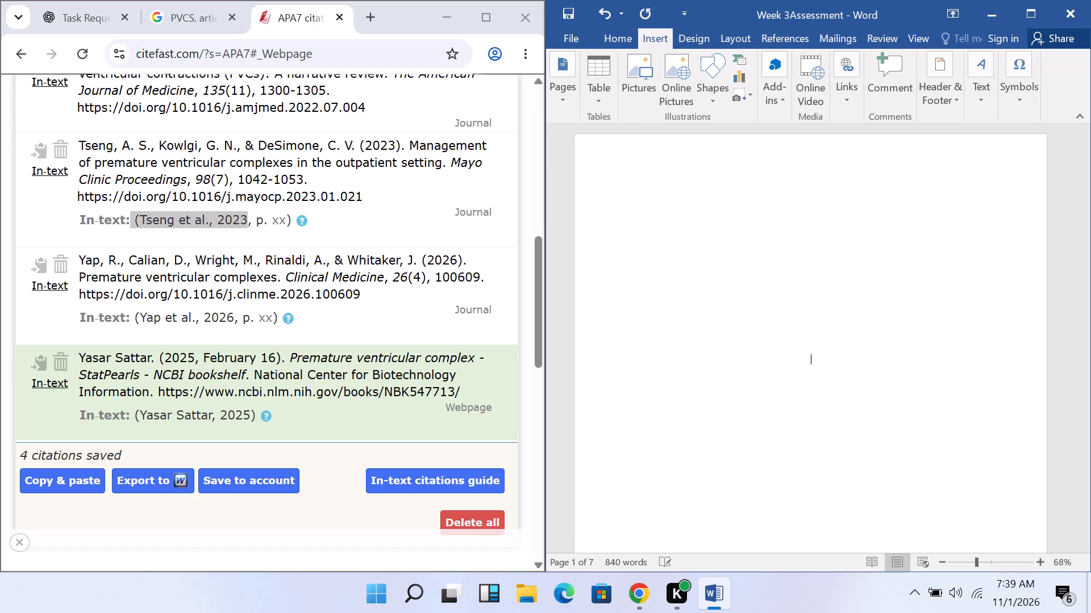
pyautogui.press('Return')
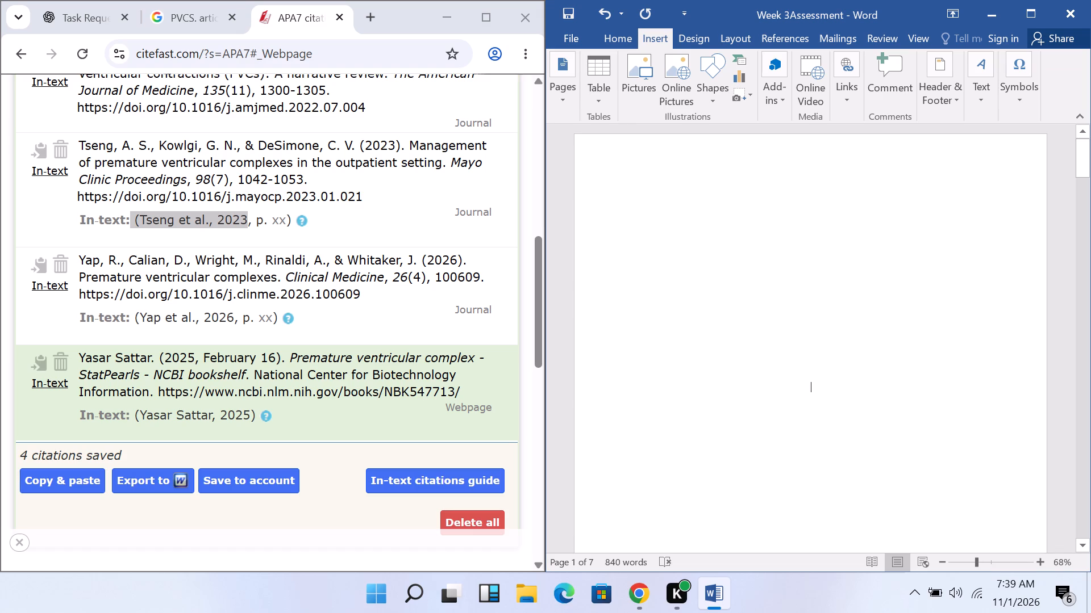
pyautogui.write('Assignment')
pyautogui.press('Return')
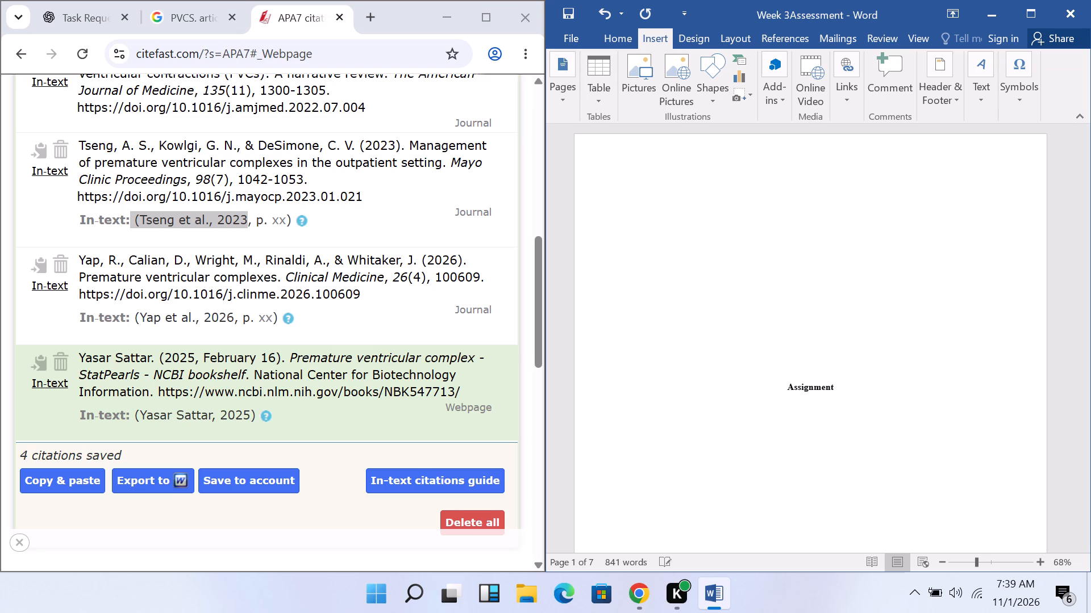
# Add the non-bold line "Name of the Student" below the Assignment title on the cover page.
pyautogui.hotkey('ctrl', 'b')
pyautogui.write('Name of the')
pyautogui.press('space')
pyautogui.press('BackSpace')
pyautogui.press('BackSpace')
pyautogui.press('BackSpace')
pyautogui.press('BackSpace')
pyautogui.press('BackSpace')
pyautogui.press('BackSpace')
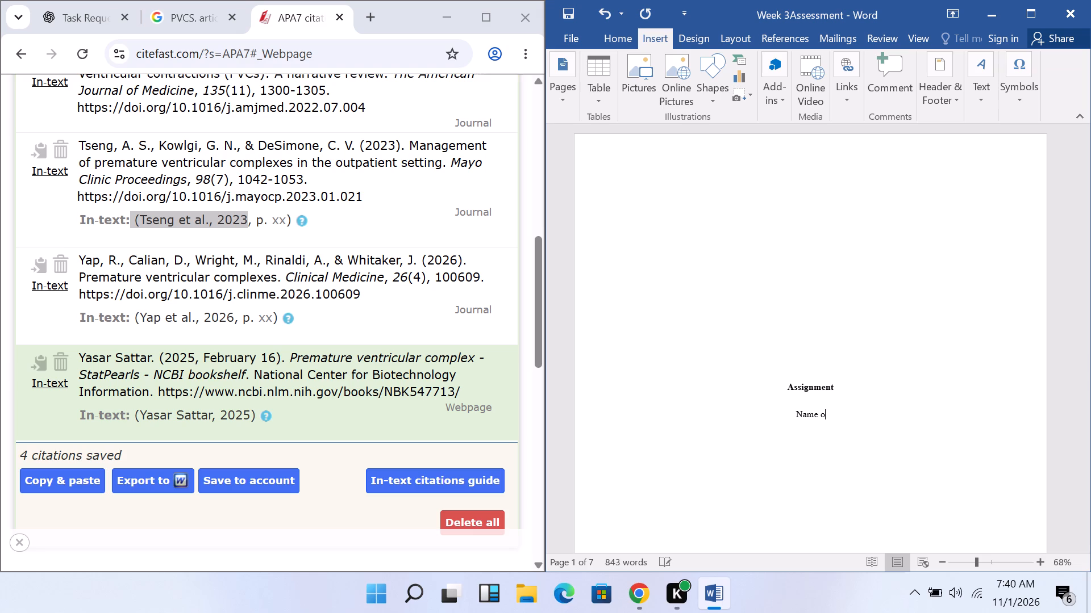
pyautogui.write('f the')
pyautogui.press('space')
pyautogui.write('Student')
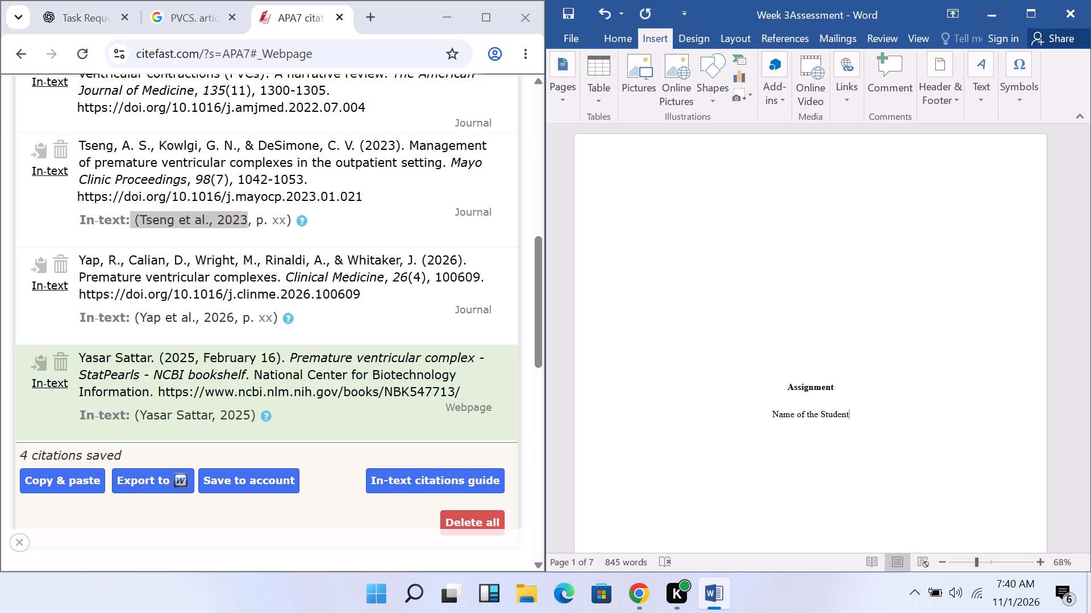
pyautogui.press('Return')
# Add the line "Institution Name" below the student line on the cover page.
pyautogui.write('Name')
pyautogui.press('space')
pyautogui.press('BackSpace')
pyautogui.press('BackSpace')
pyautogui.press('BackSpace')
pyautogui.press('BackSpace')
pyautogui.press('BackSpace')
pyautogui.write('Institution name')
pyautogui.press('BackSpace')
pyautogui.press('BackSpace')
pyautogui.press('BackSpace')
pyautogui.press('BackSpace')
pyautogui.write('Name')
pyautogui.press('Return')
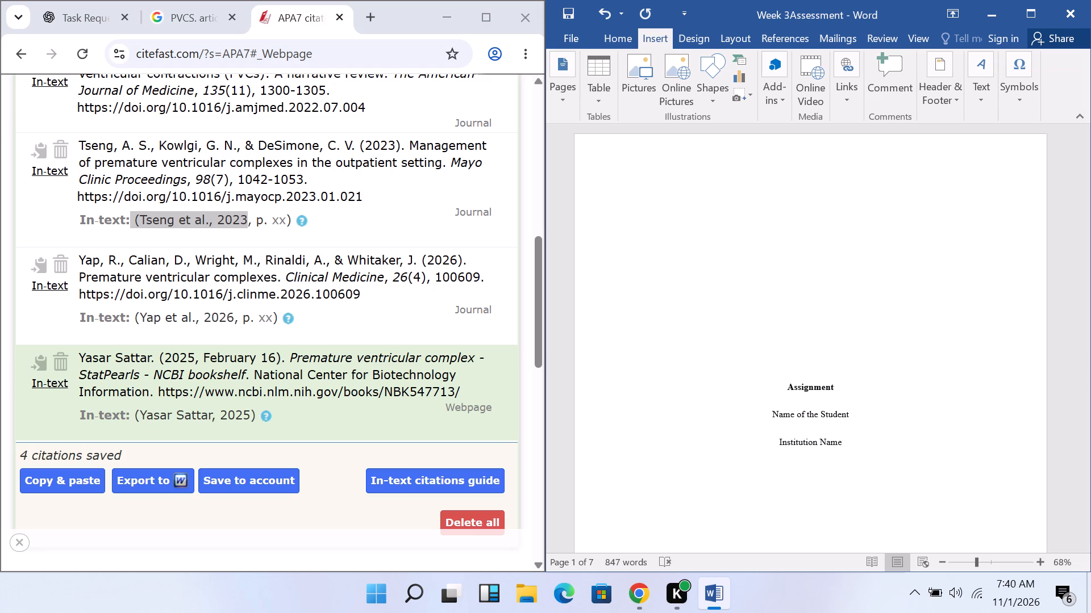
# Finish the cover page with the lines "Professor" and "Due Date" below the institution line.
pyautogui.write('Prof')
pyautogui.write('ess')
pyautogui.write('or')
pyautogui.press('Return')
pyautogui.write('Due Date')
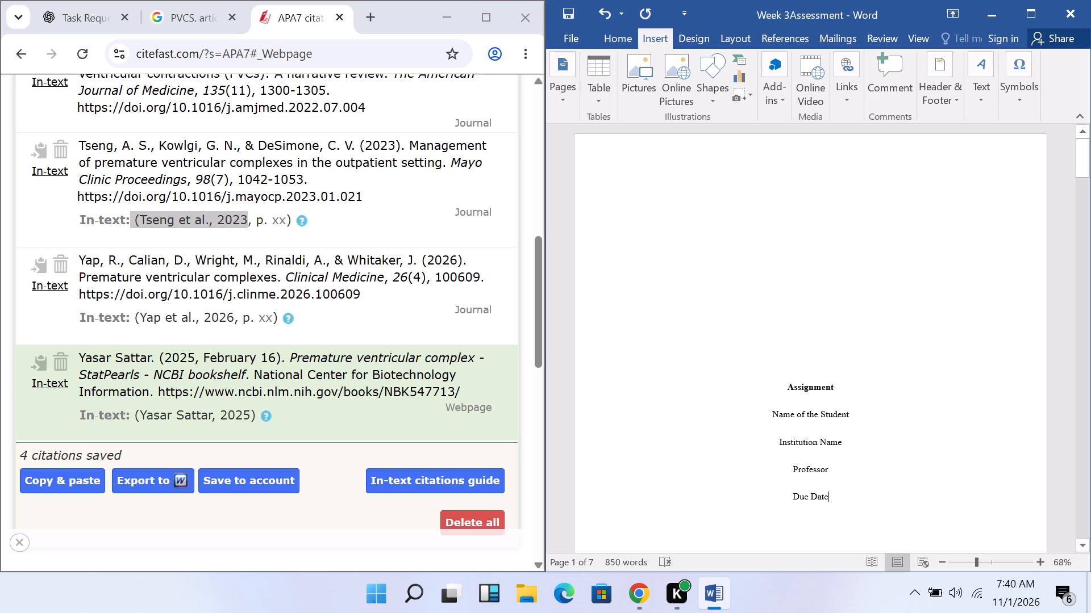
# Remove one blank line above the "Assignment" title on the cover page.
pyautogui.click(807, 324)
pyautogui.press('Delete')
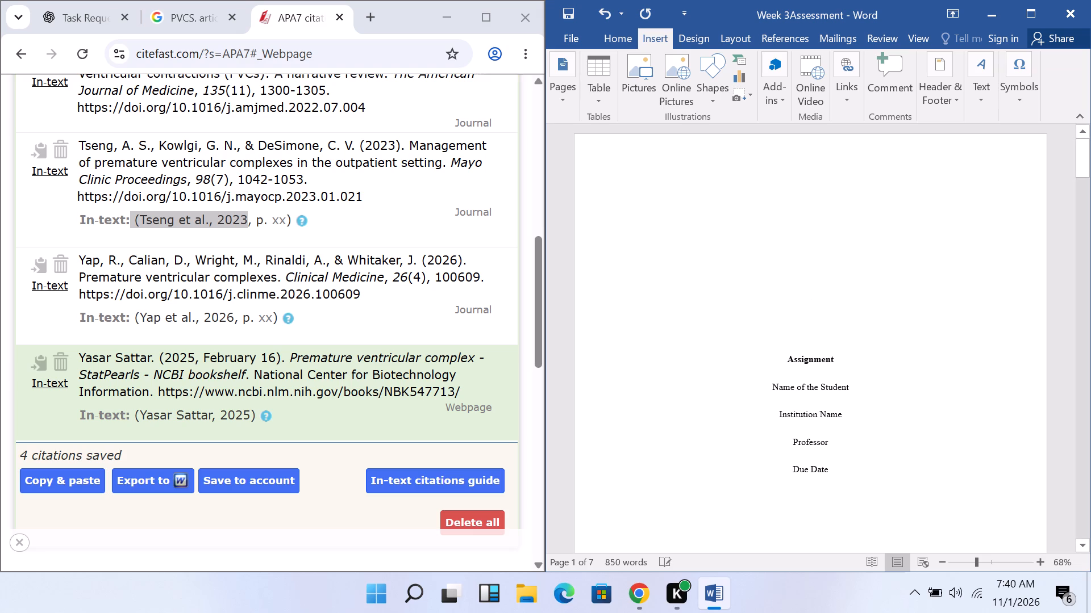
# Review the document's layout from the case title through the last patient education bullet on the final page.
pyautogui.scroll(-7, 834, 460)
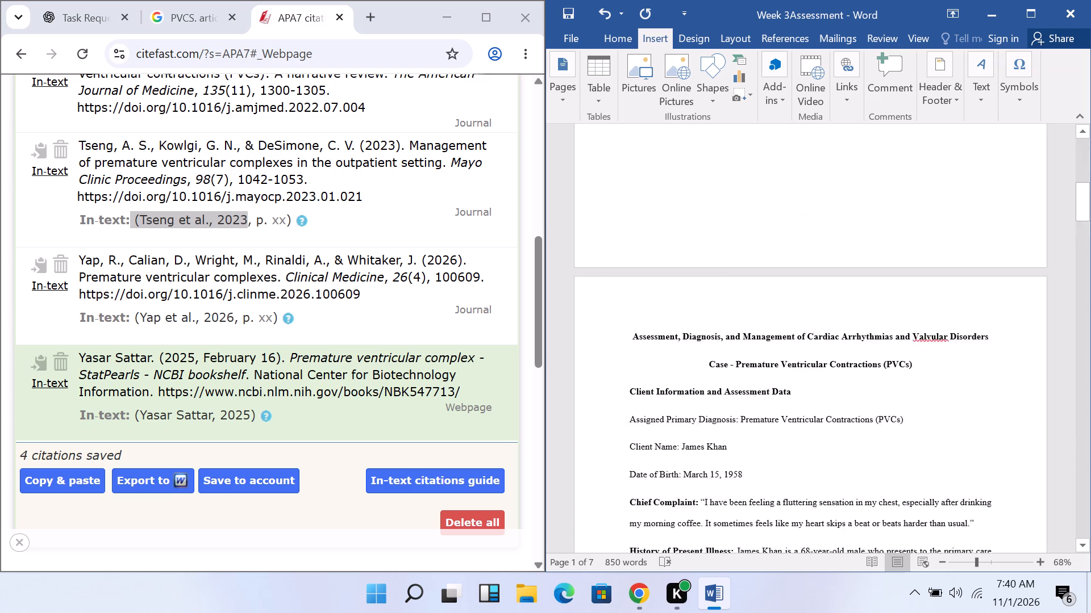
pyautogui.scroll(-5, 834, 460)
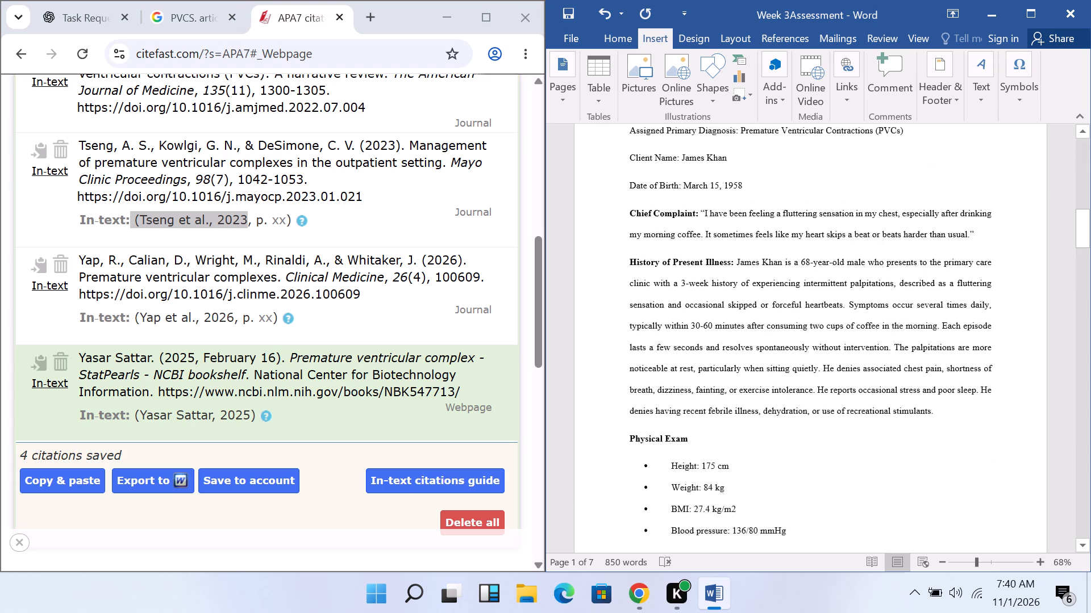
pyautogui.scroll(-11, 834, 460)
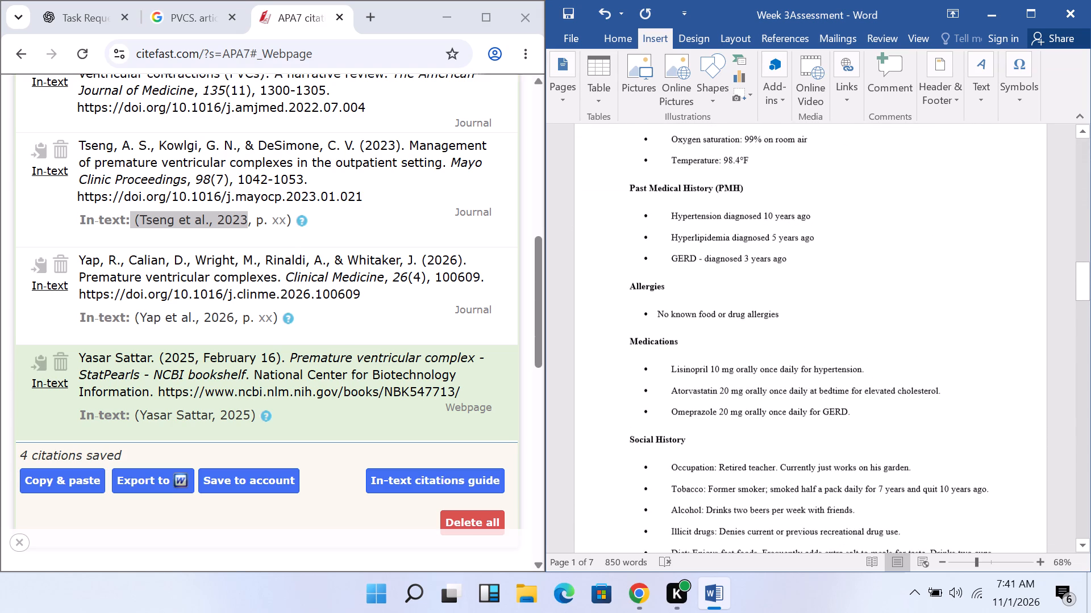
pyautogui.scroll(-8, 834, 460)
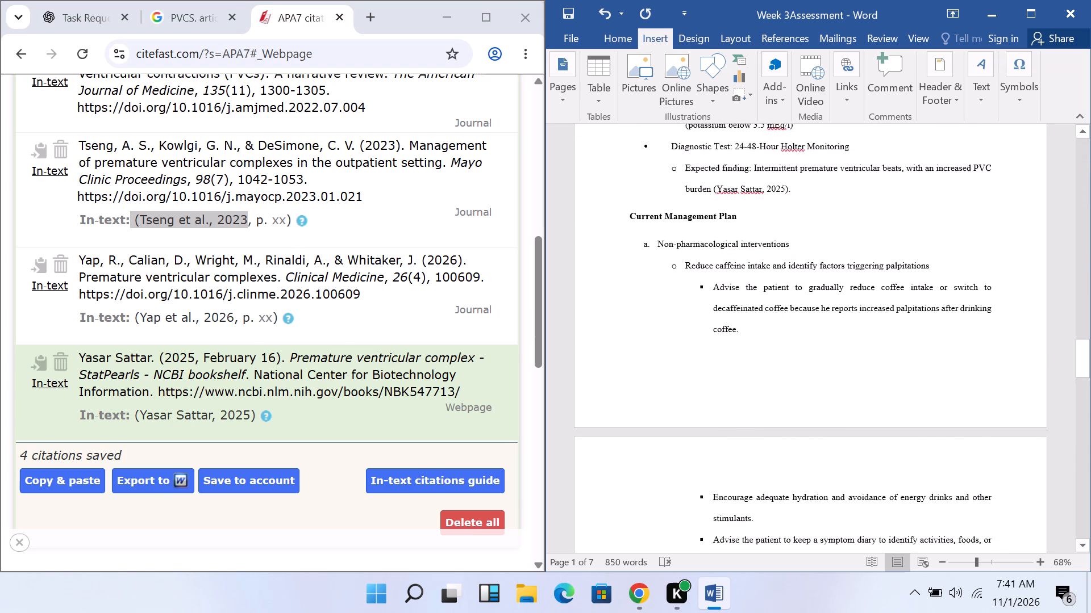
pyautogui.scroll(-13, 834, 460)
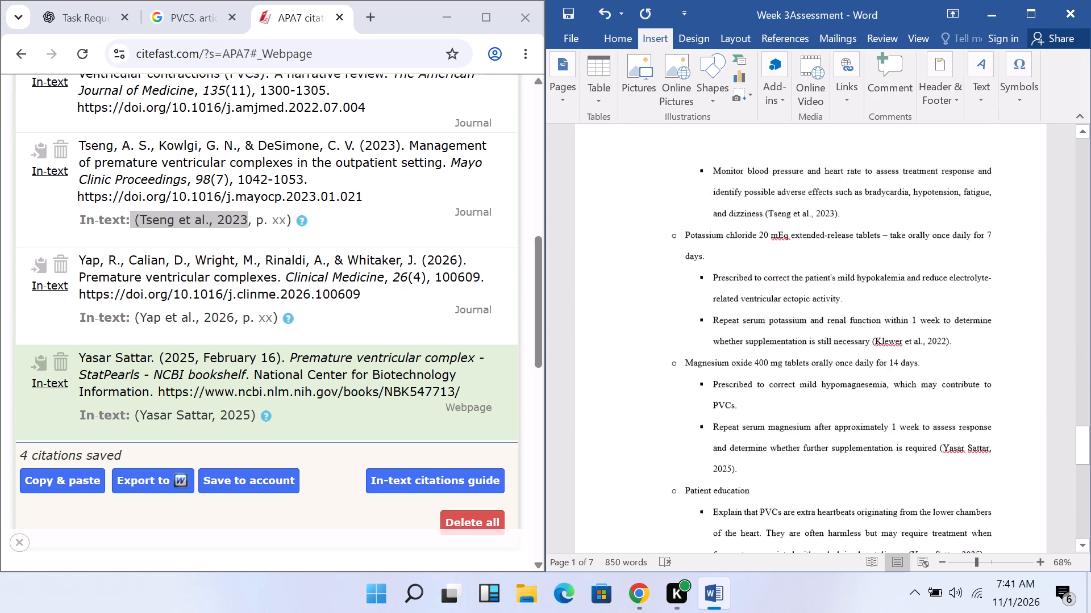
pyautogui.scroll(-9, 834, 460)
pyautogui.scroll(2, 834, 460)
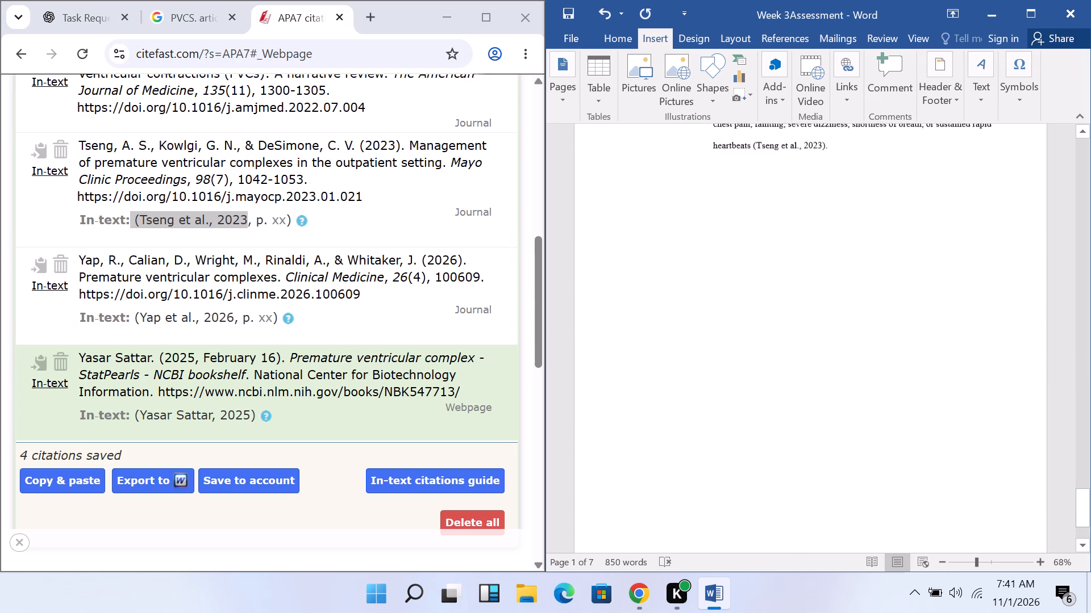
pyautogui.scroll(2, 834, 460)
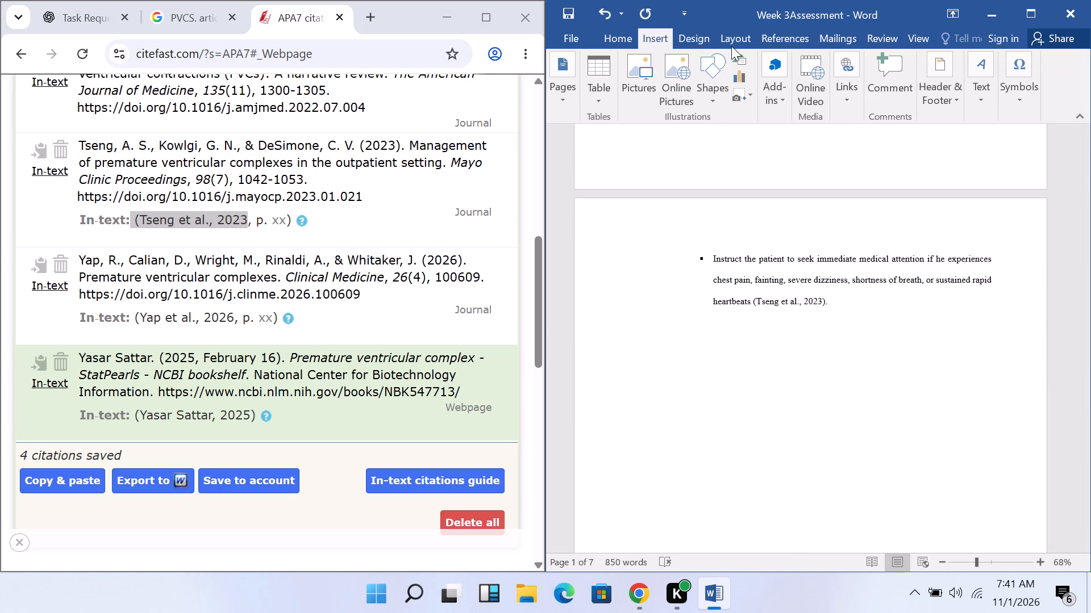
# Change the document's paper size to a slightly narrower preset.
pyautogui.click(736, 37)
pyautogui.click(619, 73)
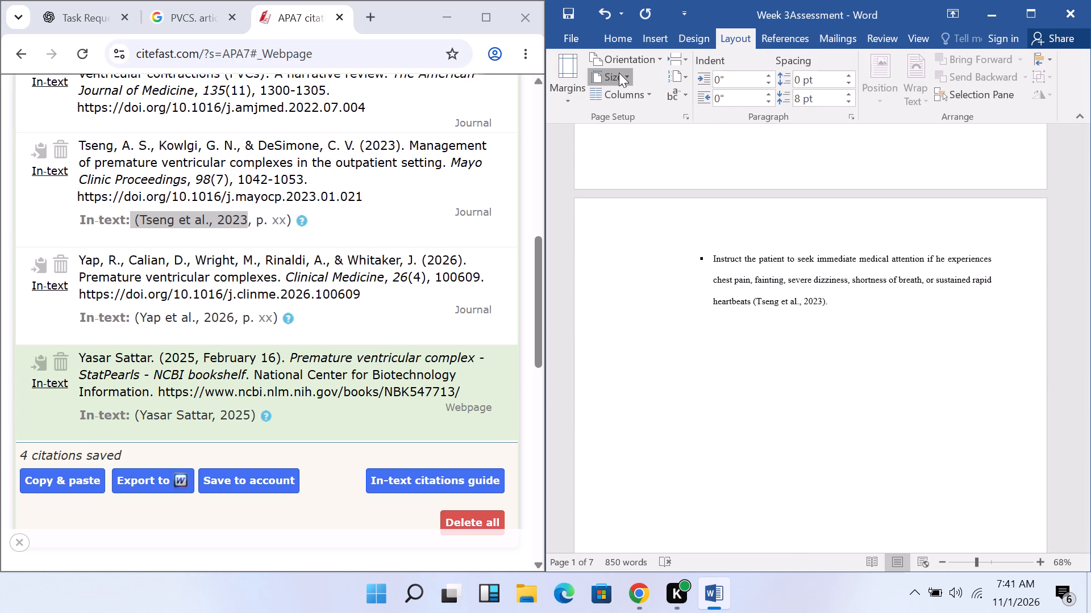
pyautogui.click(645, 305)
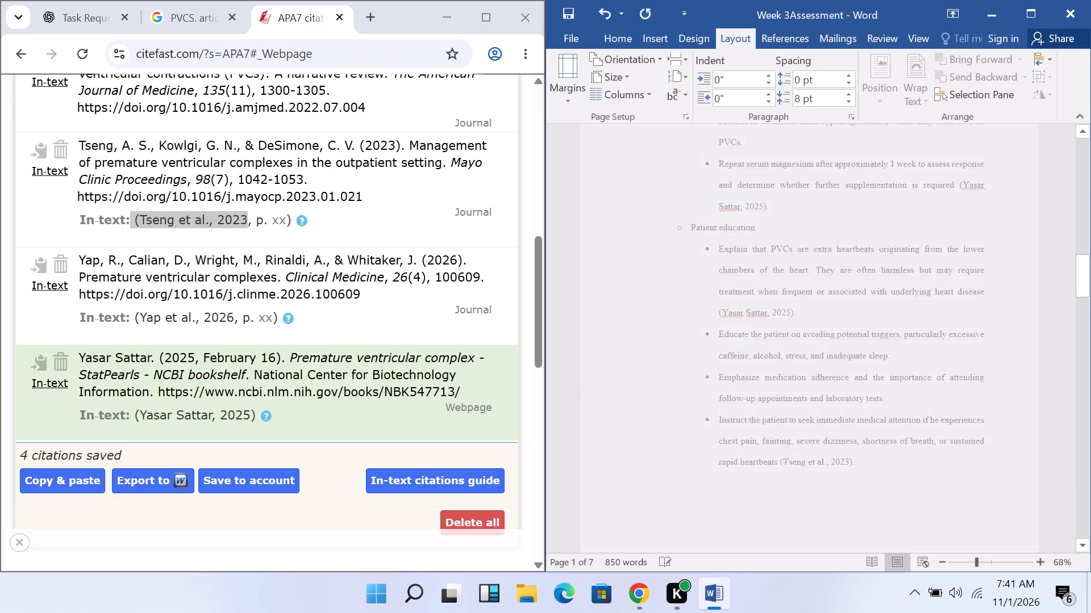
pyautogui.click(823, 368)
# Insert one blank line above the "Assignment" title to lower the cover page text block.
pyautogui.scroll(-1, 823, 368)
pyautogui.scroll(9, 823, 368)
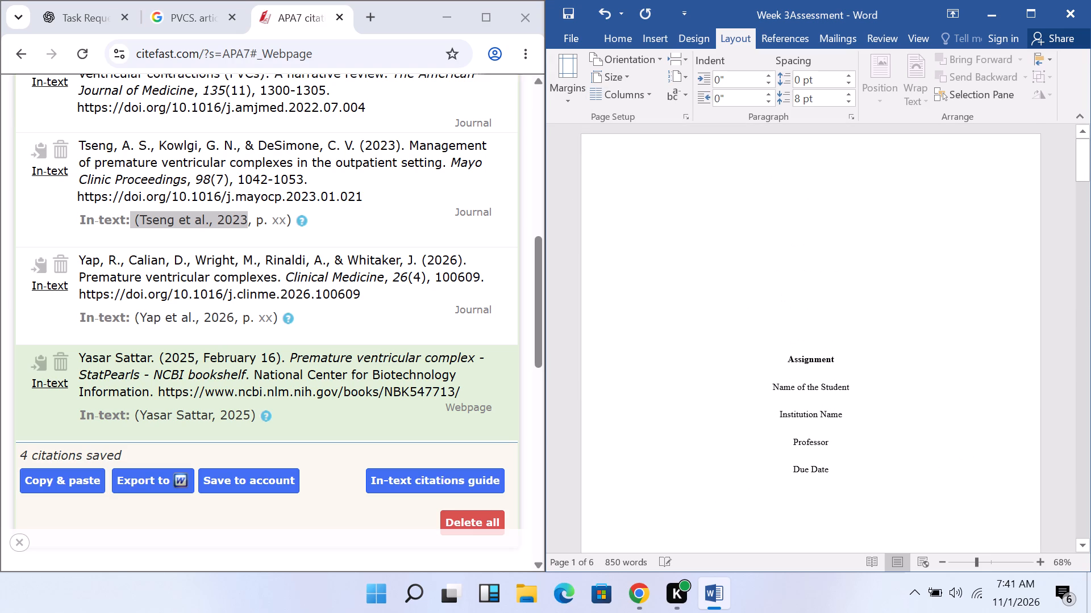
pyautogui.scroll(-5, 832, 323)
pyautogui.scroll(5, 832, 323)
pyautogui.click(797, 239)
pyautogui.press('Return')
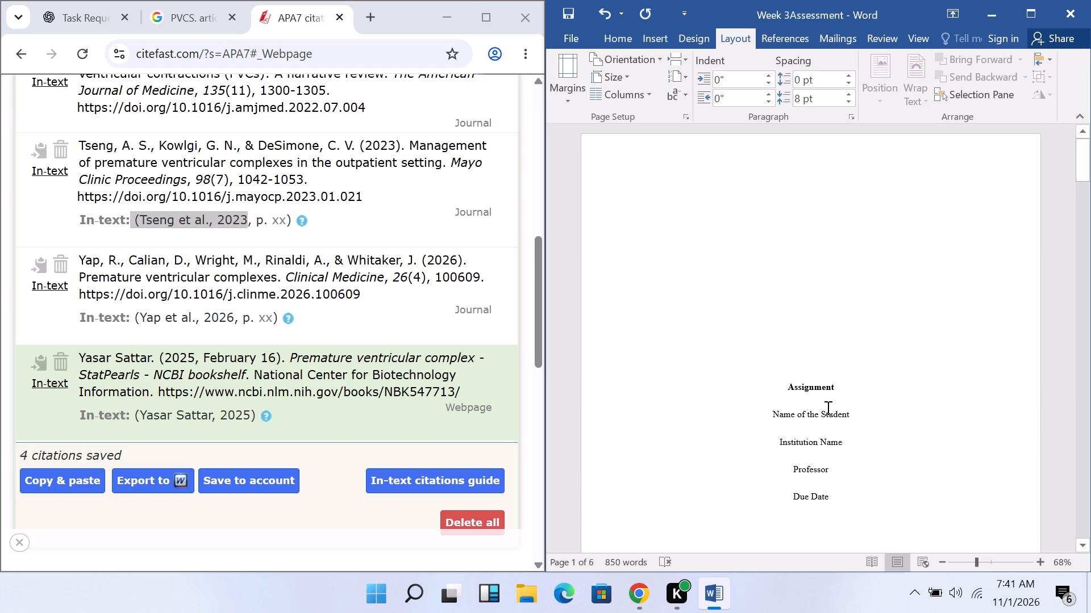
# Review the document's layout from the cover page through the last patient education bullet on the final page.
pyautogui.scroll(-9, 832, 419)
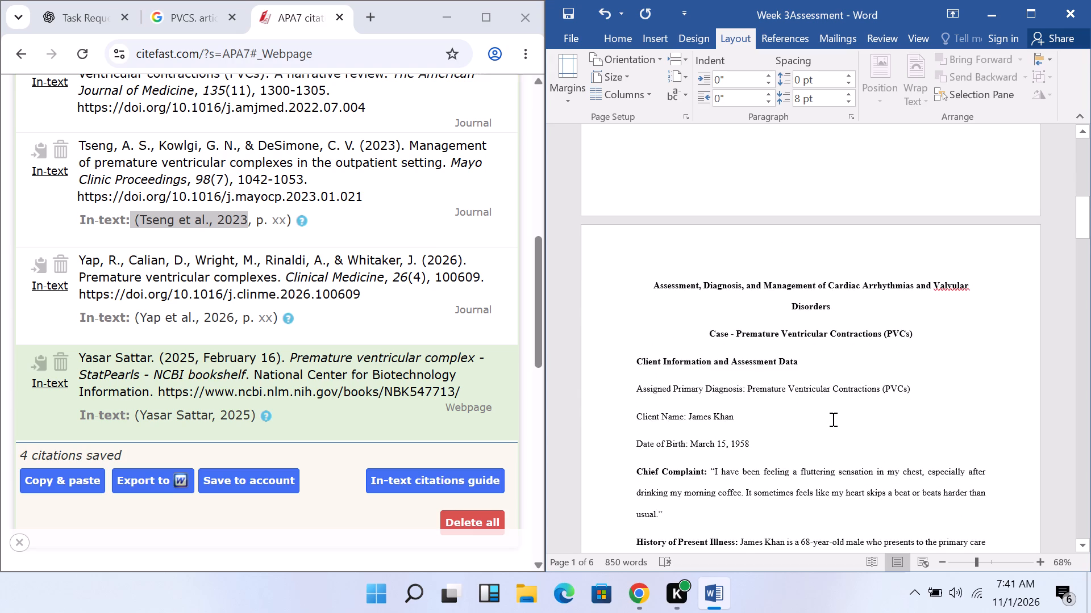
pyautogui.scroll(-5, 832, 419)
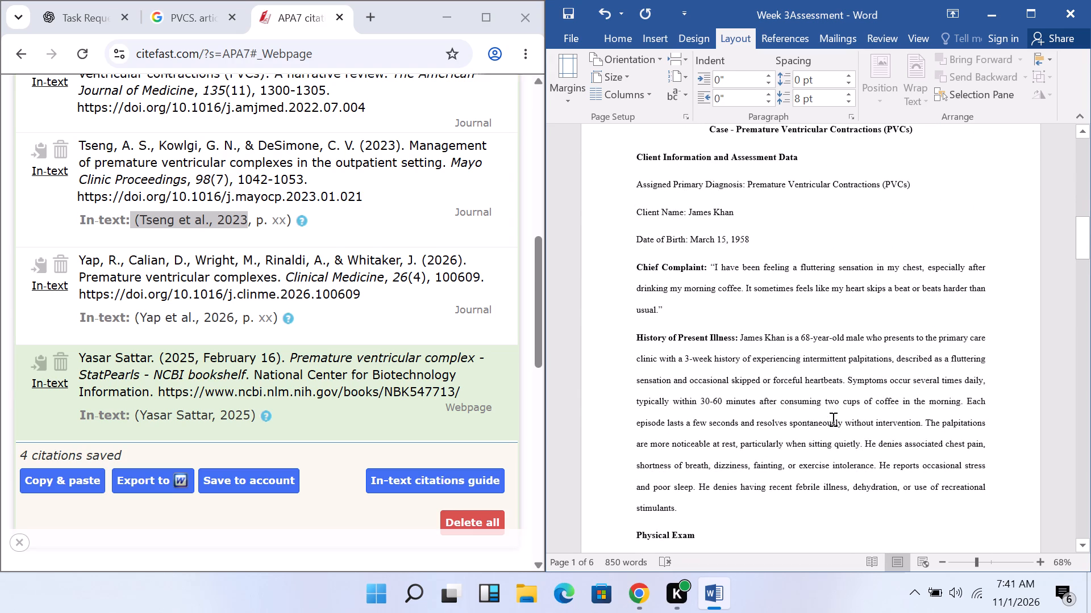
pyautogui.scroll(-6, 832, 419)
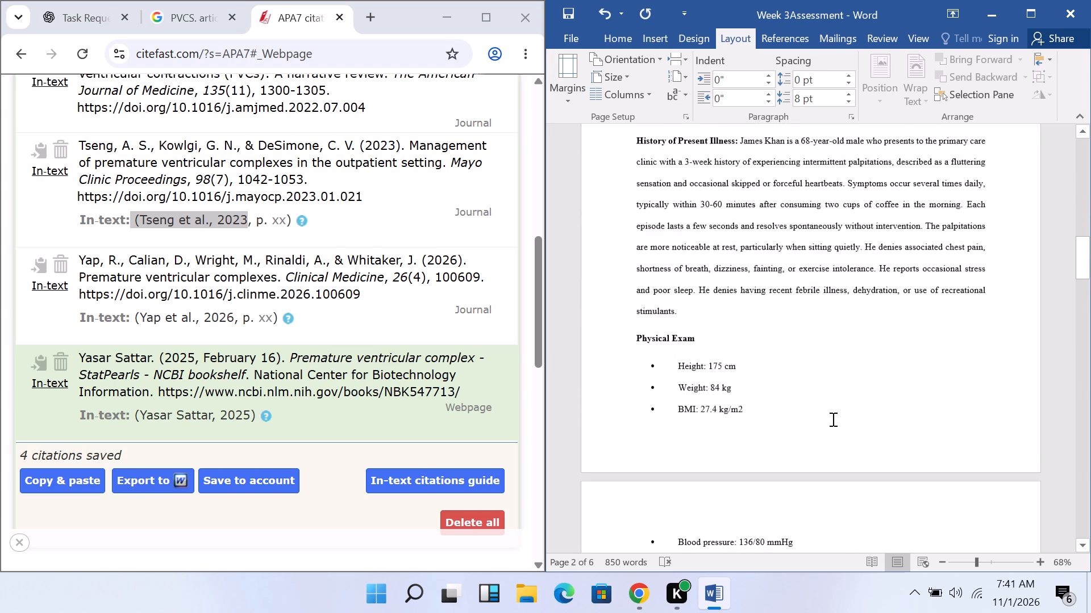
pyautogui.scroll(-10, 832, 419)
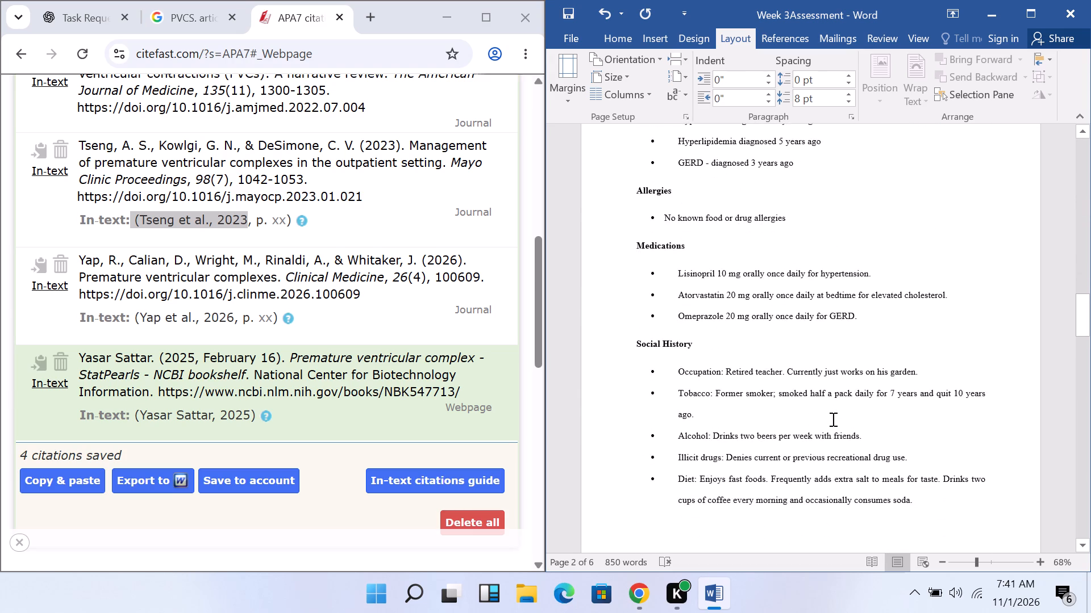
pyautogui.scroll(-5, 832, 419)
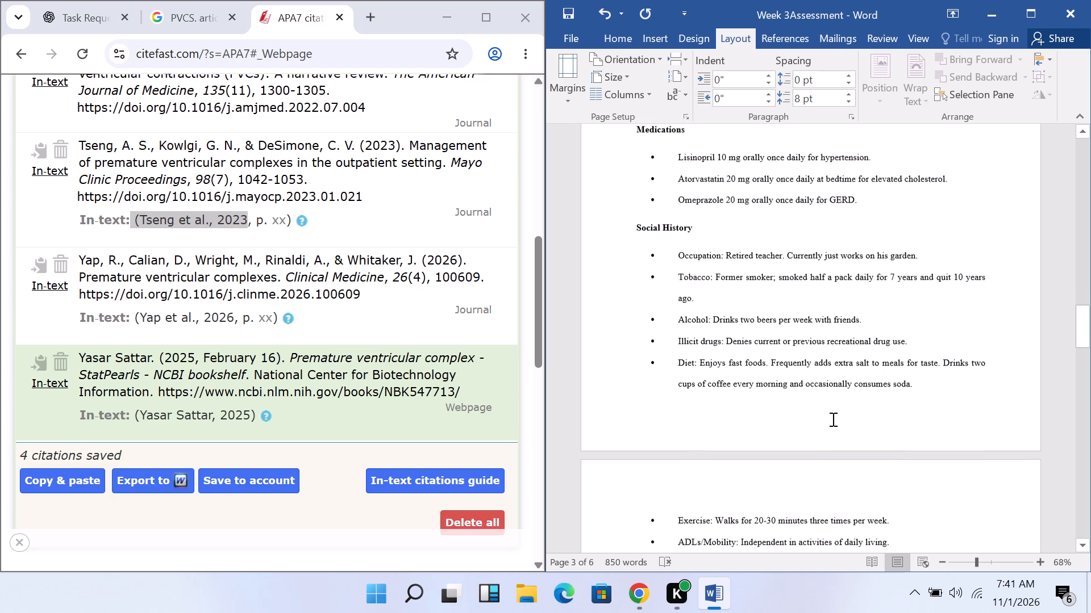
pyautogui.scroll(-2, 832, 419)
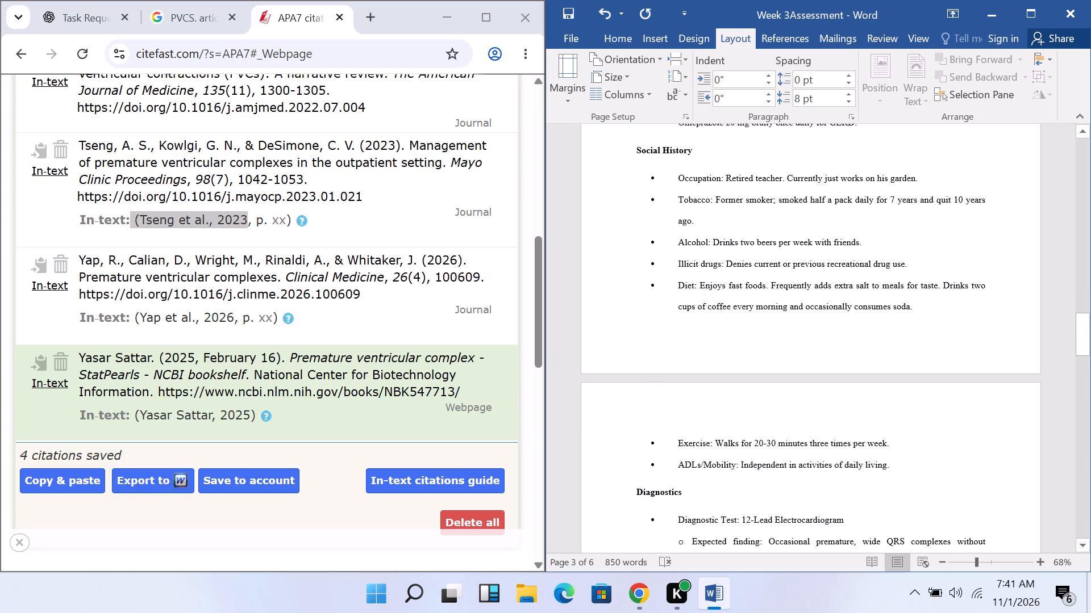
pyautogui.scroll(-2, 832, 419)
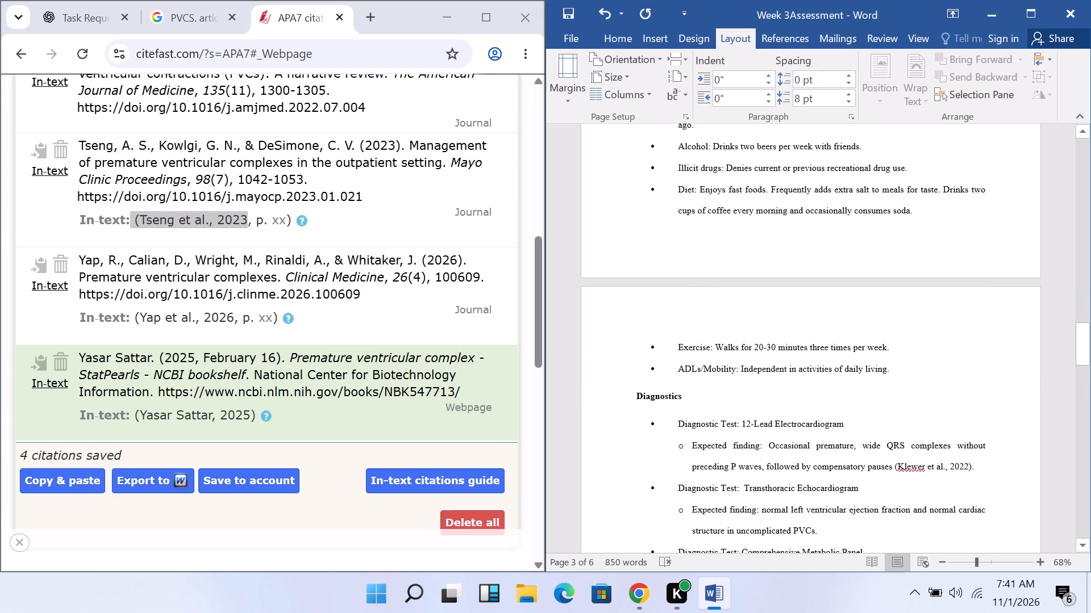
pyautogui.scroll(-4, 832, 419)
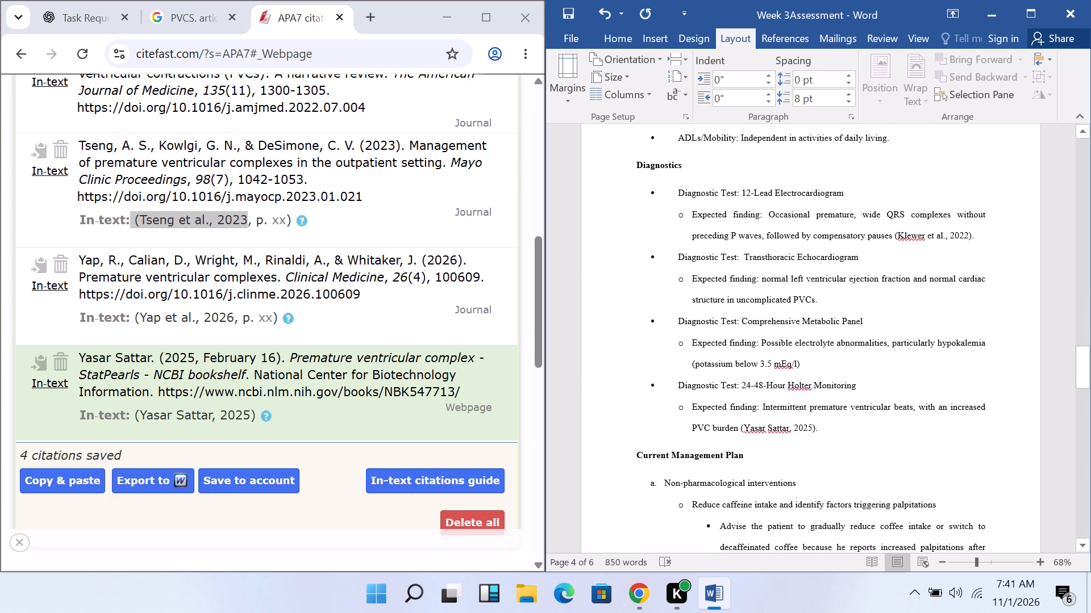
pyautogui.scroll(-6, 832, 419)
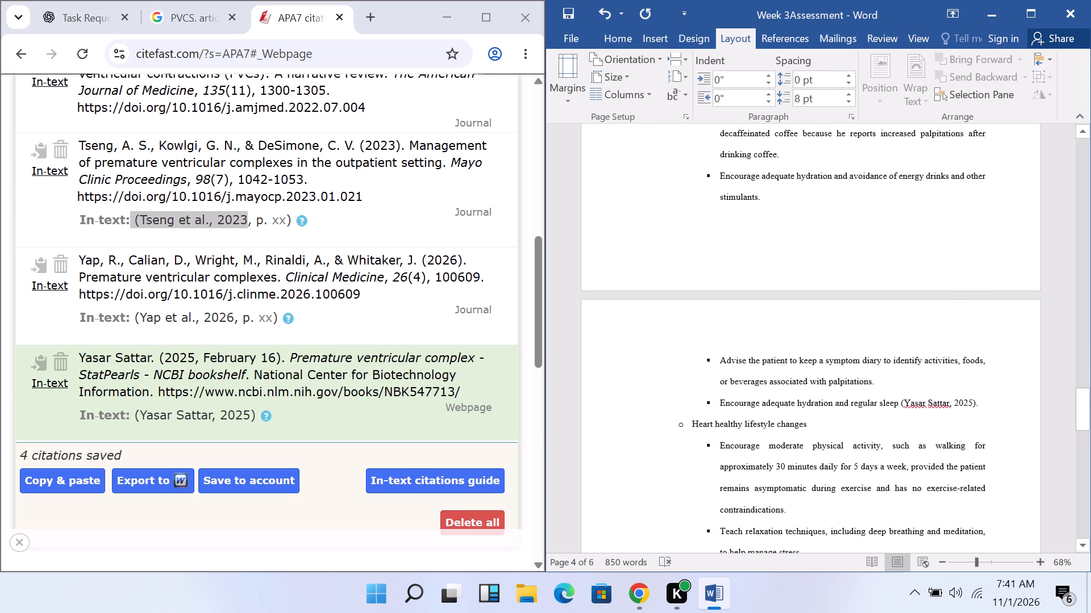
pyautogui.scroll(-4, 832, 419)
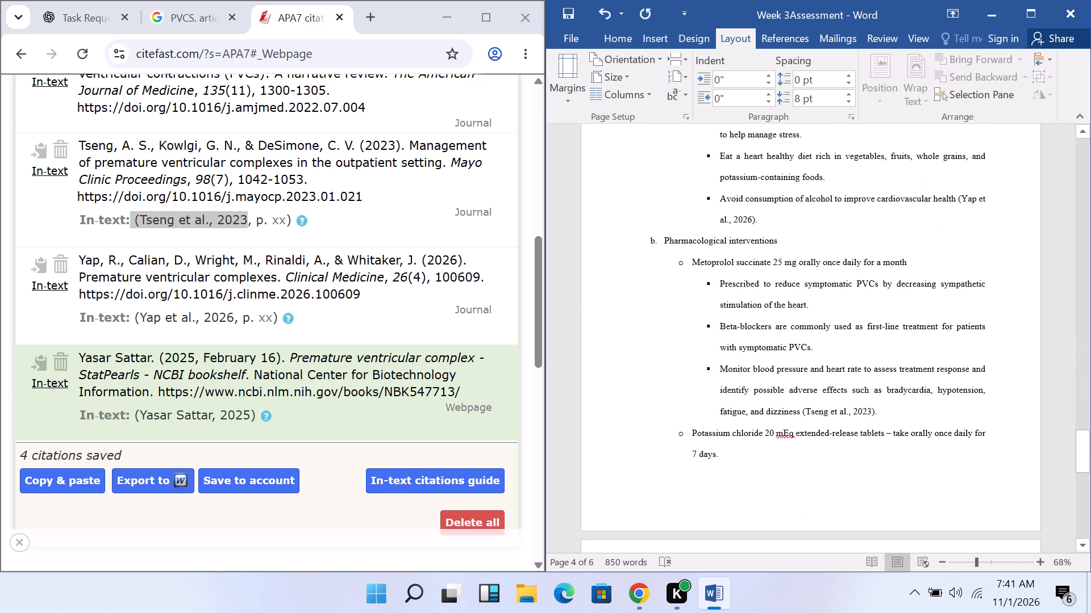
pyautogui.scroll(-6, 832, 419)
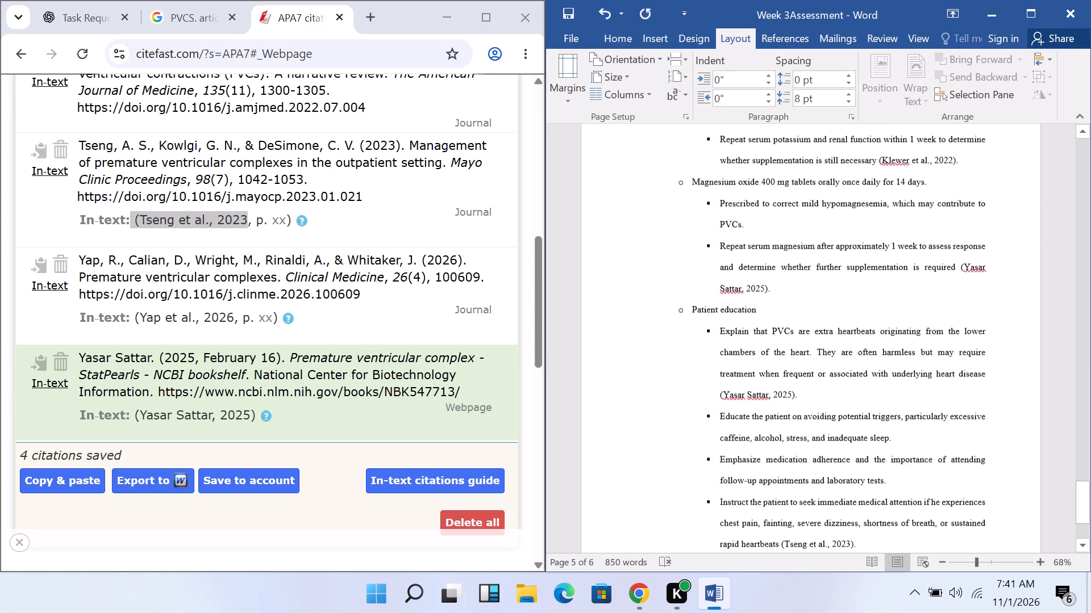
pyautogui.scroll(-7, 832, 419)
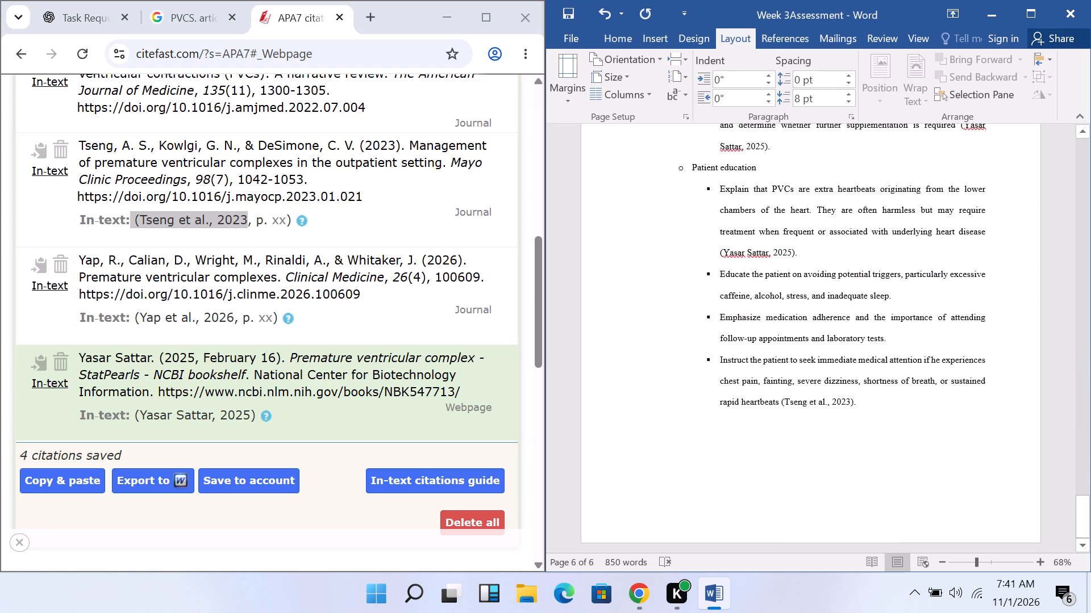
# Insert a page break after the last patient education bullet and remove the bullet and indent on the new page's first line.
pyautogui.click(867, 408)
pyautogui.hotkey('ctrl', 'Return')
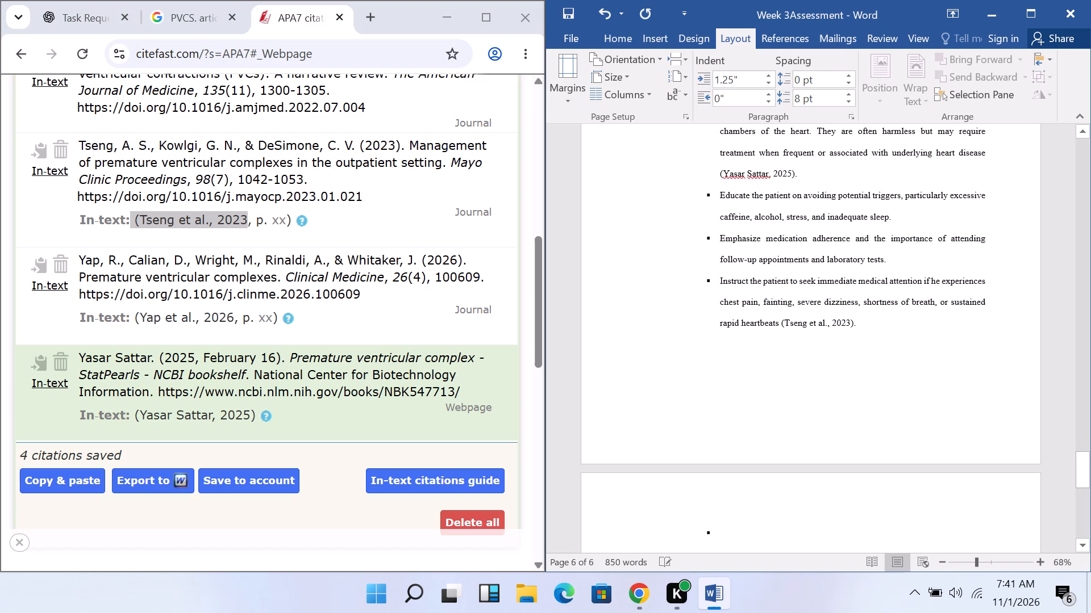
pyautogui.press('BackSpace')
pyautogui.press('BackSpace')
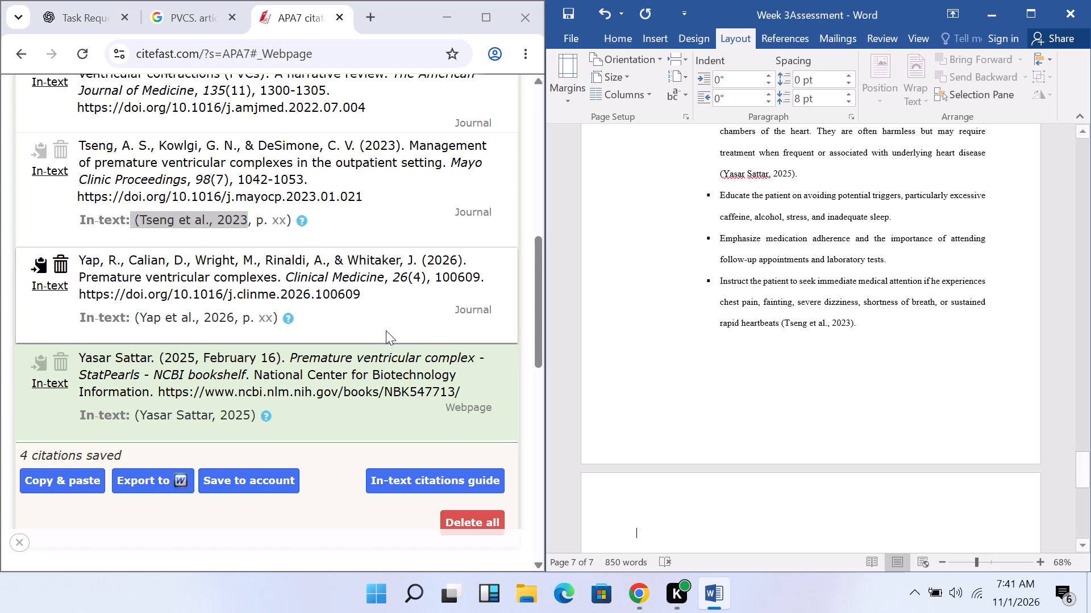
# Copy the full Citefast reference list in Times New Roman and paste it onto the document's new last page.
pyautogui.click(45, 476)
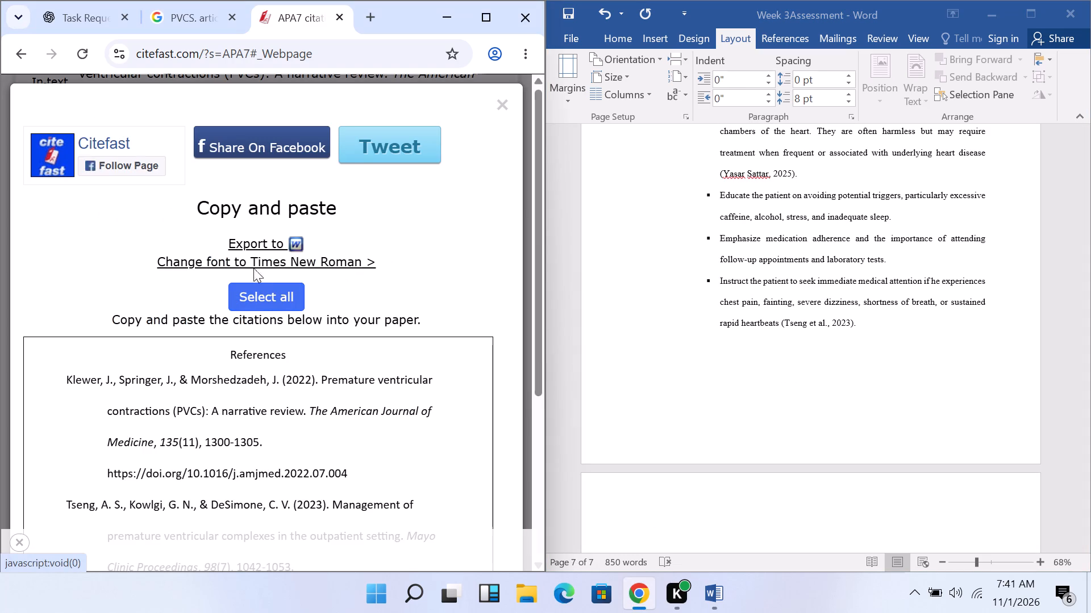
pyautogui.click(244, 263)
pyautogui.click(99, 291)
pyautogui.click(271, 296)
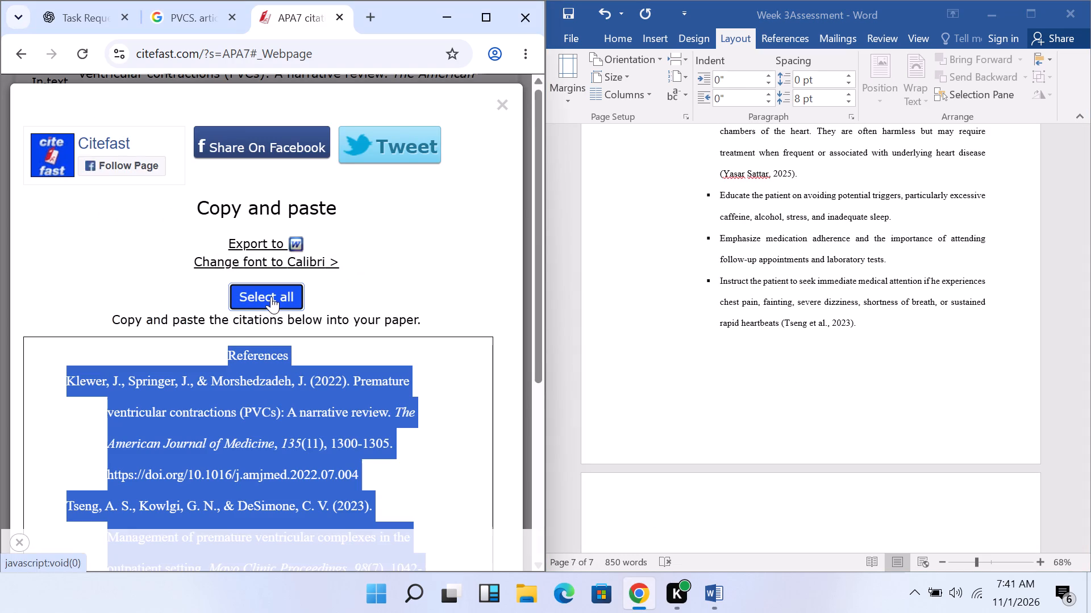
pyautogui.hotkey('ctrl', 'c')
pyautogui.hotkey('ctrl', 'c')
pyautogui.click(703, 530)
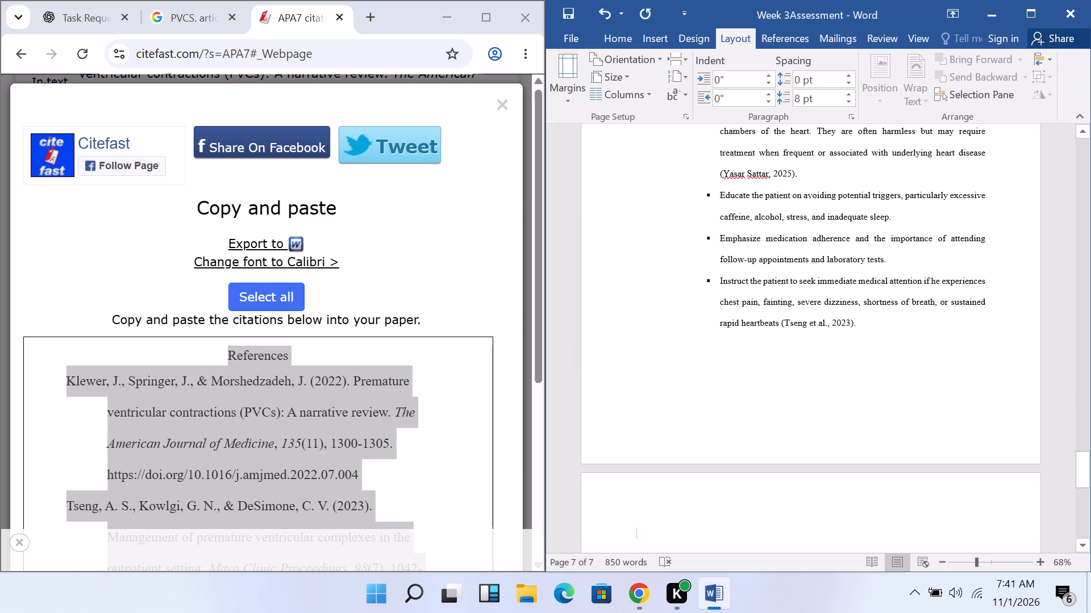
pyautogui.hotkey('ctrl', 'v')
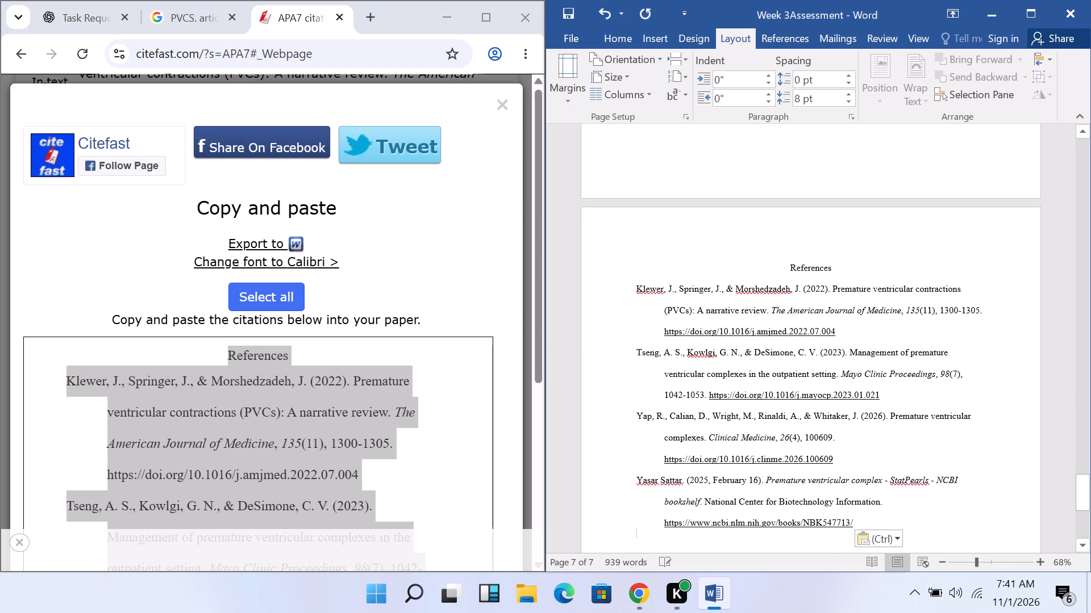
# Make the "References" heading bold.
pyautogui.click(587, 263)
pyautogui.hotkey('ctrl', 'b')
pyautogui.click(790, 343)
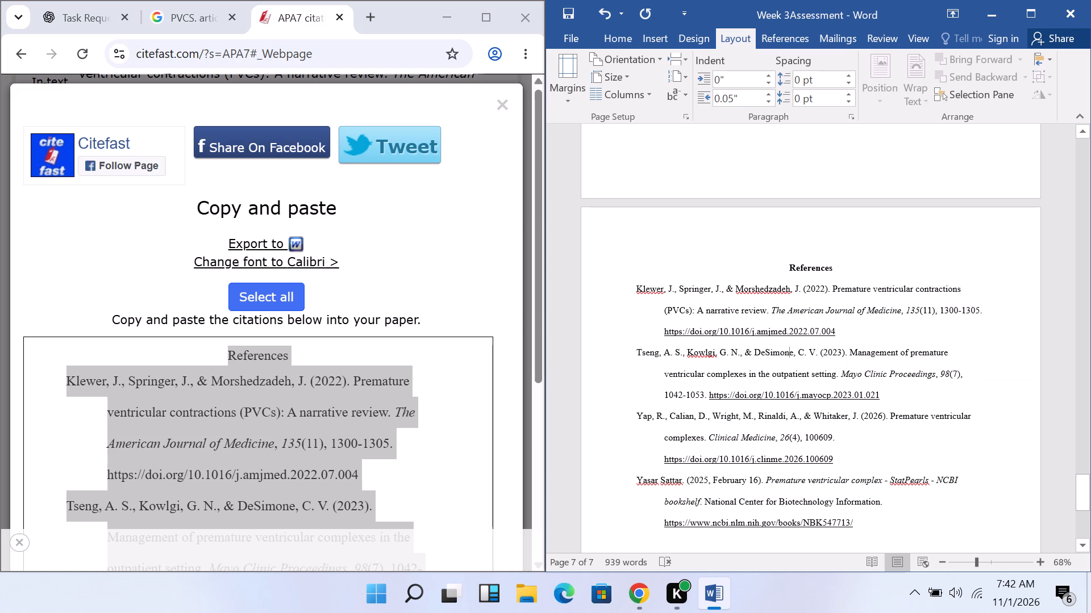
# Check the references page, return to the cover page and save the Week 3Assessment document.
pyautogui.scroll(-10, 891, 423)
pyautogui.scroll(4, 891, 423)
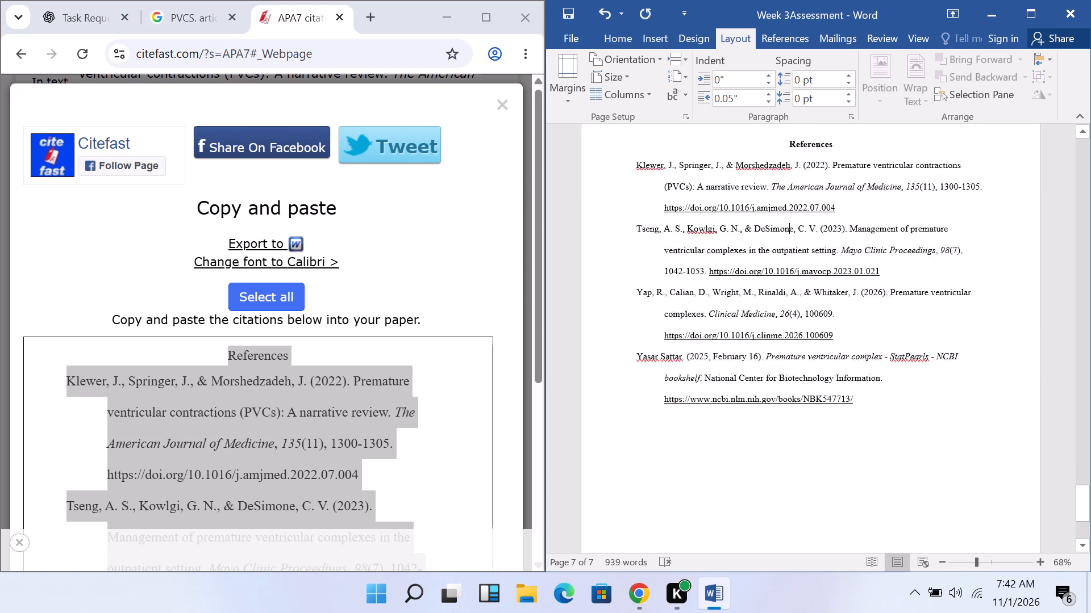
pyautogui.scroll(20, 891, 423)
pyautogui.scroll(9, 891, 423)
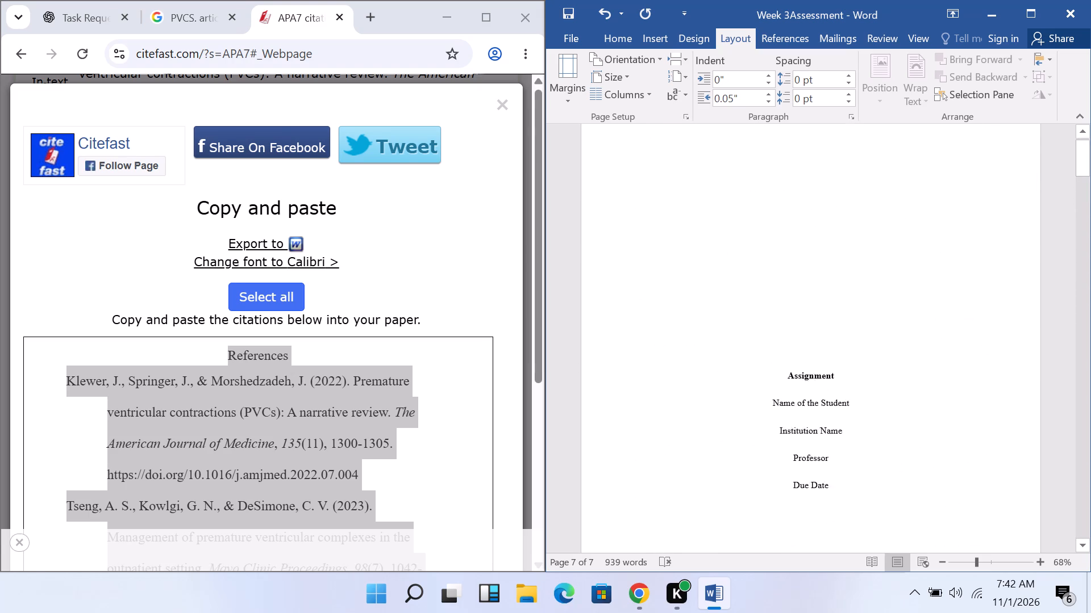
pyautogui.scroll(6, 891, 423)
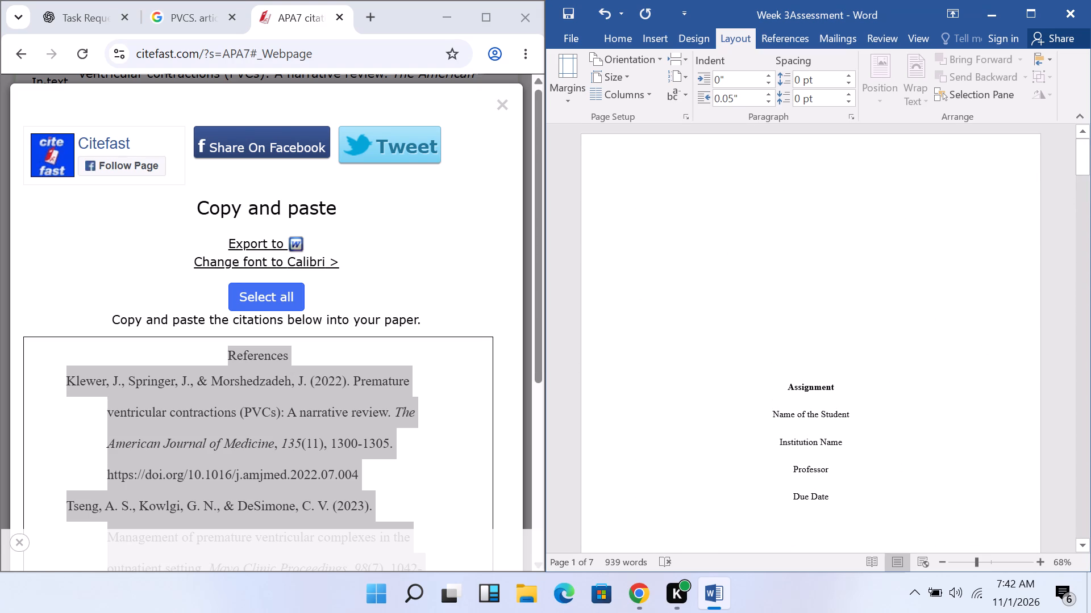
pyautogui.click(563, 9)
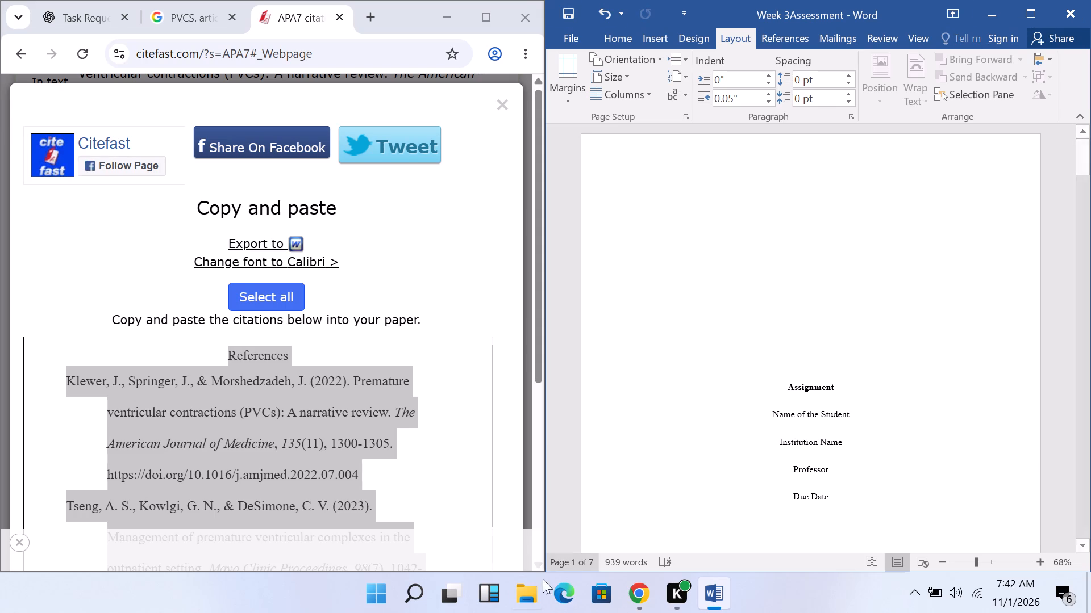
# Close the saved document in Word and switch to a maximized File Explorer window.
pyautogui.click(524, 604)
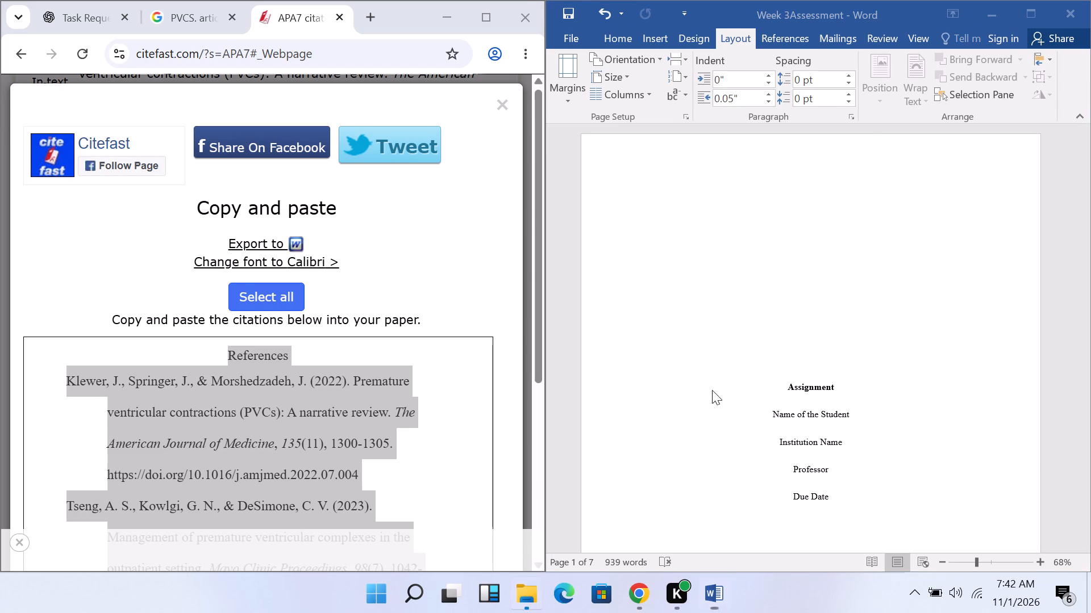
pyautogui.click(713, 602)
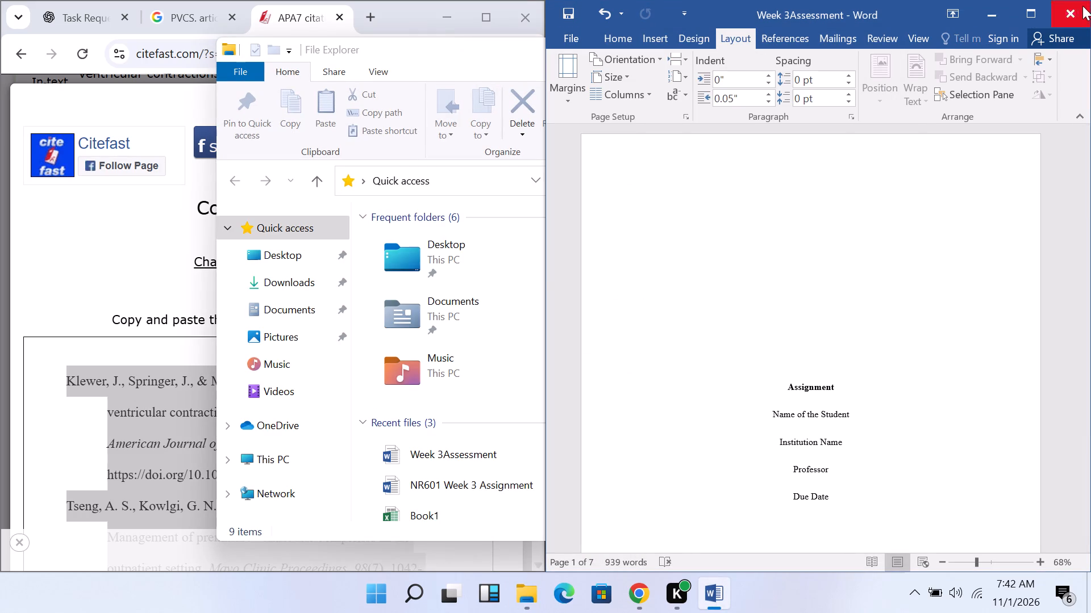
pyautogui.click(1073, 11)
pyautogui.click(821, 54)
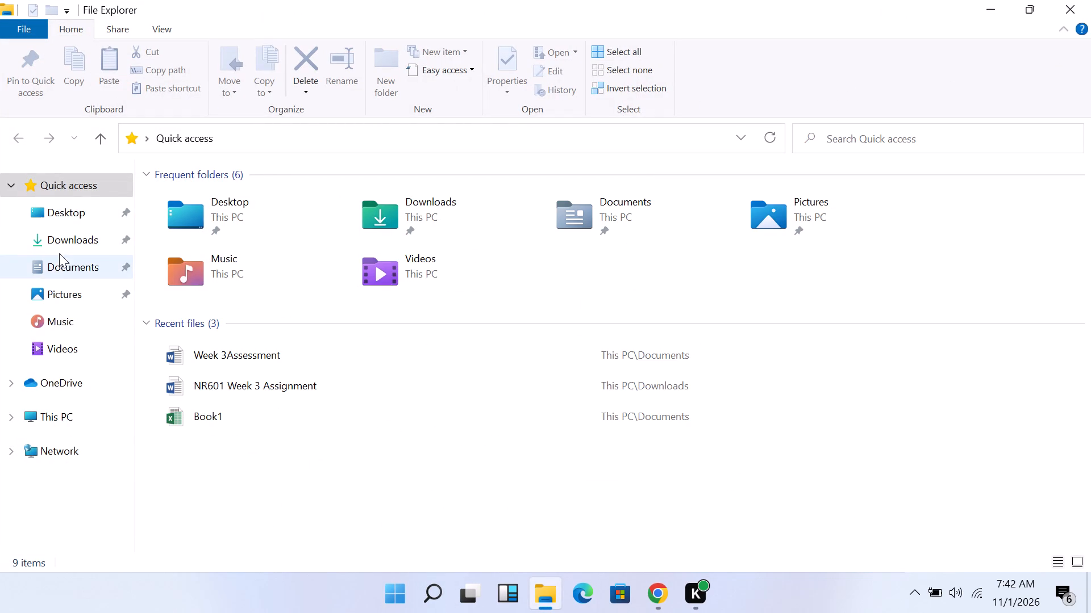
# In the Documents folder, rename the Week 3Assessment file as "Week 3_PVCs".
pyautogui.click(56, 268)
pyautogui.click(199, 255)
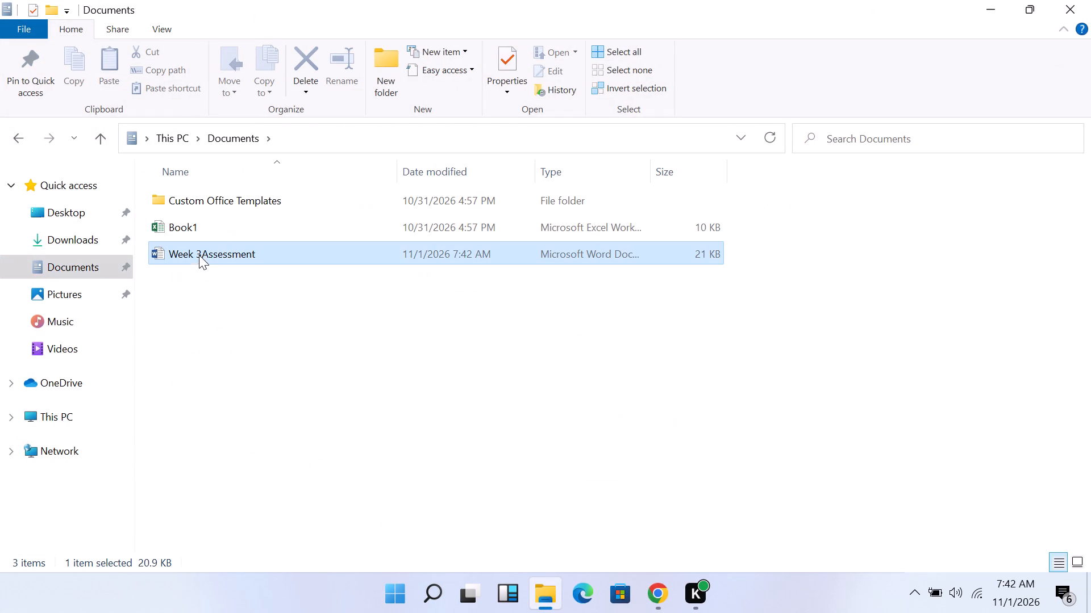
pyautogui.click(198, 251)
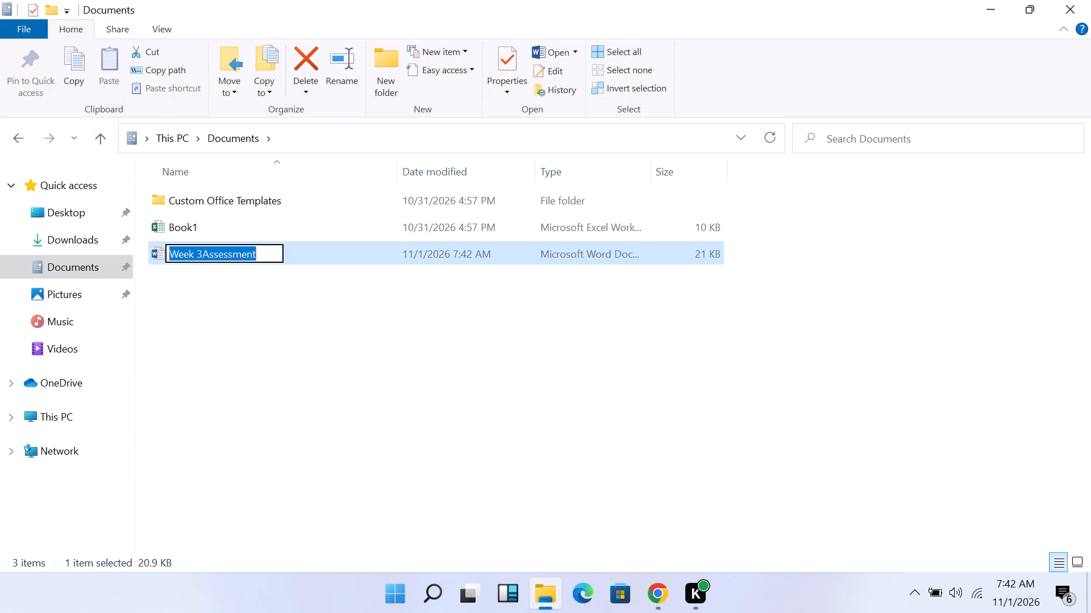
pyautogui.click(203, 254)
pyautogui.press('space')
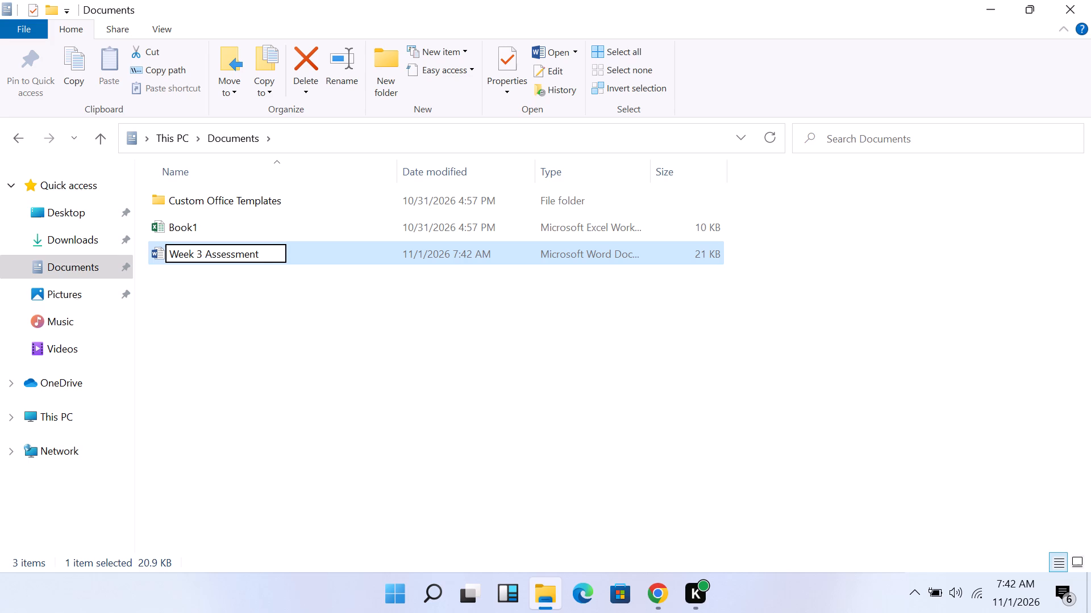
pyautogui.moveTo(265, 251); pyautogui.dragTo(207, 252)
pyautogui.hotkey('shift', 'p')
pyautogui.press('BackSpace')
pyautogui.press('BackSpace')
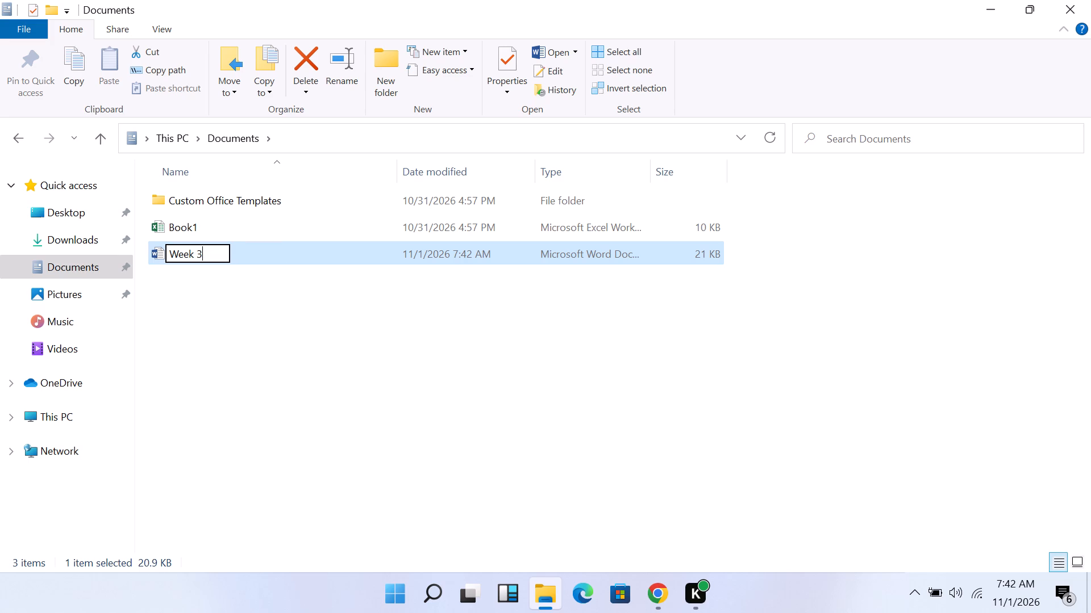
pyautogui.write('_PVCs')
pyautogui.click(258, 337)
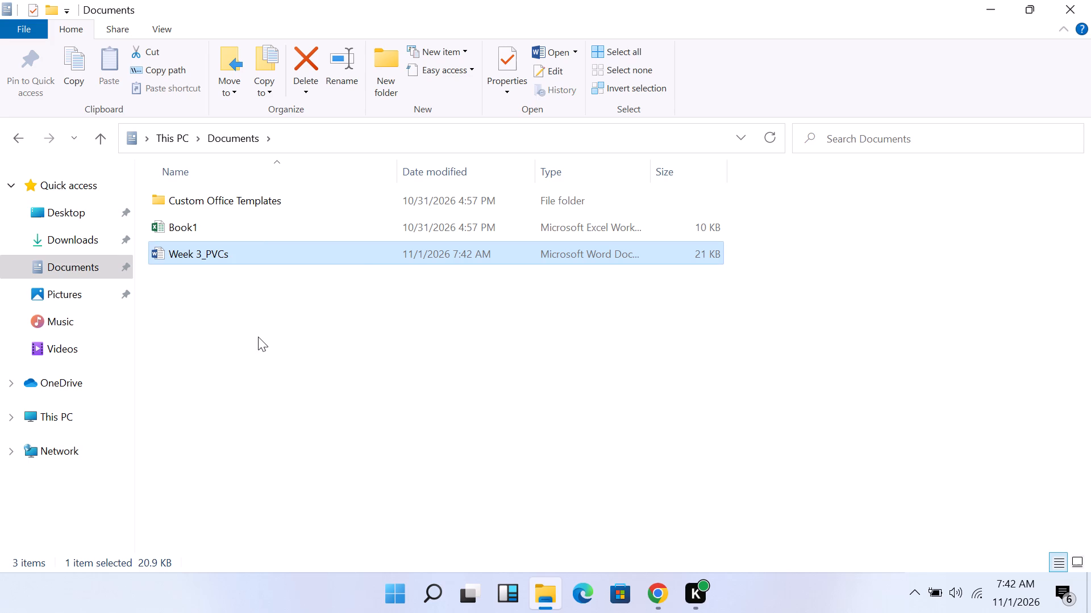
# Close the File Explorer window and open a new tab in a maximized Chrome window.
pyautogui.click(1078, 0)
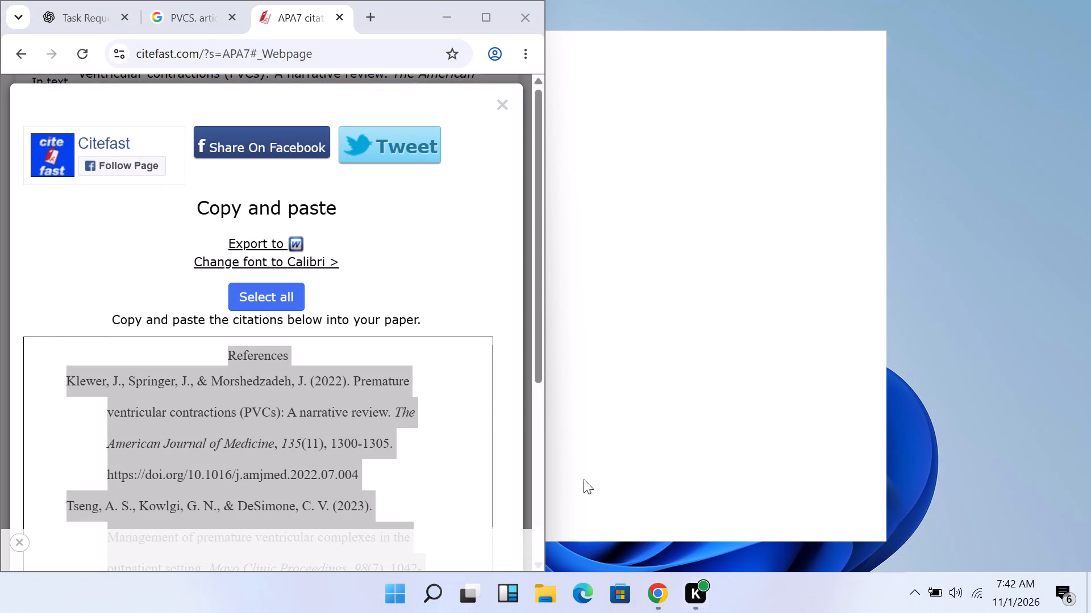
pyautogui.click(481, 11)
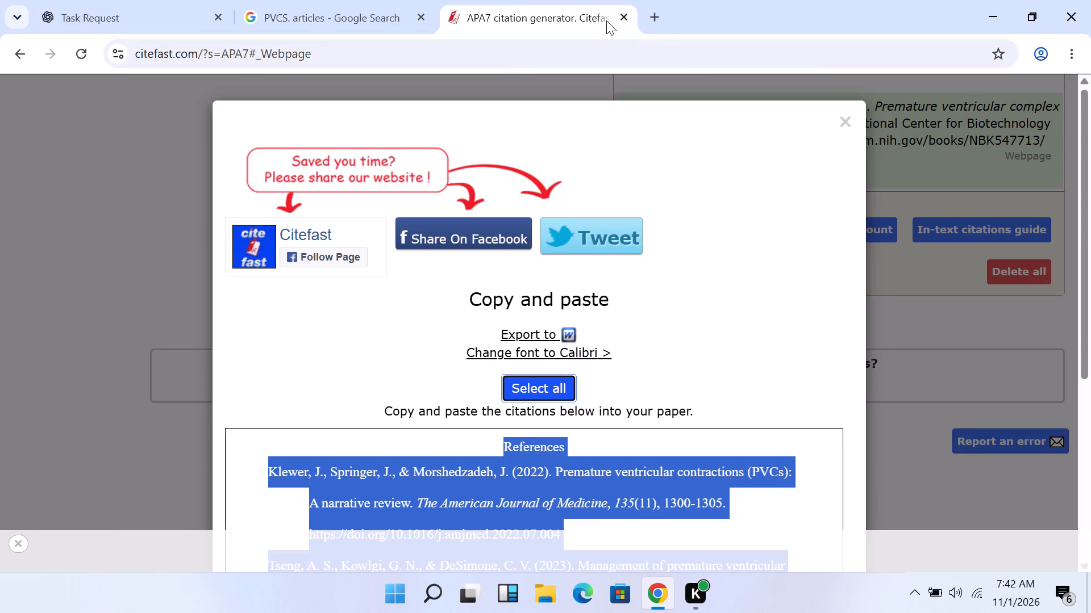
pyautogui.click(650, 6)
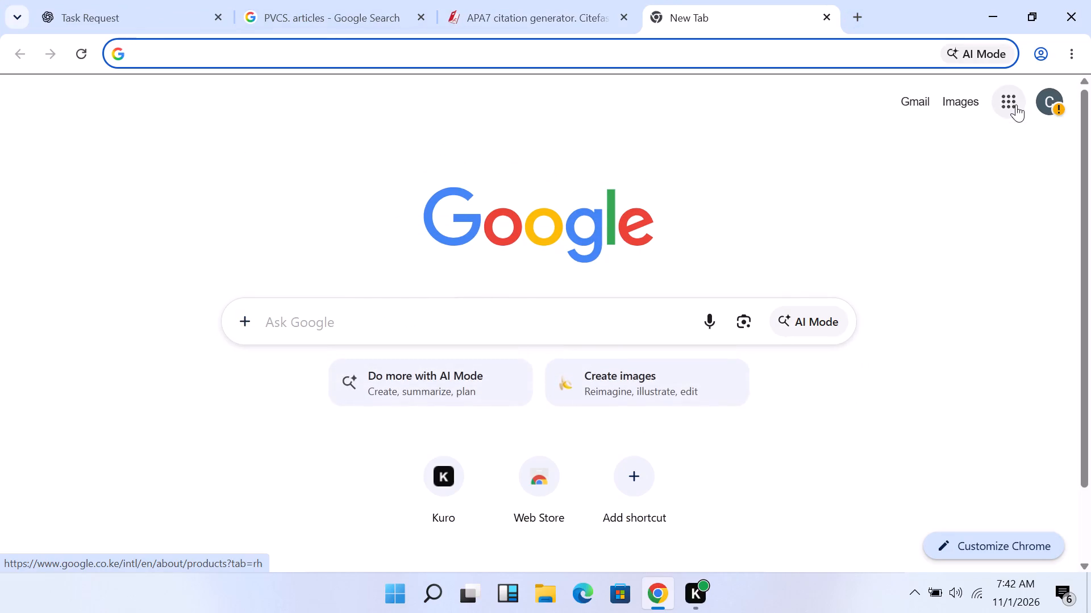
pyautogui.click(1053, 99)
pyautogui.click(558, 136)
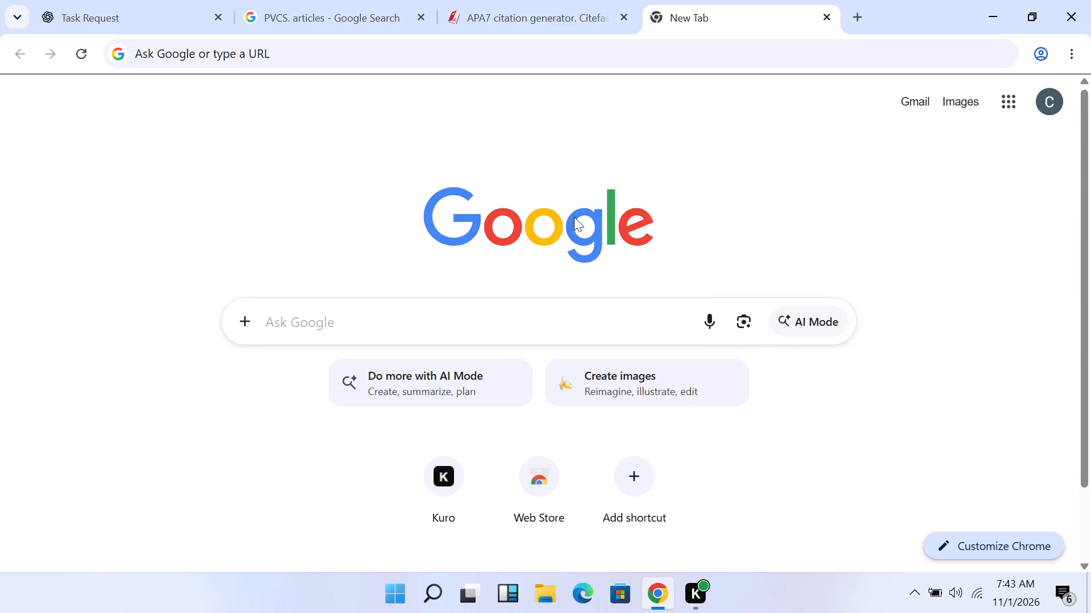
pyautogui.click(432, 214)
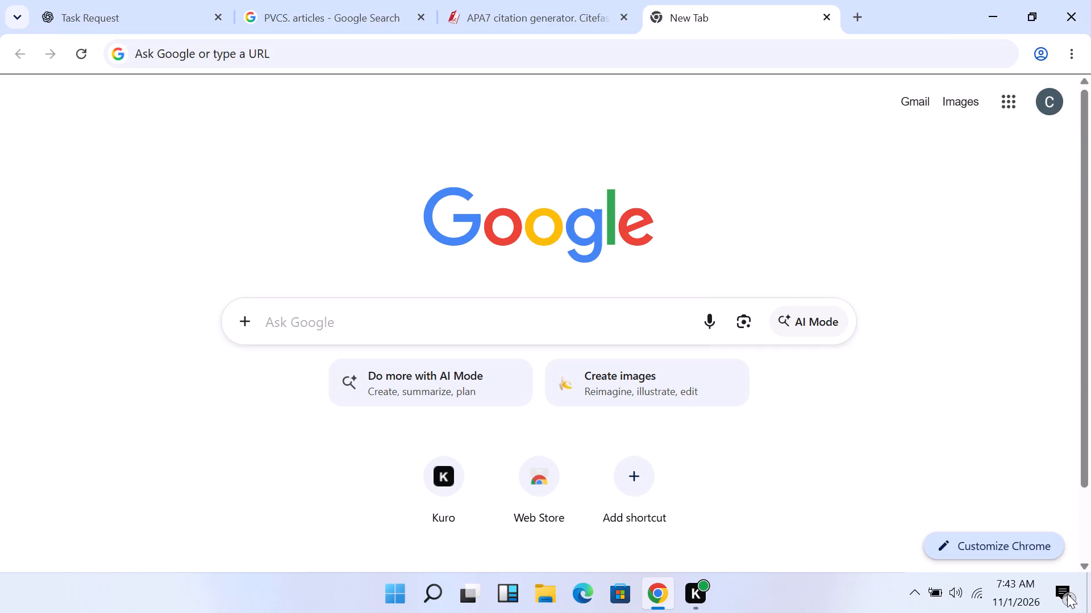
# Clear all Windows notifications and turn on Nearby sharing in the quick settings.
pyautogui.click(1067, 594)
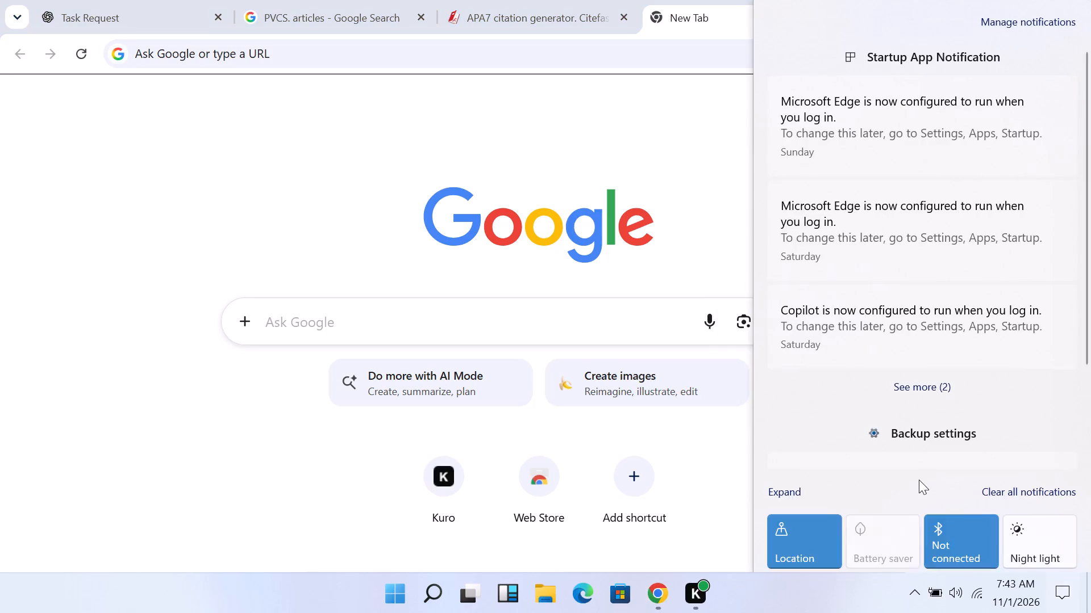
pyautogui.click(1013, 490)
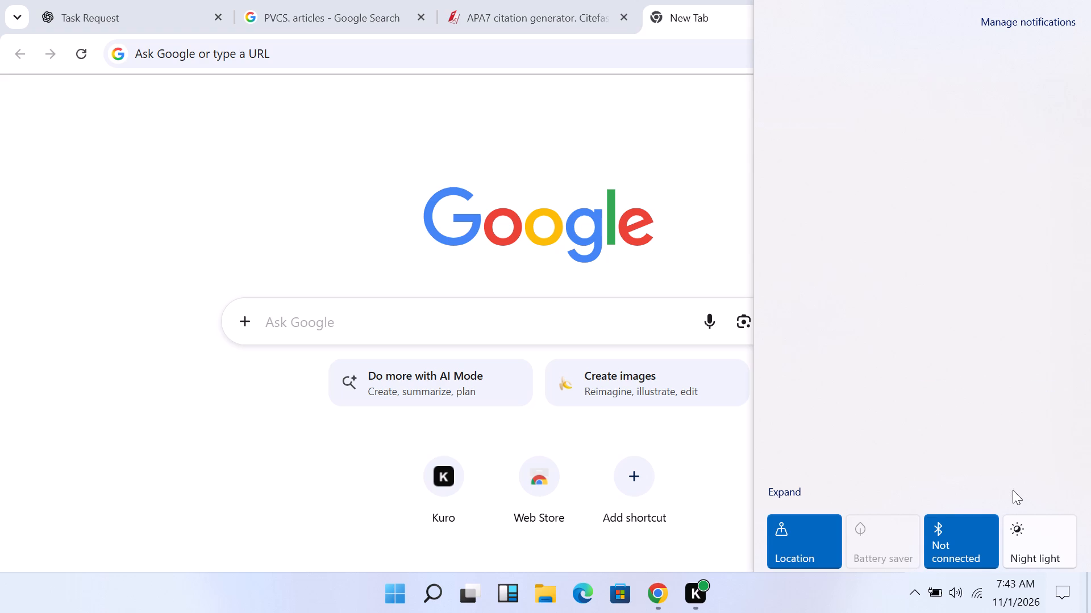
pyautogui.click(793, 488)
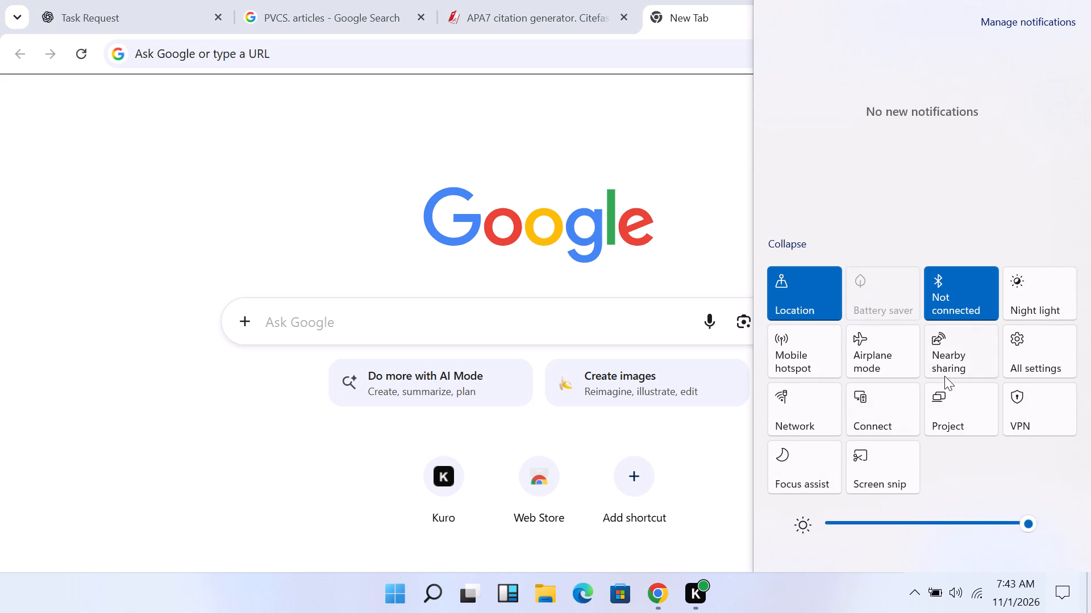
pyautogui.click(949, 358)
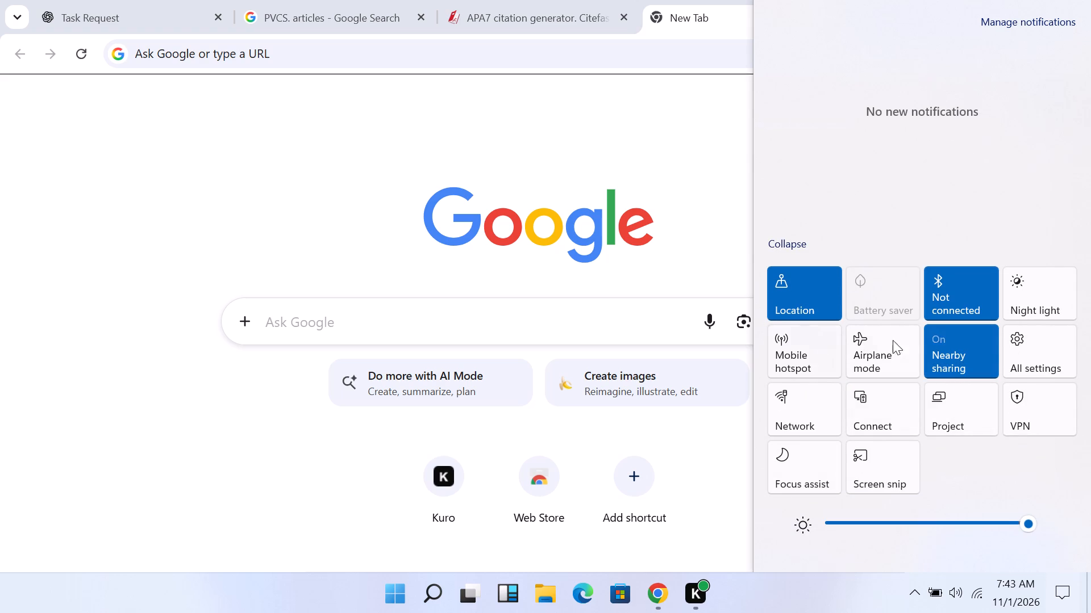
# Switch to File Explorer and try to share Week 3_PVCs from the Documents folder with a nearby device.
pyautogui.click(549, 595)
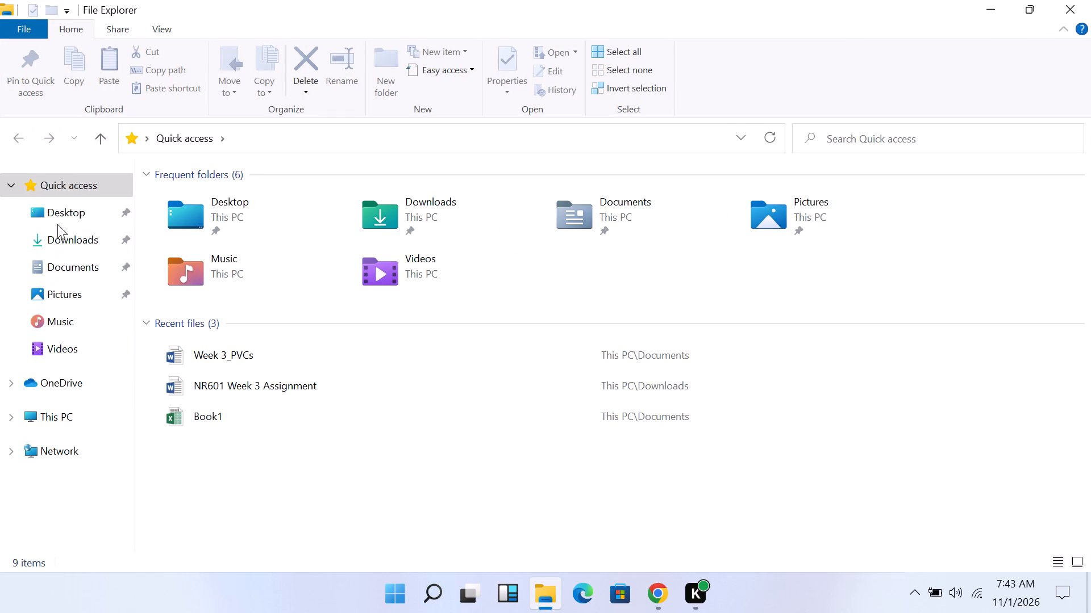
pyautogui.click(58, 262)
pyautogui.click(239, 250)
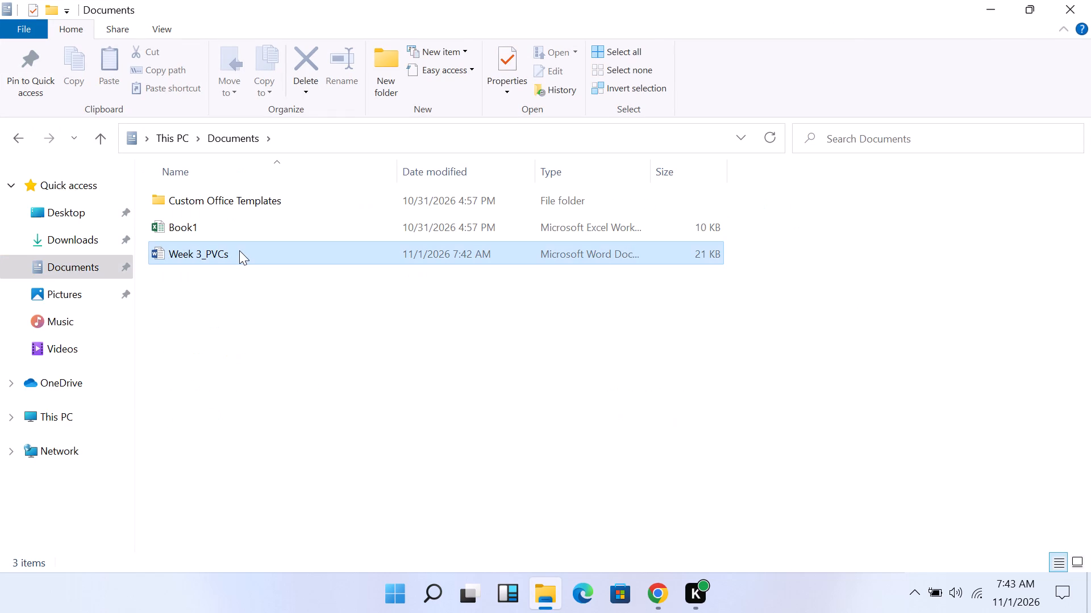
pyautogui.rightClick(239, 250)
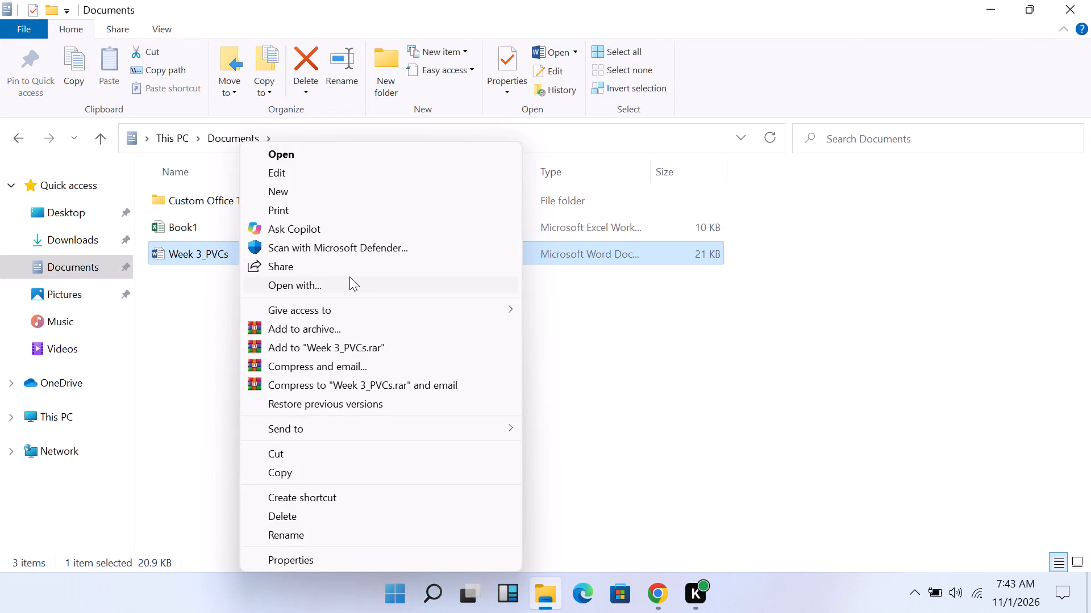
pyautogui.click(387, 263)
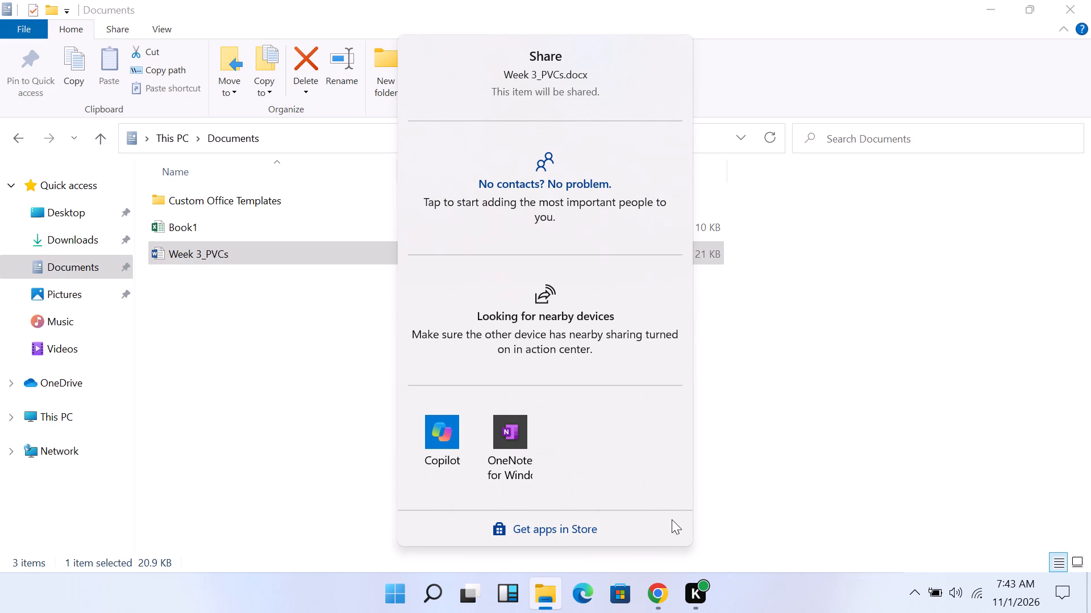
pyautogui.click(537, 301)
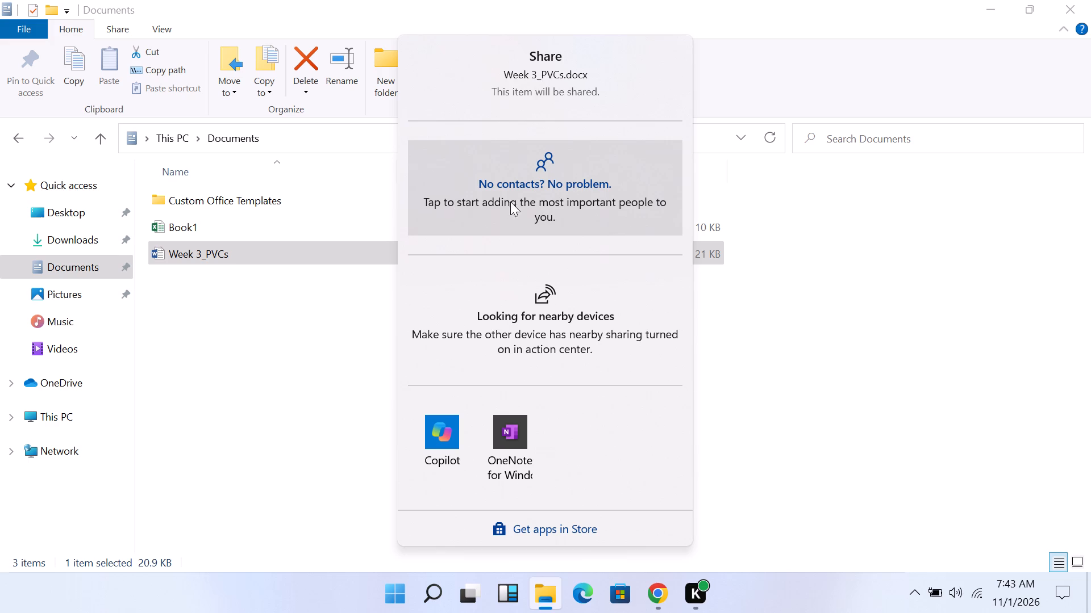
# Open the contacts option of the share window, allow People to access calendar and email, and close the People app.
pyautogui.click(589, 203)
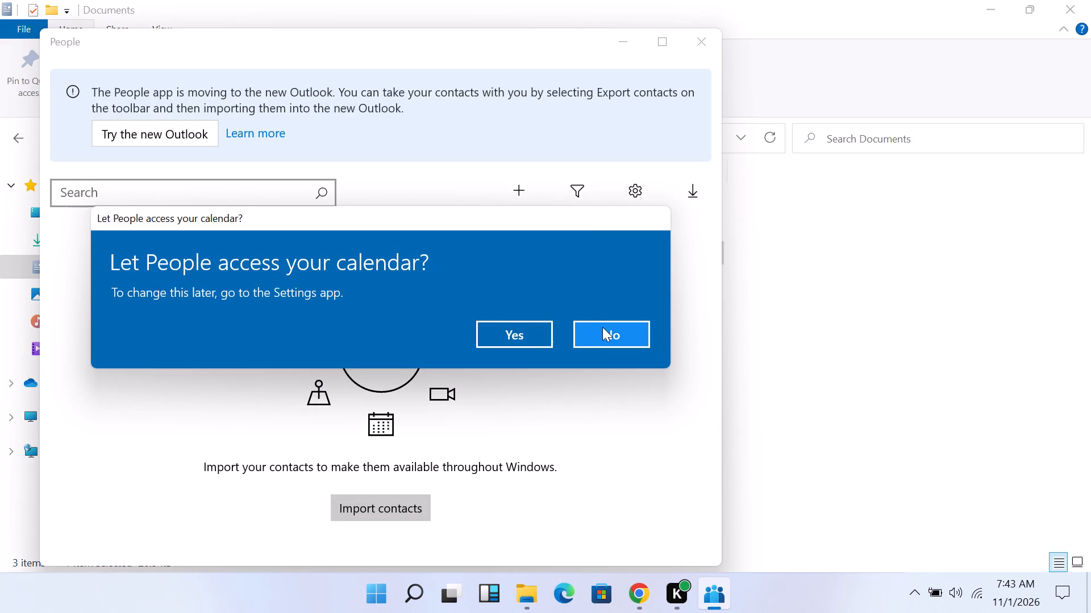
pyautogui.click(511, 337)
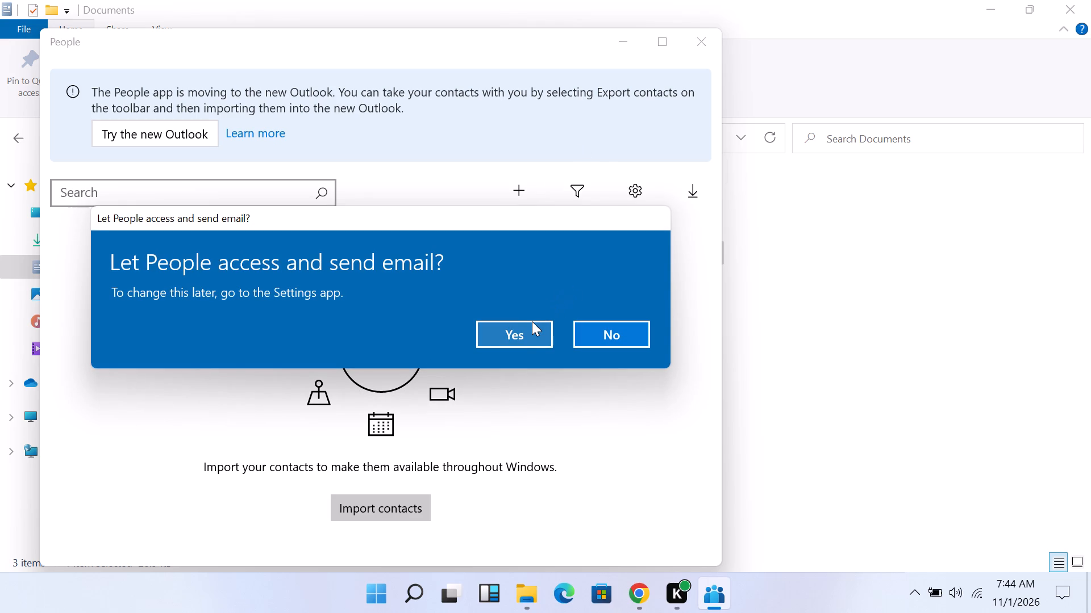
pyautogui.click(516, 333)
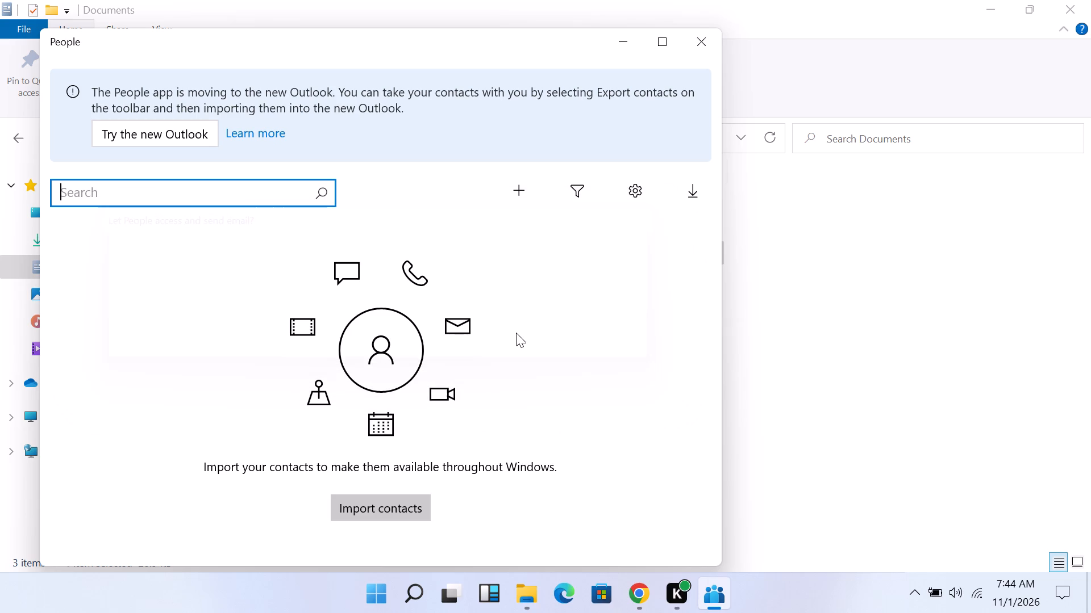
pyautogui.click(695, 39)
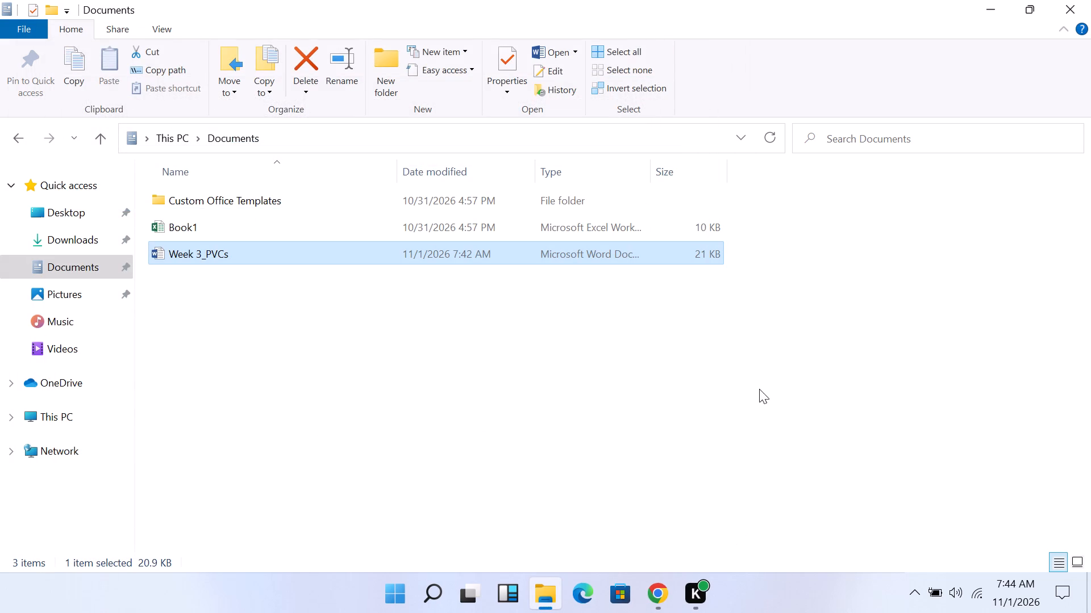
# Switch to Chrome and, in the PVCS articles search tab, search Google for "metoprolol in management of PVCs".
pyautogui.click(648, 598)
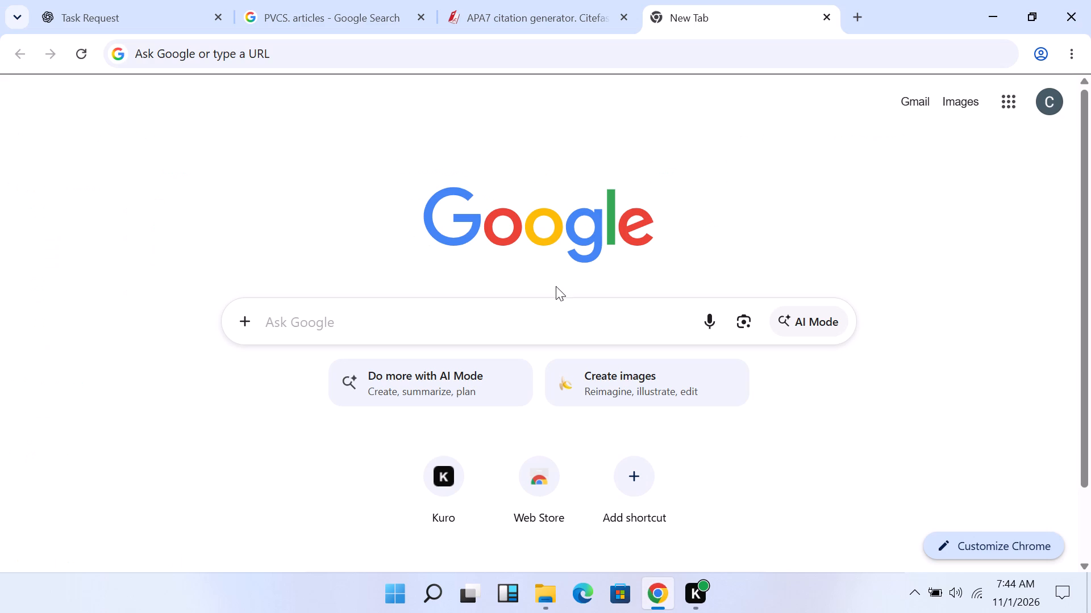
pyautogui.click(518, 0)
pyautogui.click(371, 0)
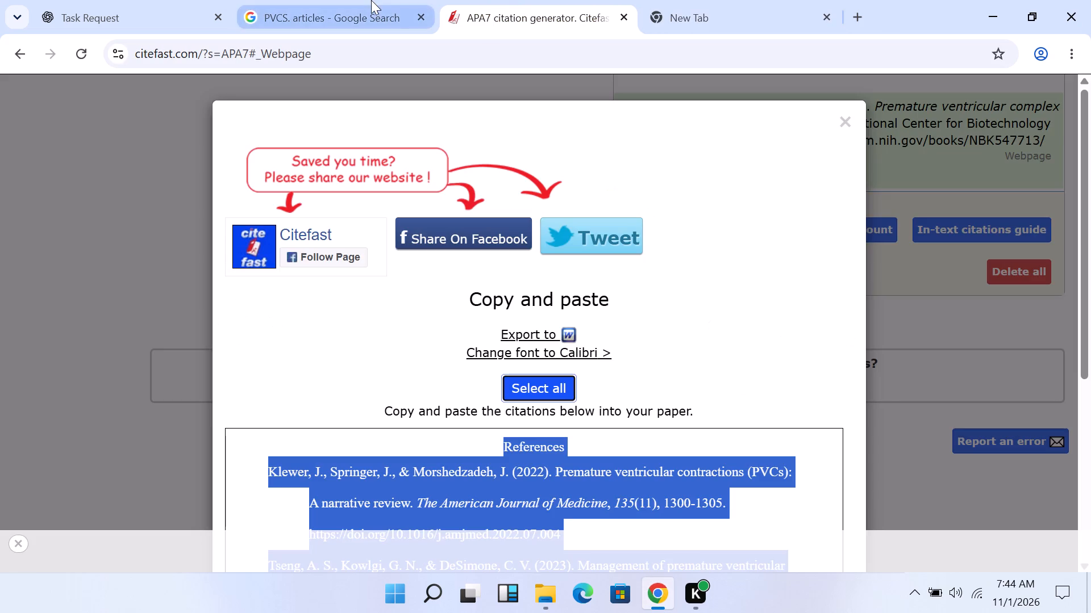
pyautogui.click(138, 0)
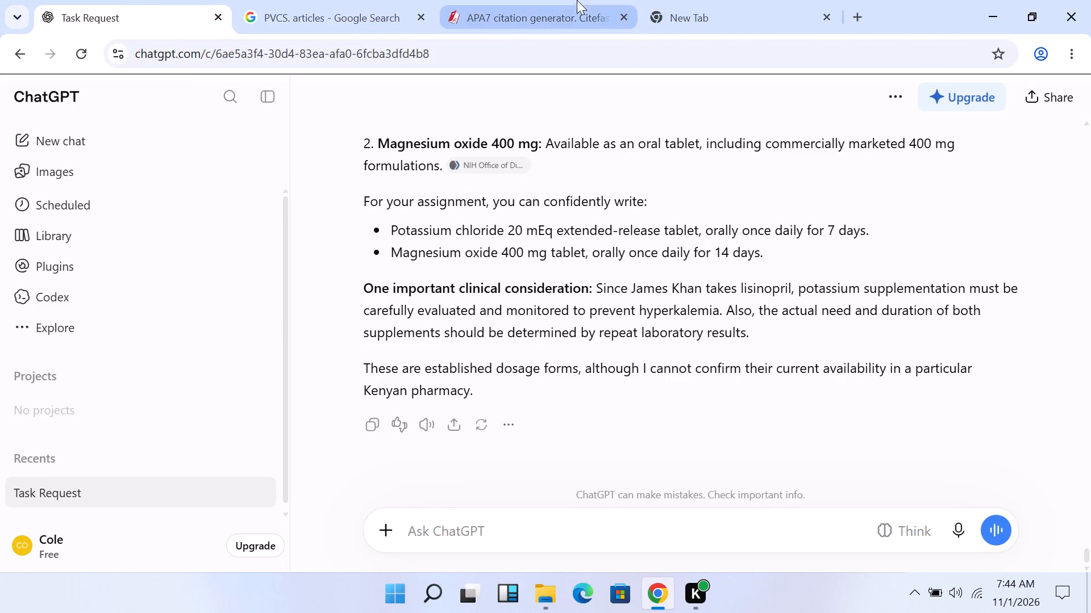
pyautogui.click(373, 0)
pyautogui.click(335, 56)
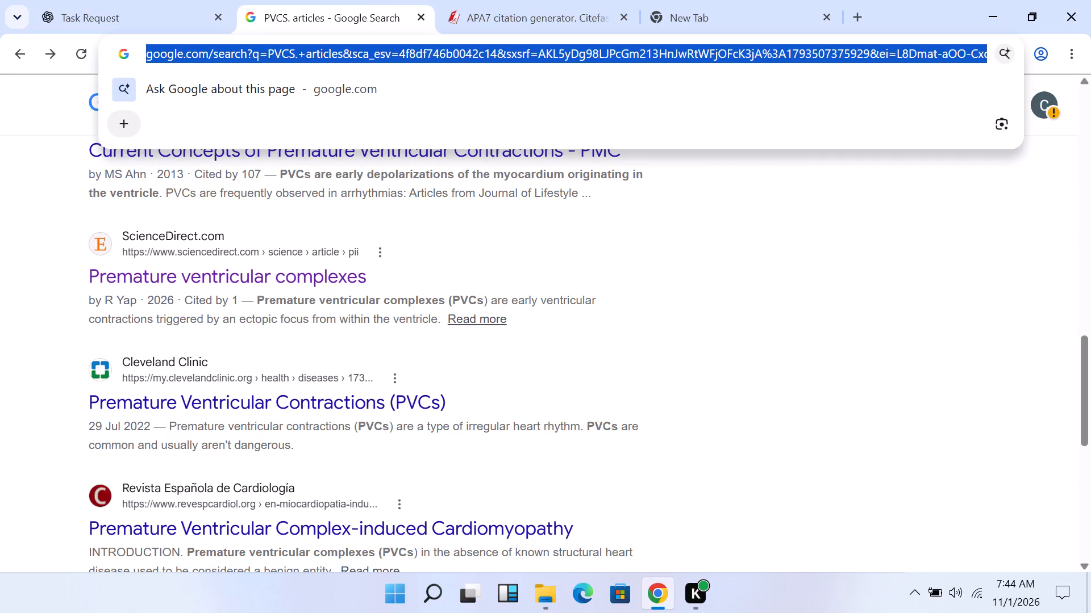
pyautogui.press('m')
pyautogui.press('t')
pyautogui.press('BackSpace')
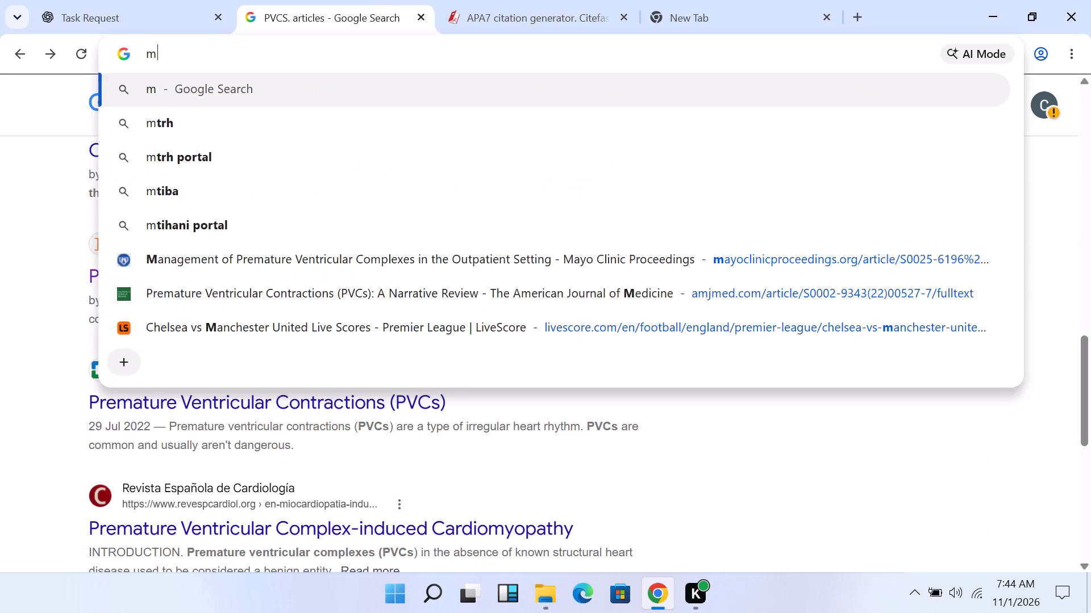
pyautogui.press('BackSpace')
pyautogui.write('metopt')
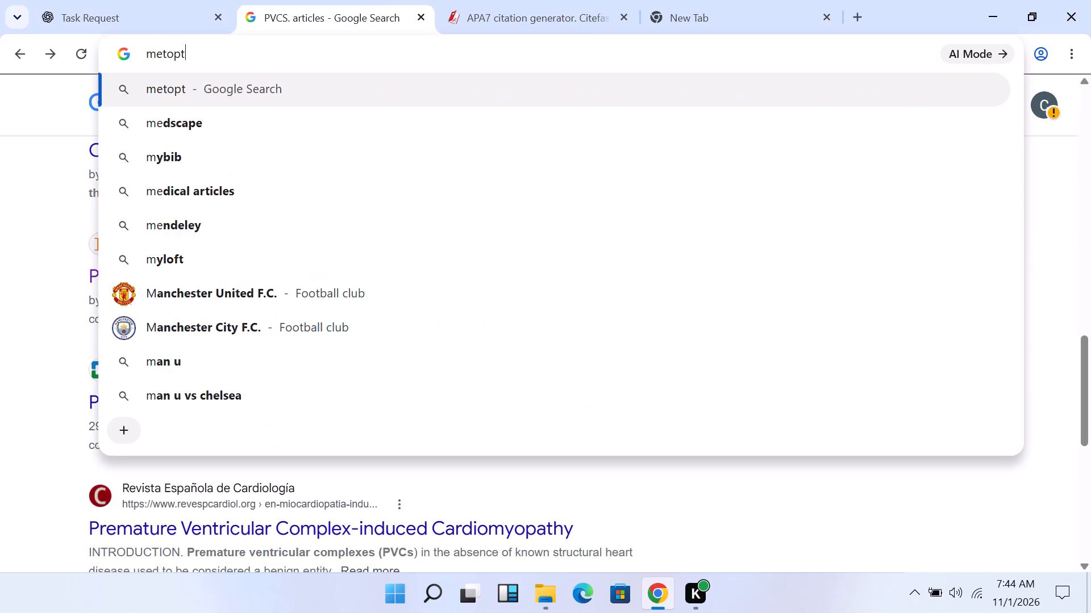
pyautogui.press('BackSpace')
pyautogui.write('rolol in management of PVCs')
pyautogui.press('Return')
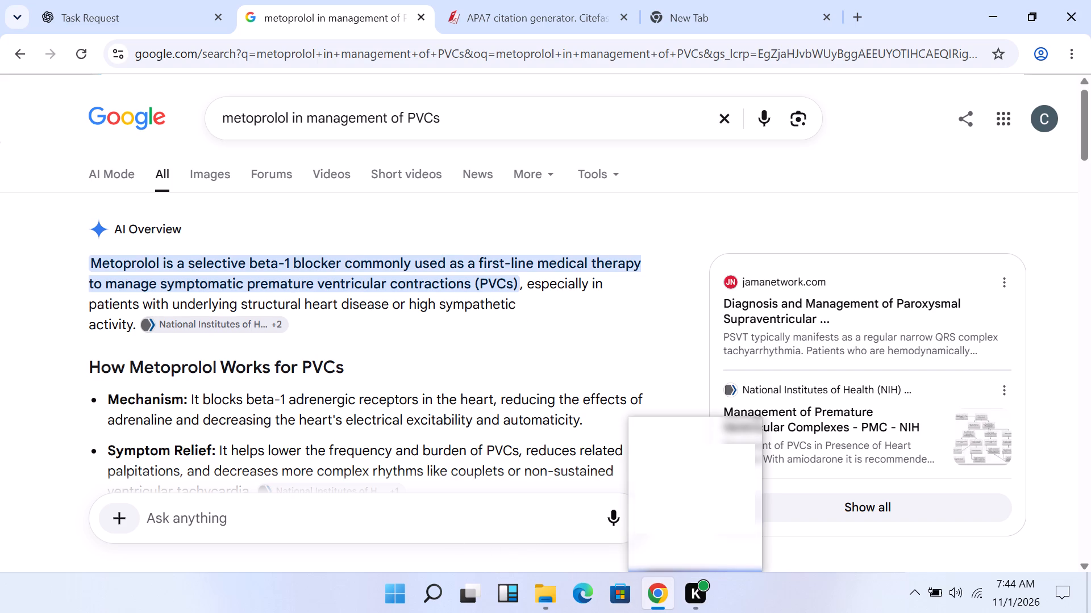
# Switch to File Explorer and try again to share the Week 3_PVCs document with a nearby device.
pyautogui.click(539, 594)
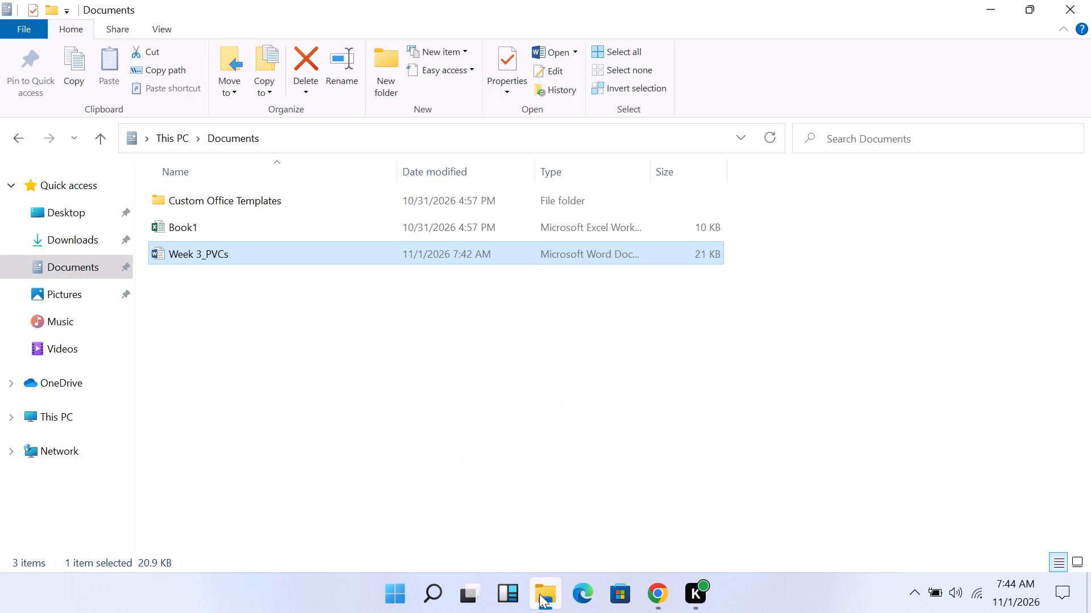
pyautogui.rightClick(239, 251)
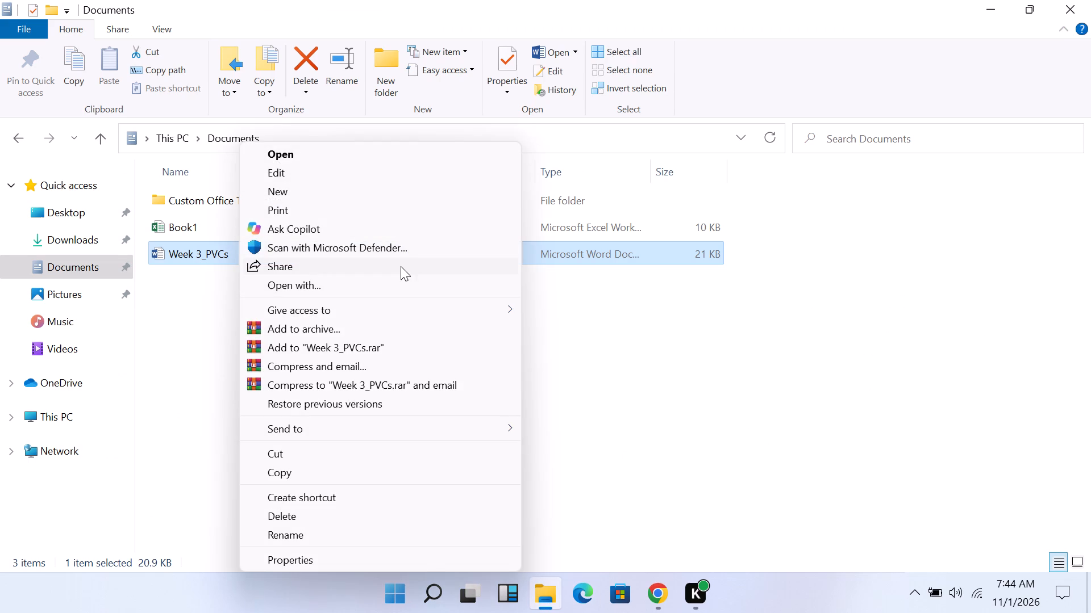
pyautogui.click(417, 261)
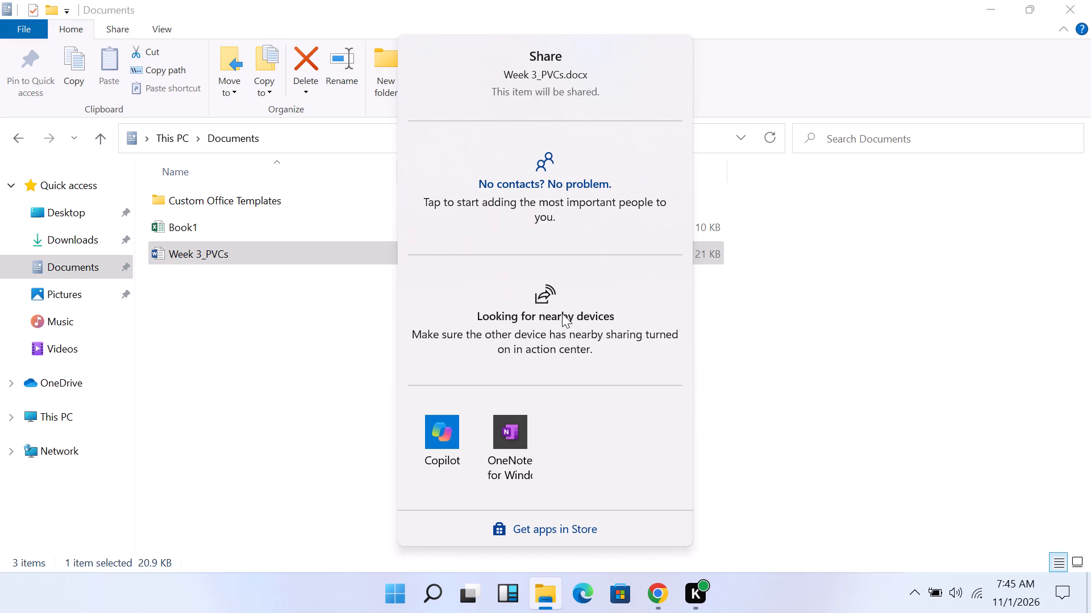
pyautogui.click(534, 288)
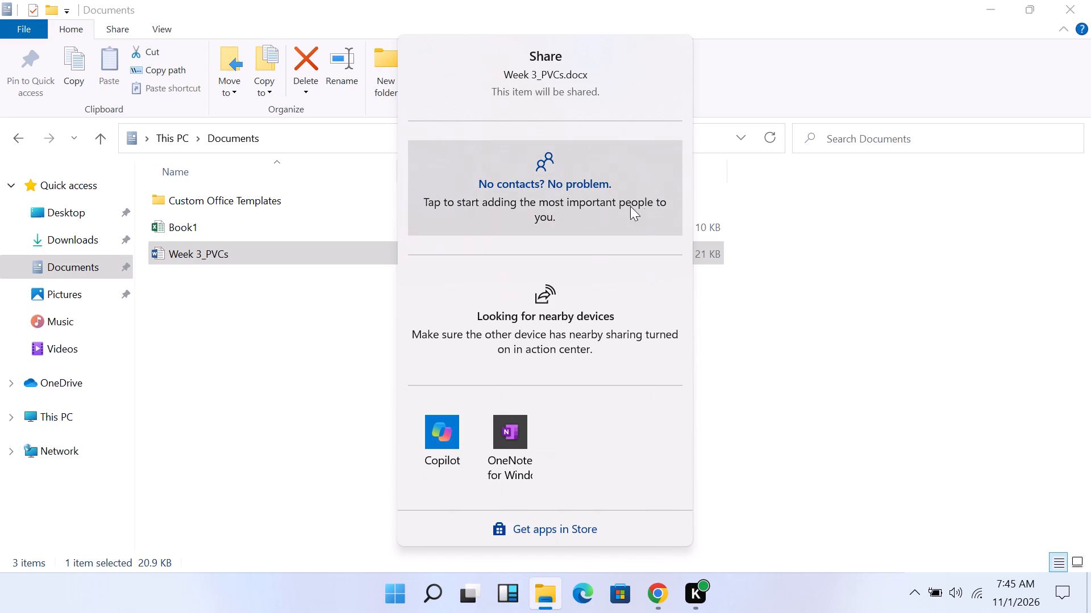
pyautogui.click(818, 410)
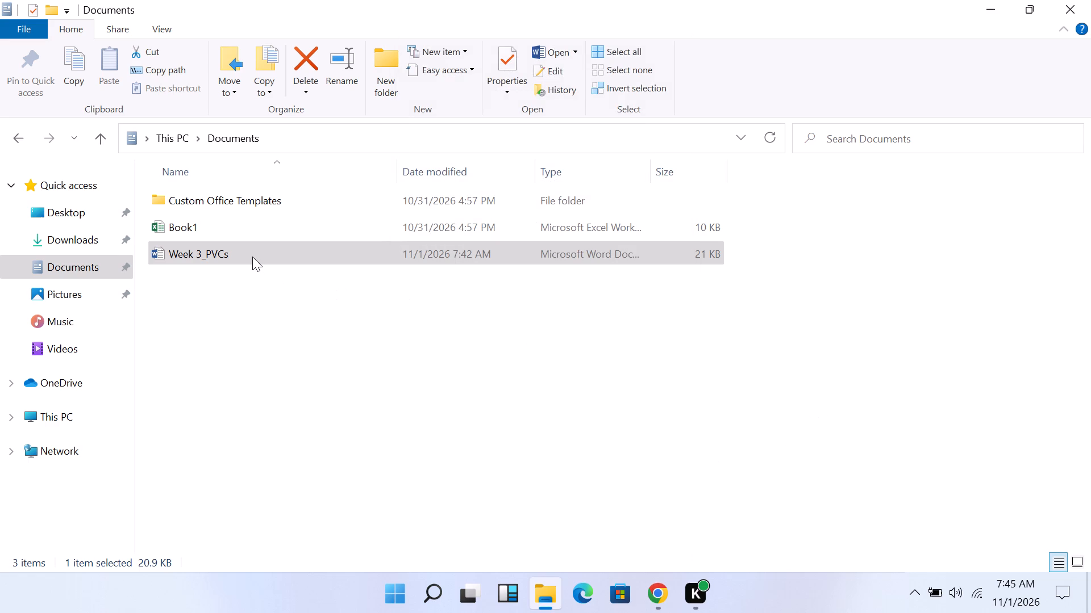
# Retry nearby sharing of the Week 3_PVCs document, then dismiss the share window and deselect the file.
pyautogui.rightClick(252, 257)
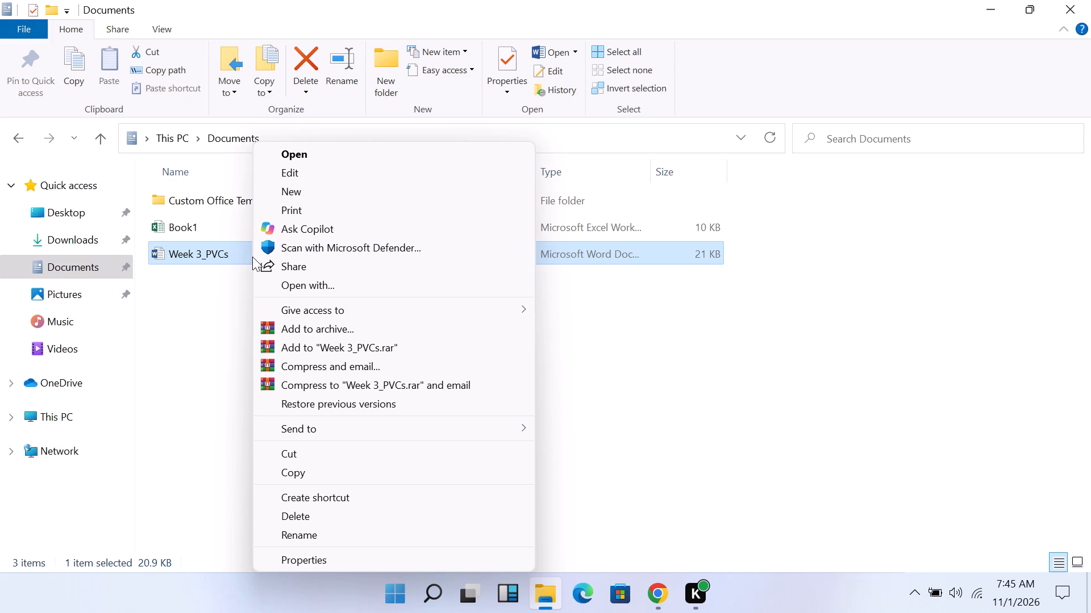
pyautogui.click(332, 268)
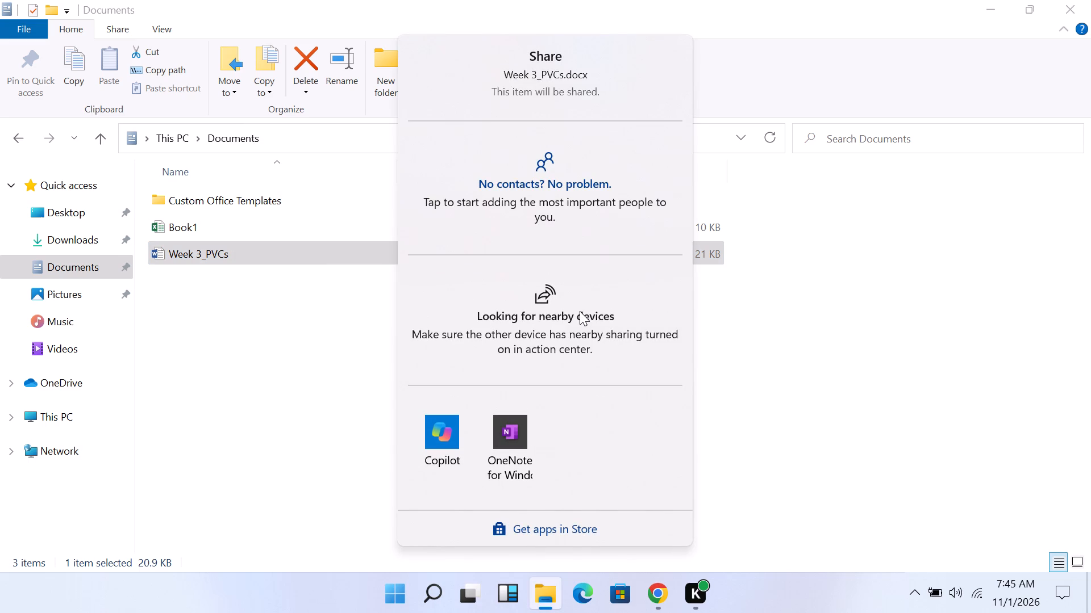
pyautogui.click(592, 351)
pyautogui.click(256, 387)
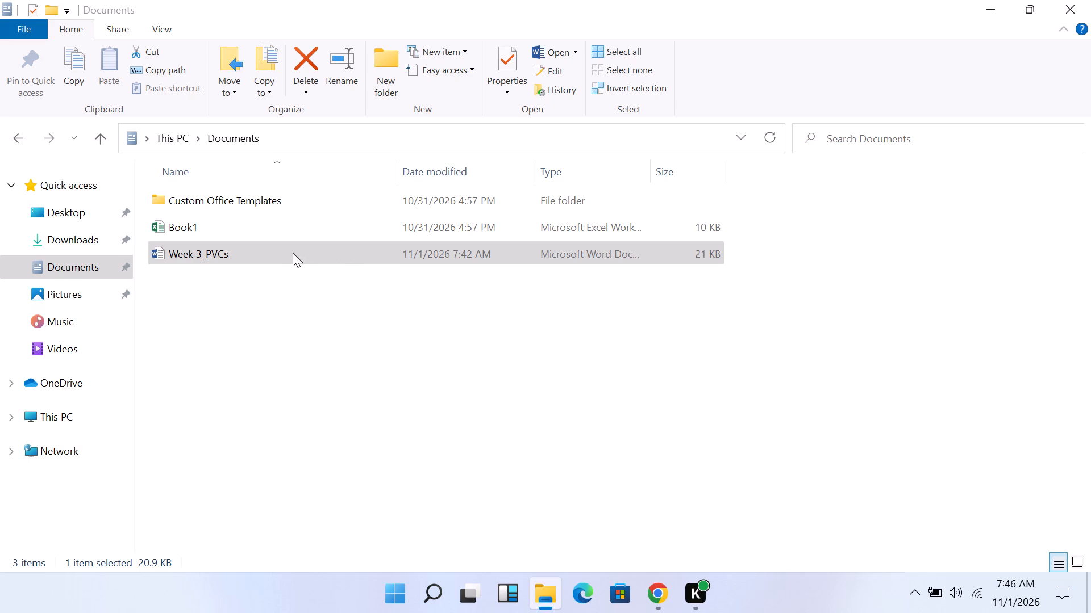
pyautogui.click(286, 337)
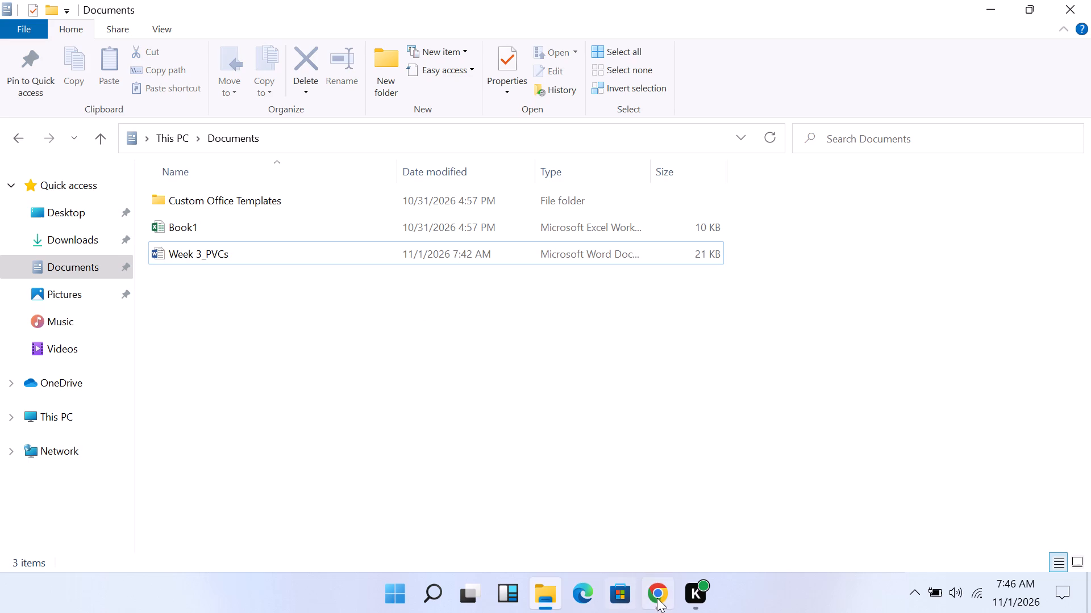
# Switch to the Chrome window.
pyautogui.click(659, 598)
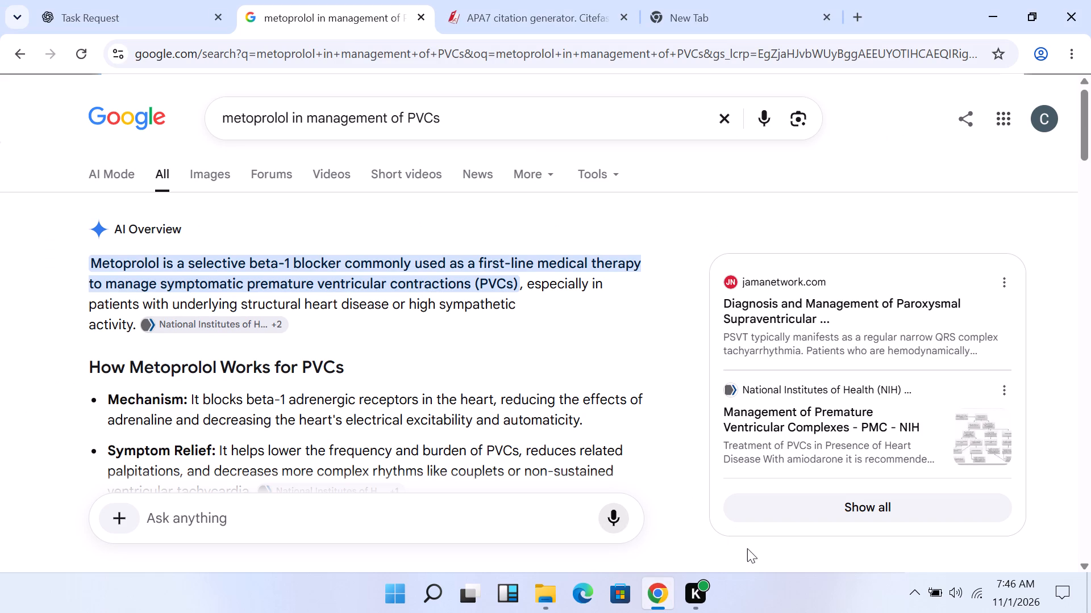